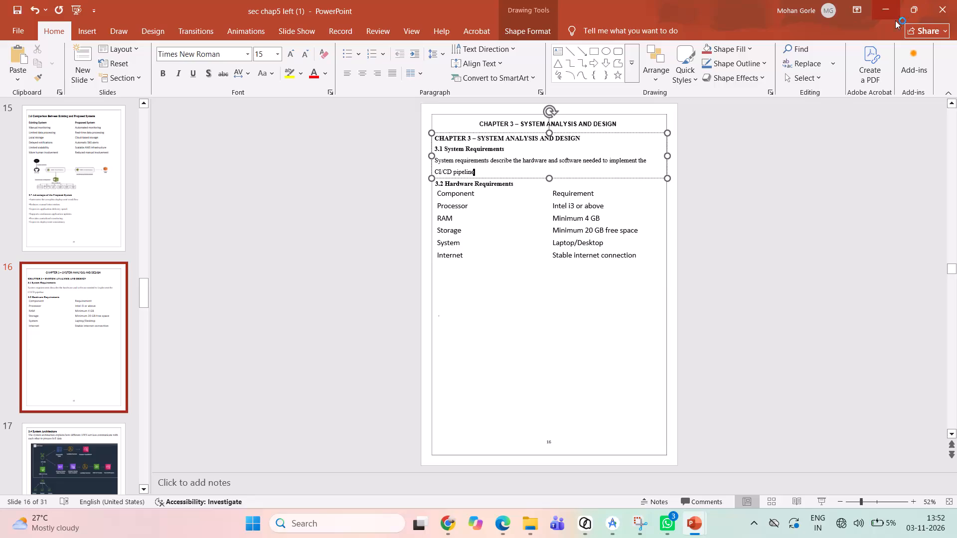
Nudge the hardware requirements table and the "3.2 Hardware Requirements" heading slightly down on slide 16.
left_click(815, 365)
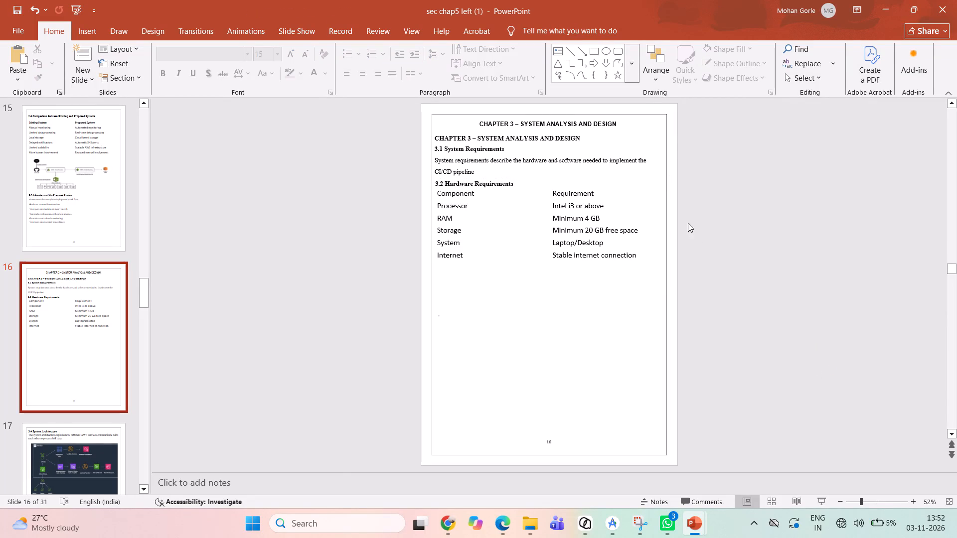
left_click(537, 169)
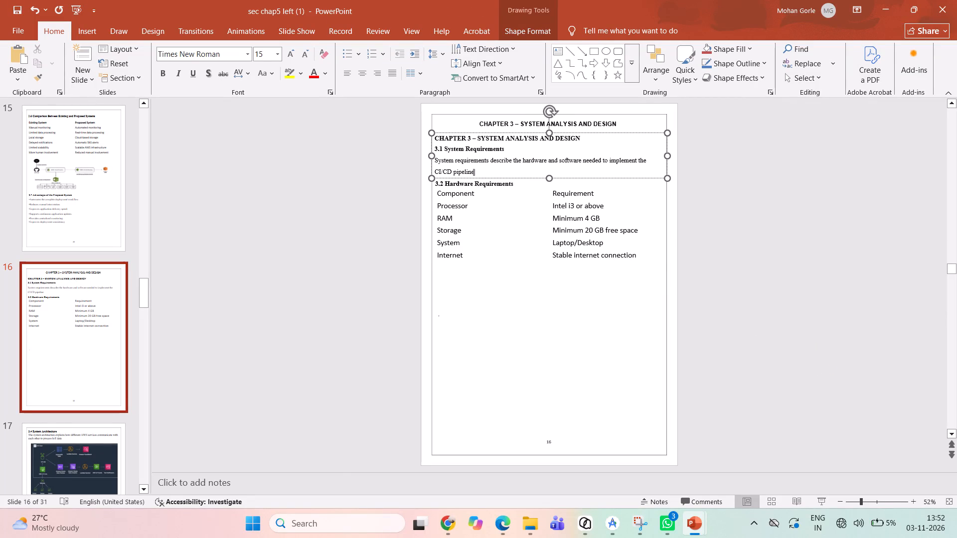
left_click(507, 190)
left_click(510, 186)
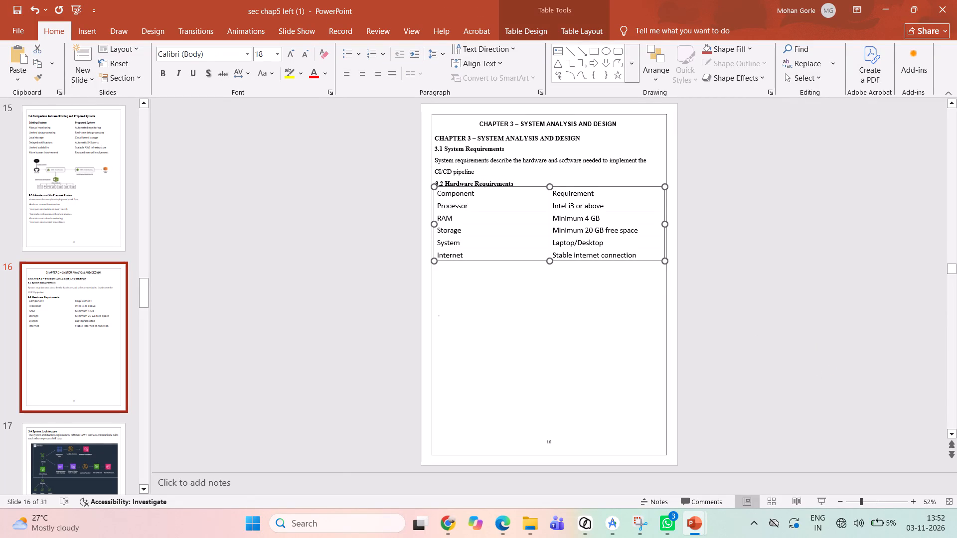
key("Down")
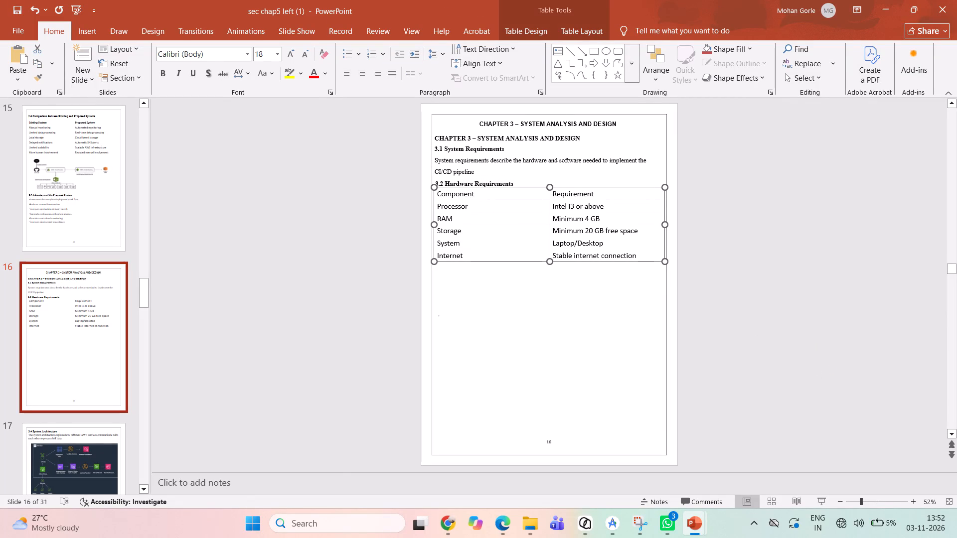
left_click(512, 181)
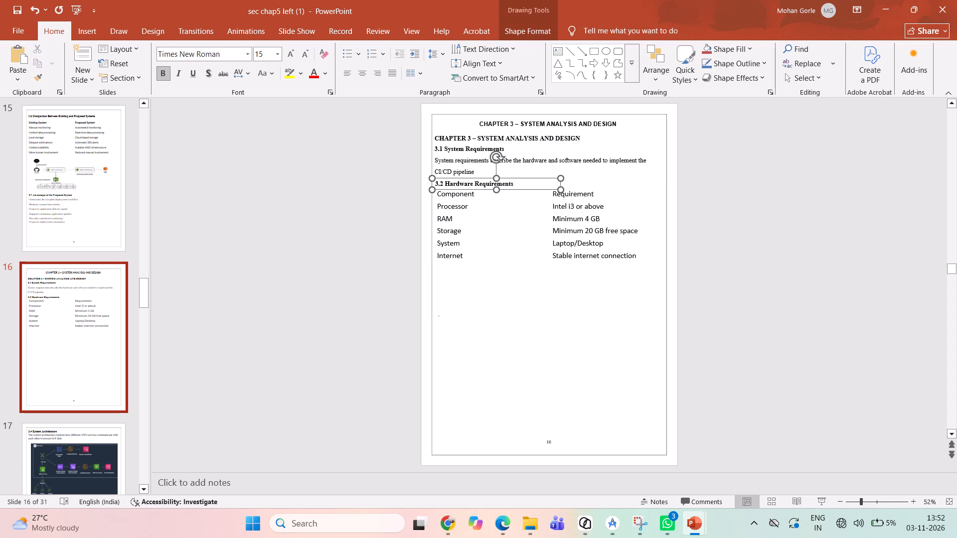
left_click(512, 190)
key("Down")
key("Up")
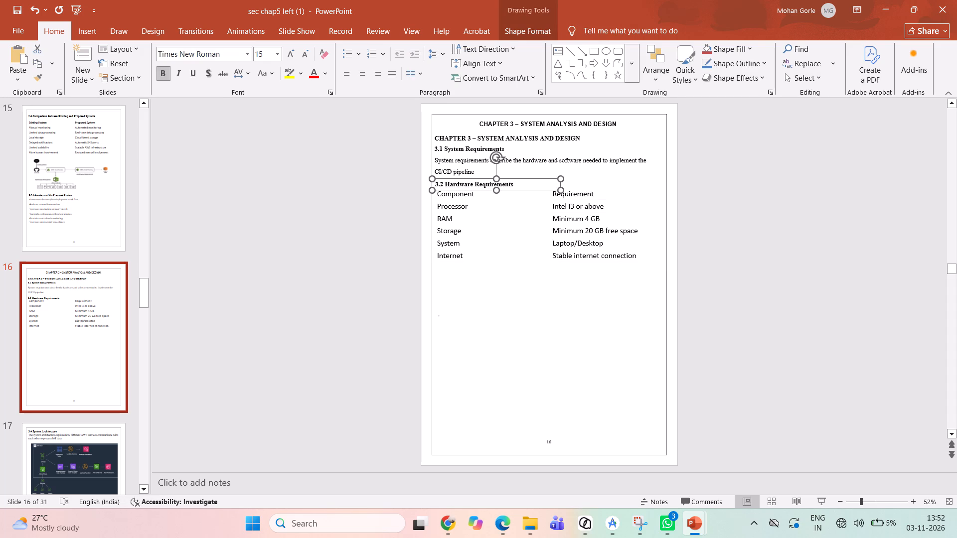
left_click(363, 203)
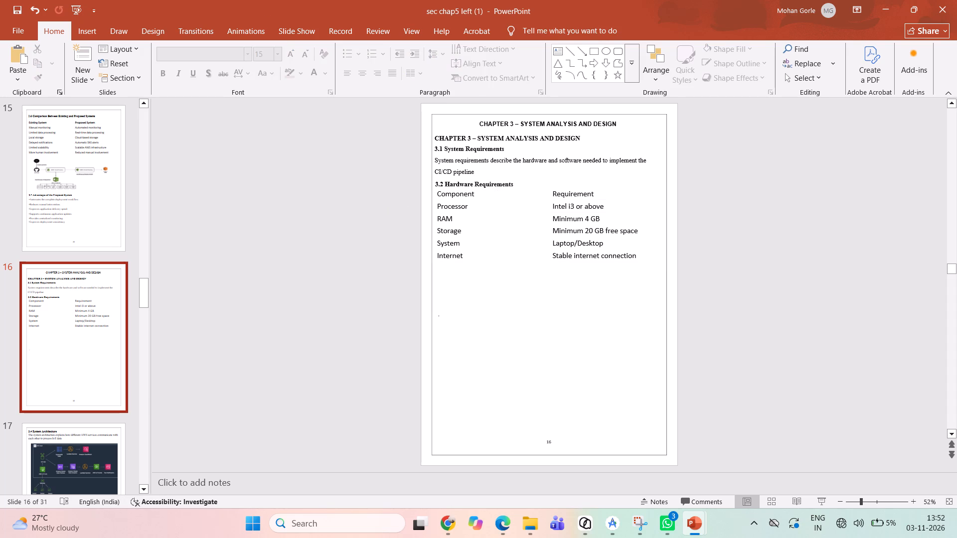
left_click(376, 190)
Switch to the ChatGPT conversation in Chrome and copy the "3.3 Software Requirements" heading.
key("alt+Tab")
scroll(474, 299, "down", 1)
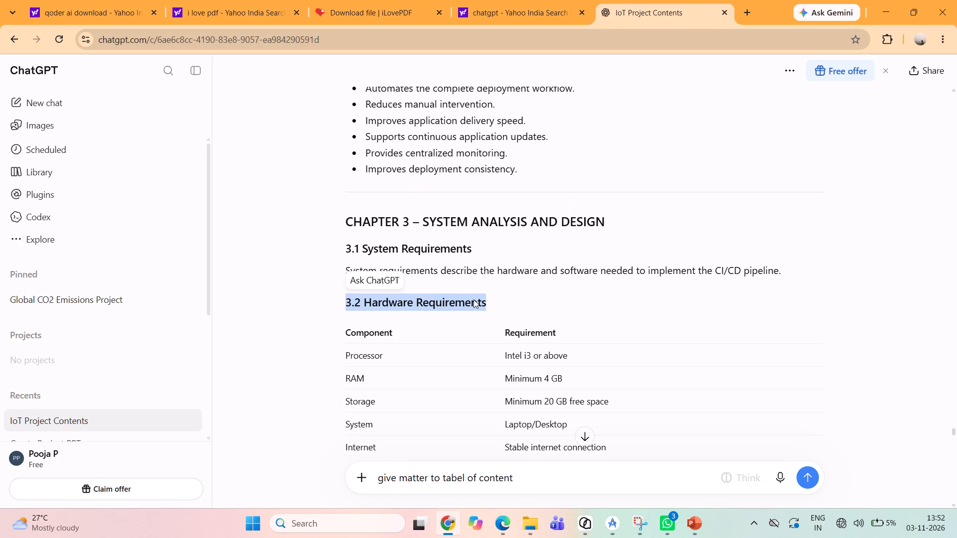
scroll(474, 299, "down", 4)
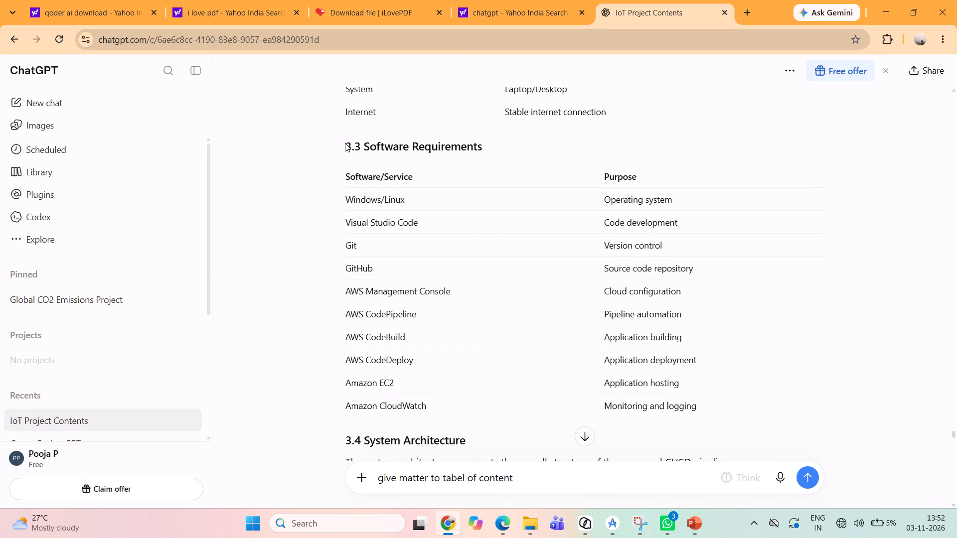
left_click_drag(347, 142, 657, 399)
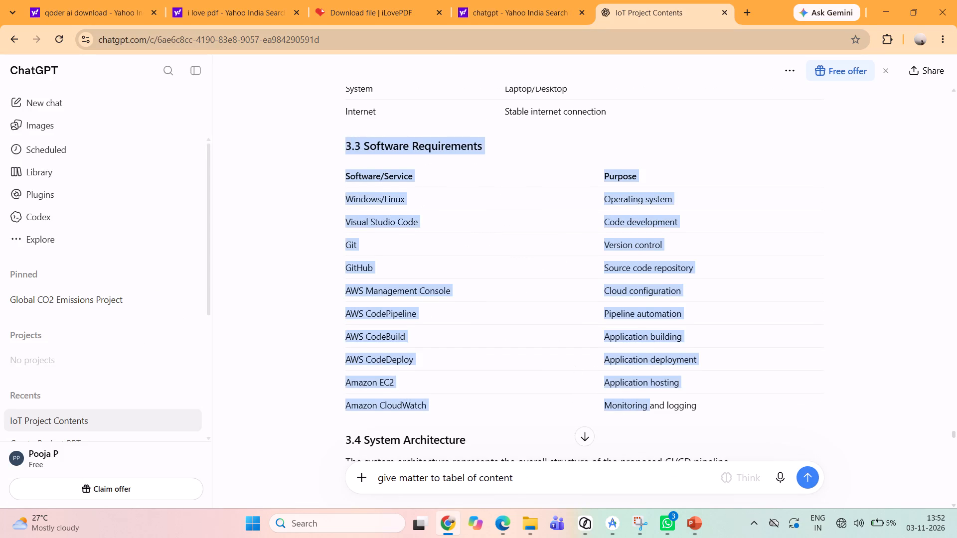
left_click_drag(657, 399, 697, 403)
left_click(697, 403)
key("ctrl+c")
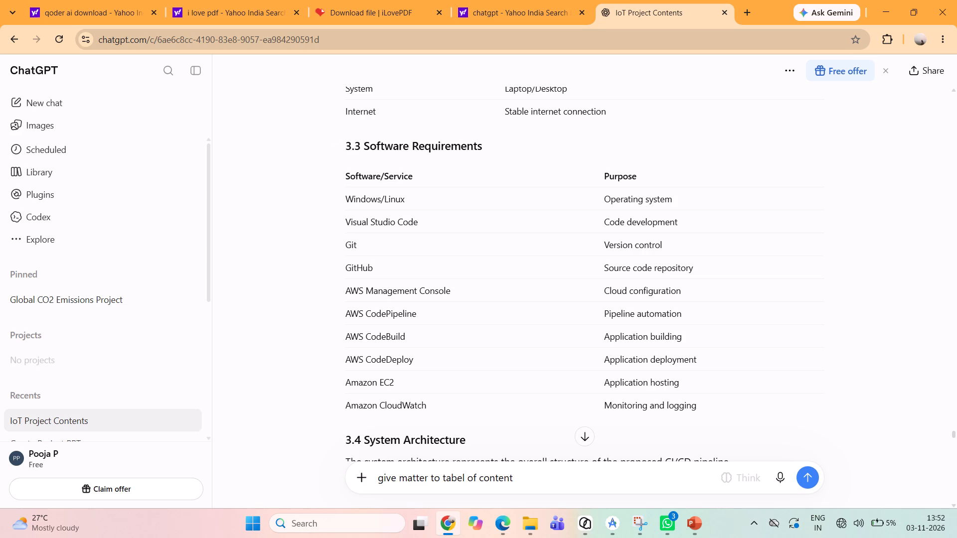
left_click_drag(346, 143, 521, 146)
key("ctrl+c")
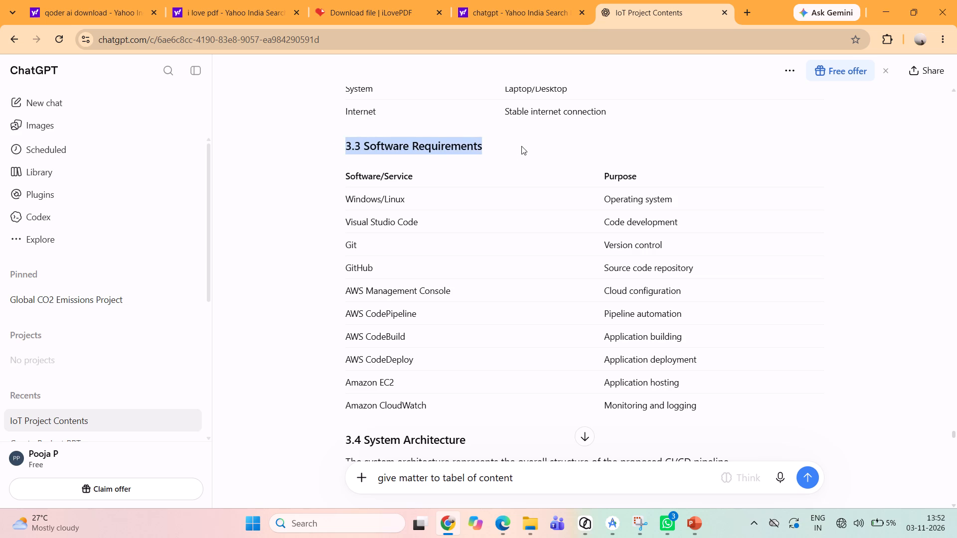
Paste the heading onto slide 16 in PowerPoint and place it directly below the hardware table, aligned with its left edge.
key("alt+Tab")
left_click(638, 259)
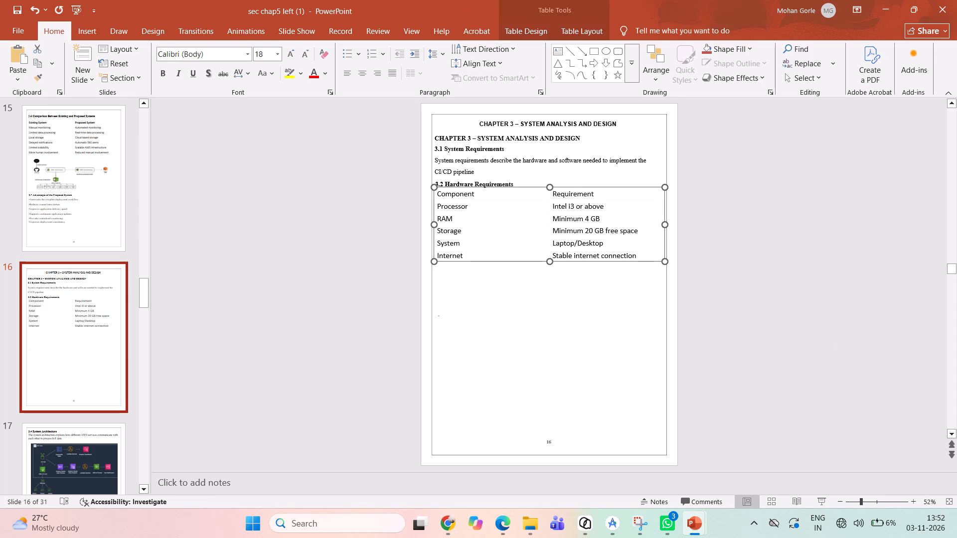
left_click(459, 281)
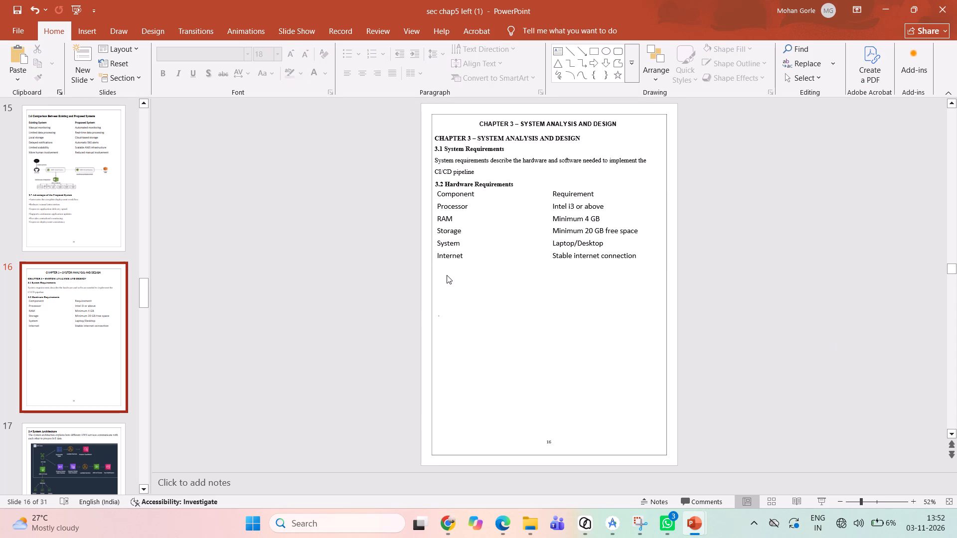
left_click(447, 275)
key("ctrl+v")
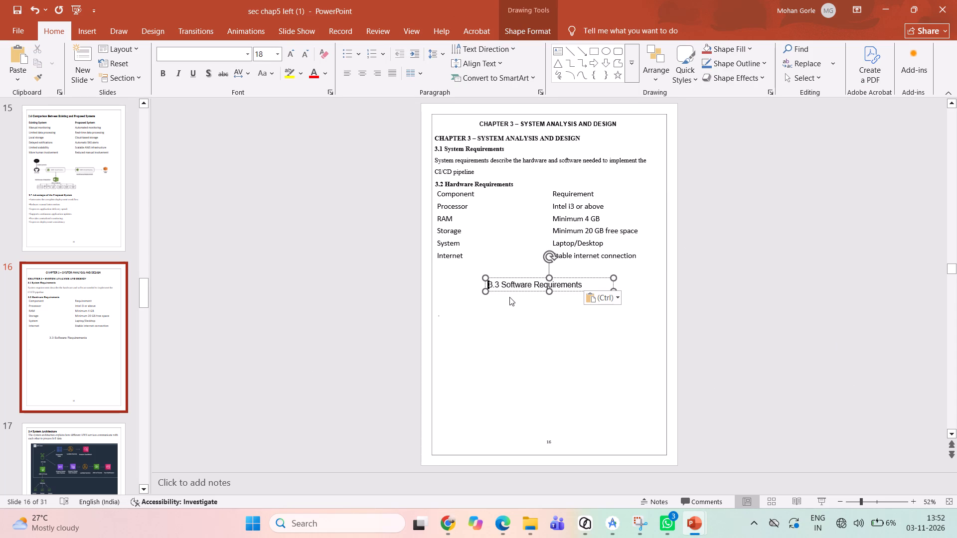
left_click_drag(510, 292, 460, 279)
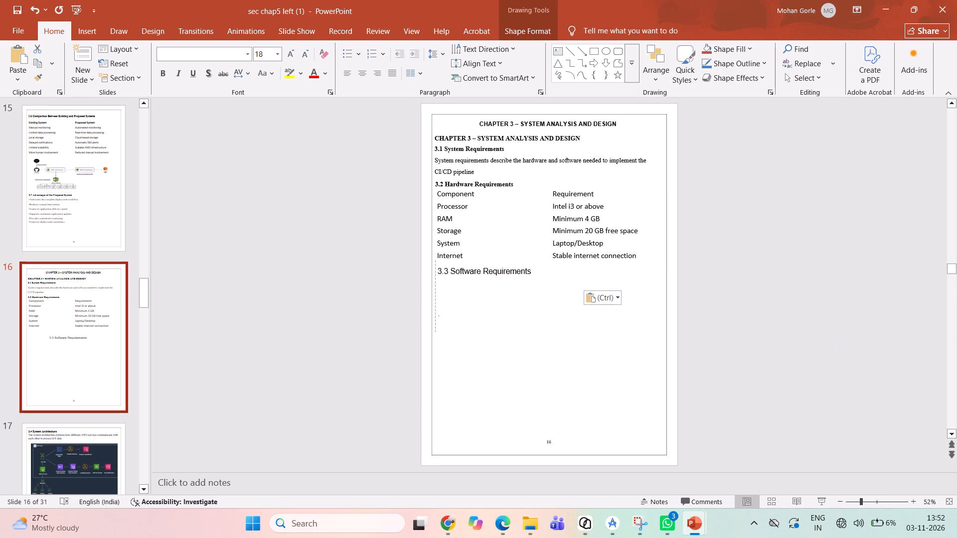
left_click_drag(460, 279, 460, 279)
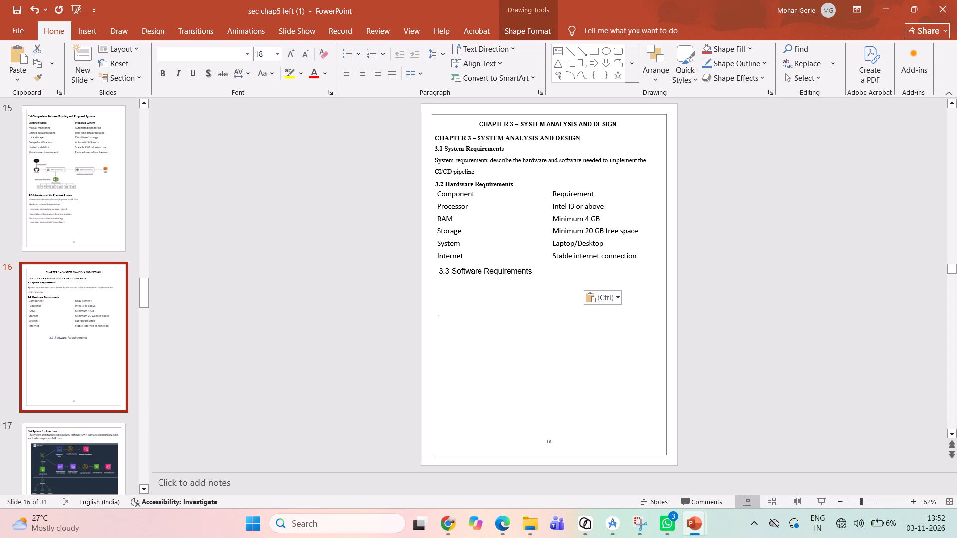
left_click_drag(460, 279, 459, 279)
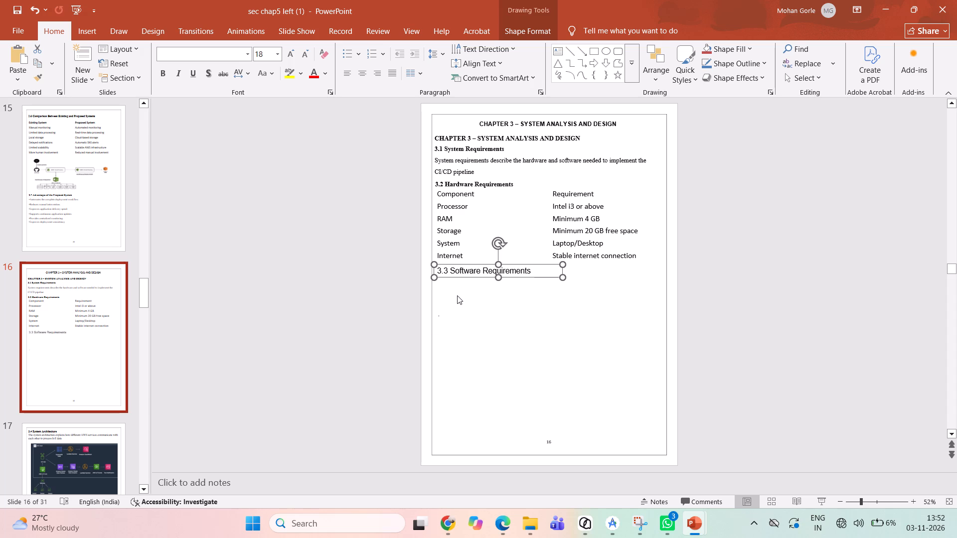
left_click(457, 295)
Copy the Software/Service and Purpose table from ChatGPT in Chrome and paste it onto slide 16 in PowerPoint.
key("alt+Tab")
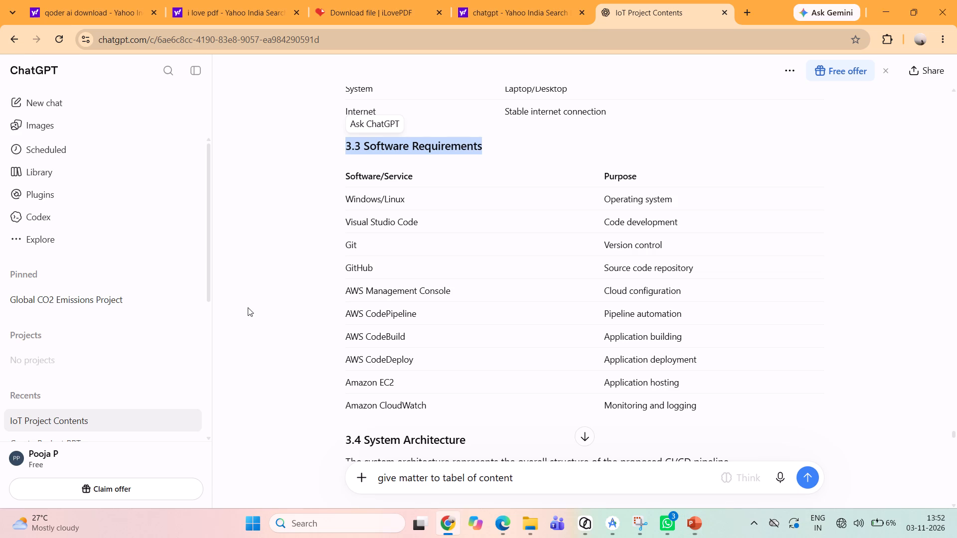
left_click_drag(346, 174, 745, 399)
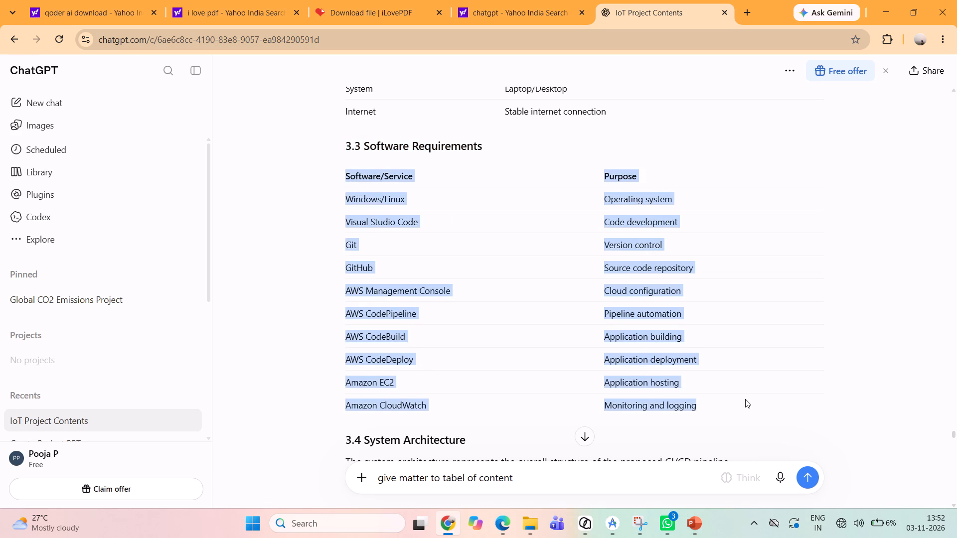
key("ctrl+c")
key("alt+Tab")
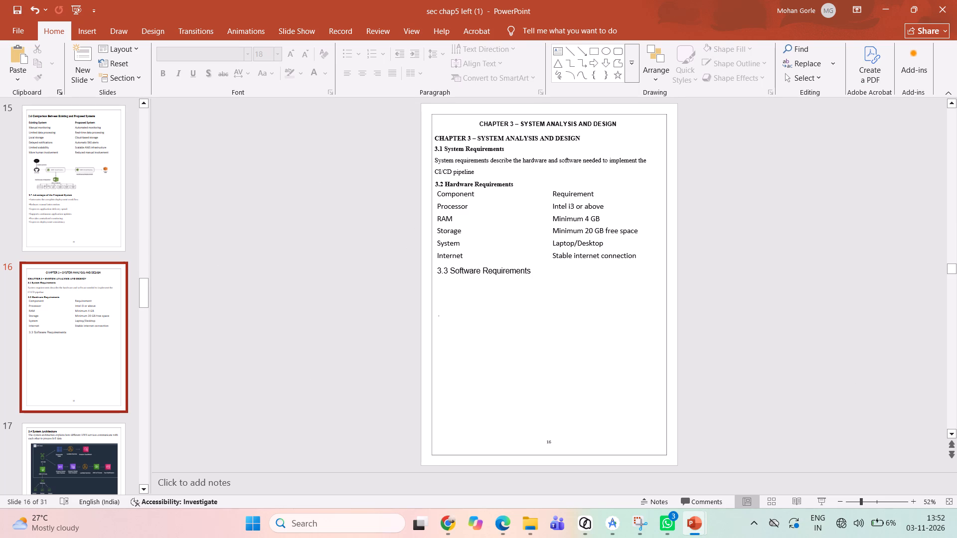
left_click(533, 270)
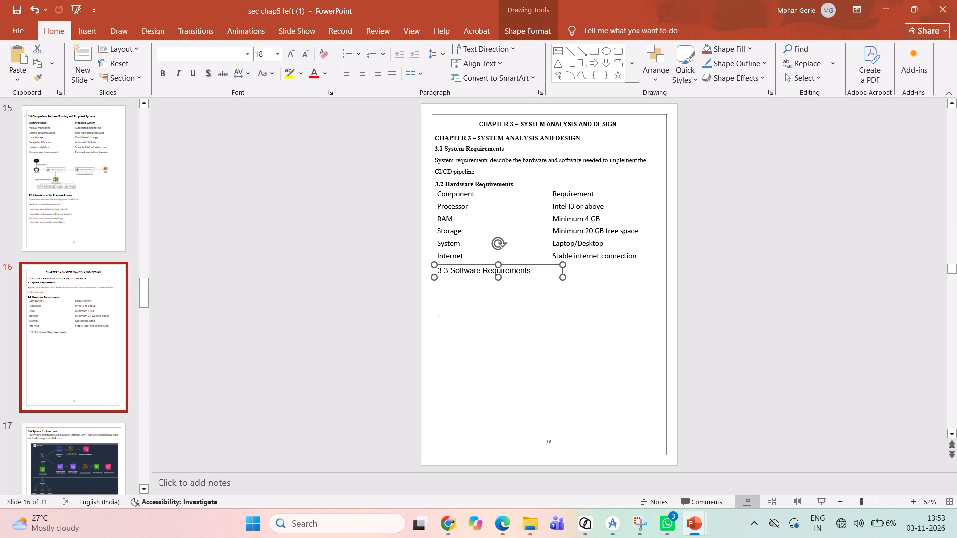
left_click(530, 270)
key("Return")
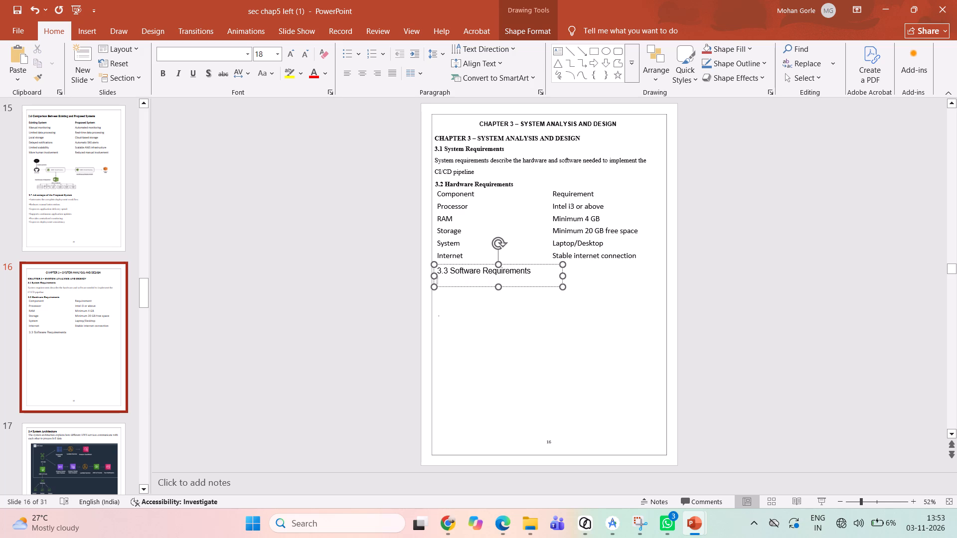
key("ctrl+v")
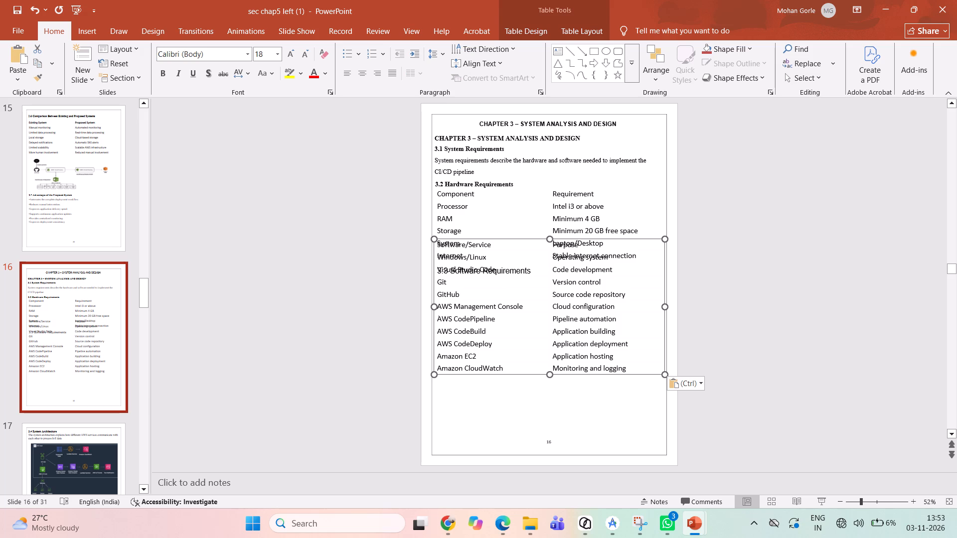
Move the pasted software table down until it sits directly below the "3.3 Software Requirements" heading.
left_click(510, 239)
key("Down")
key("Down")
key("Down")
key("Down")
key("Down")
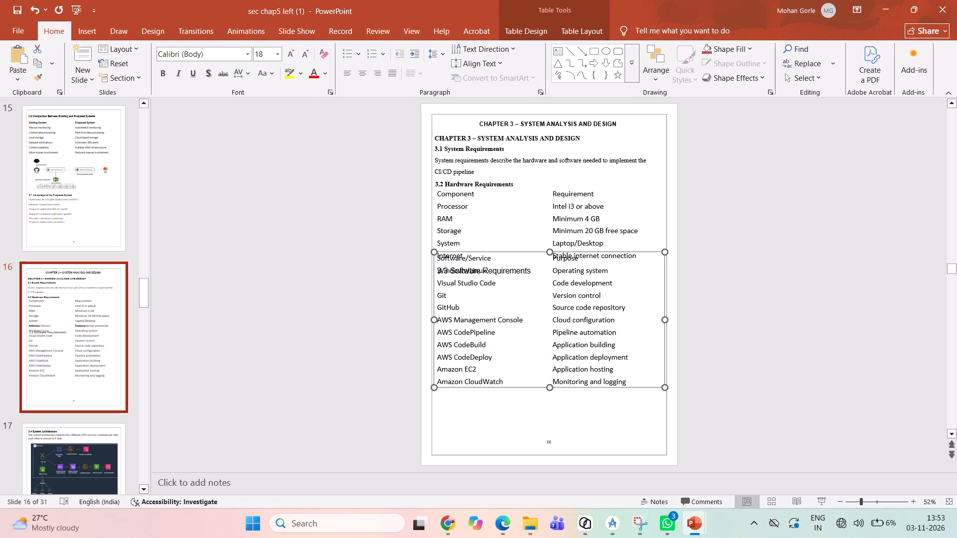
key("Down")
key("Down")
key("Down")
key("Down")
key("Down")
key("Down")
key("Down")
key("Down")
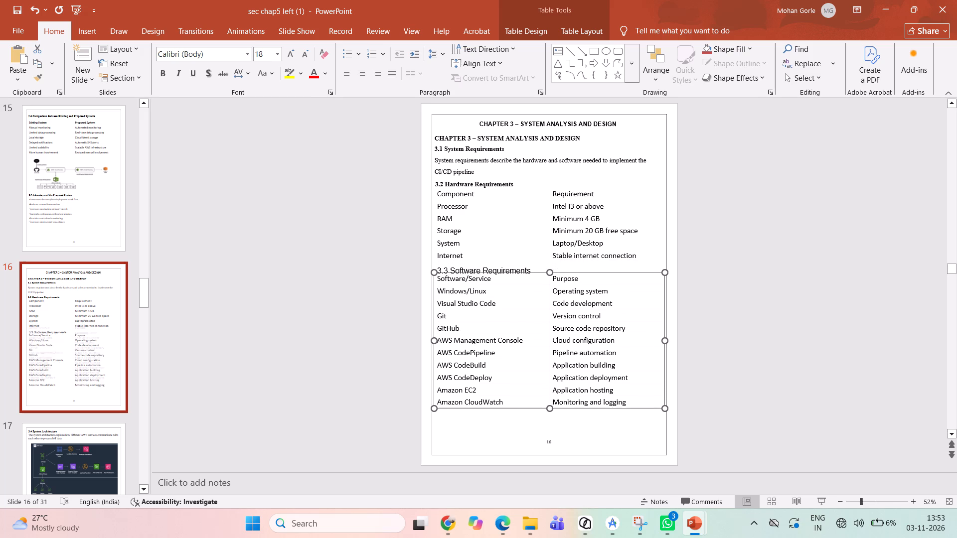
key("Down")
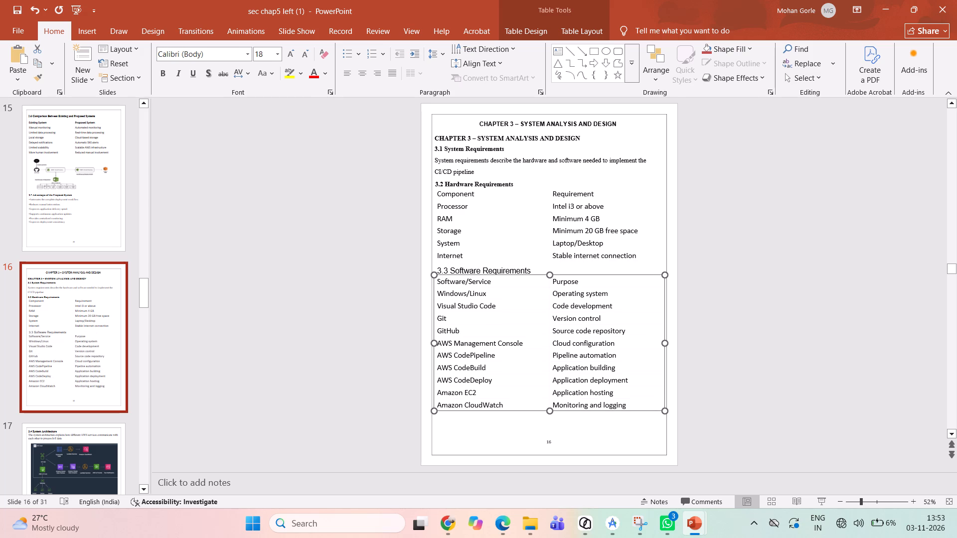
left_click(510, 239)
left_click(305, 312)
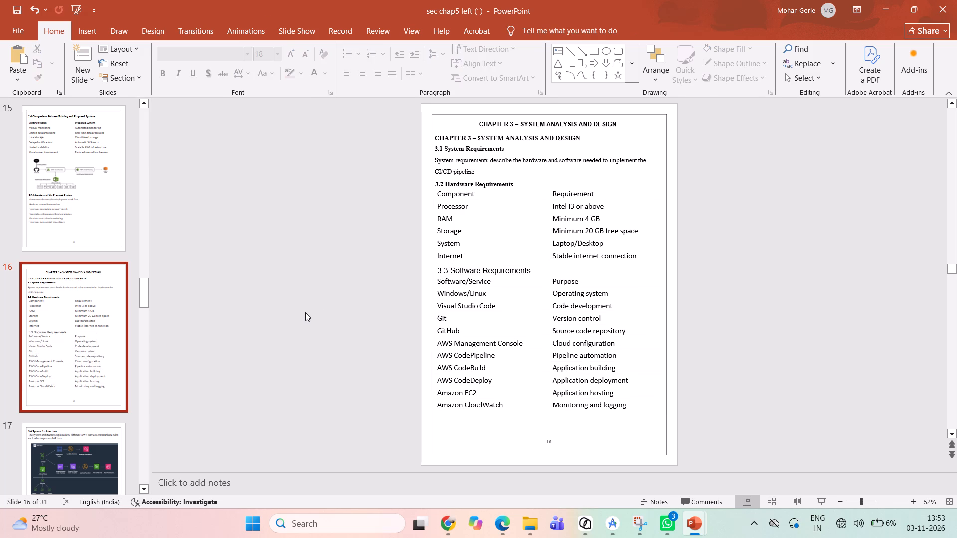
Switch to the ChatGPT conversation in Chrome and copy the "3.4 System Architecture" section, from its heading through the seven listed components.
key("alt+Tab")
scroll(417, 279, "down", 3)
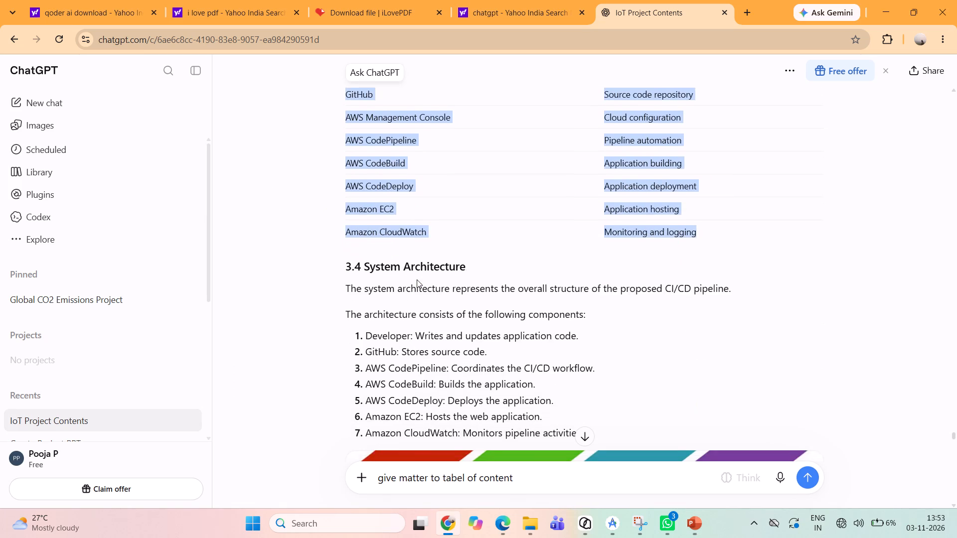
scroll(417, 279, "down", 2)
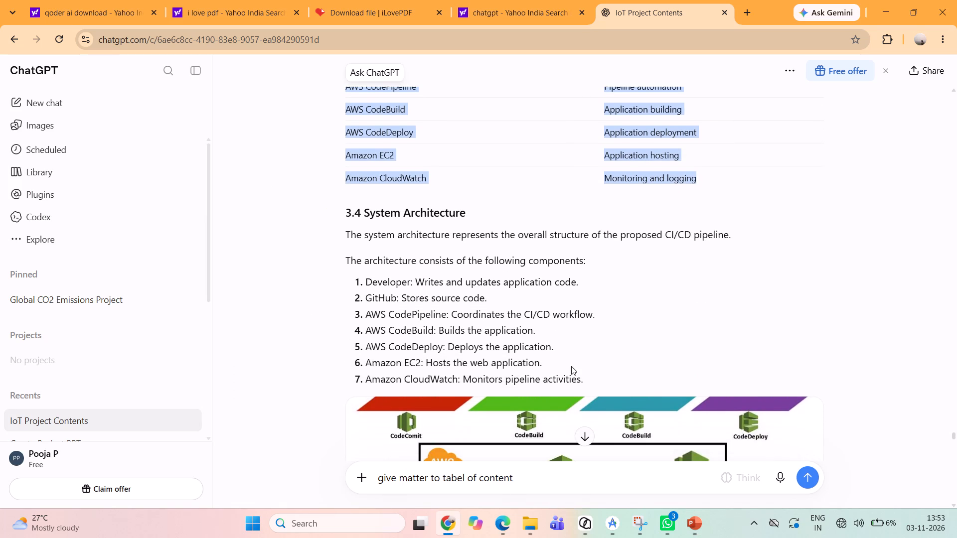
left_click_drag(581, 380, 346, 231)
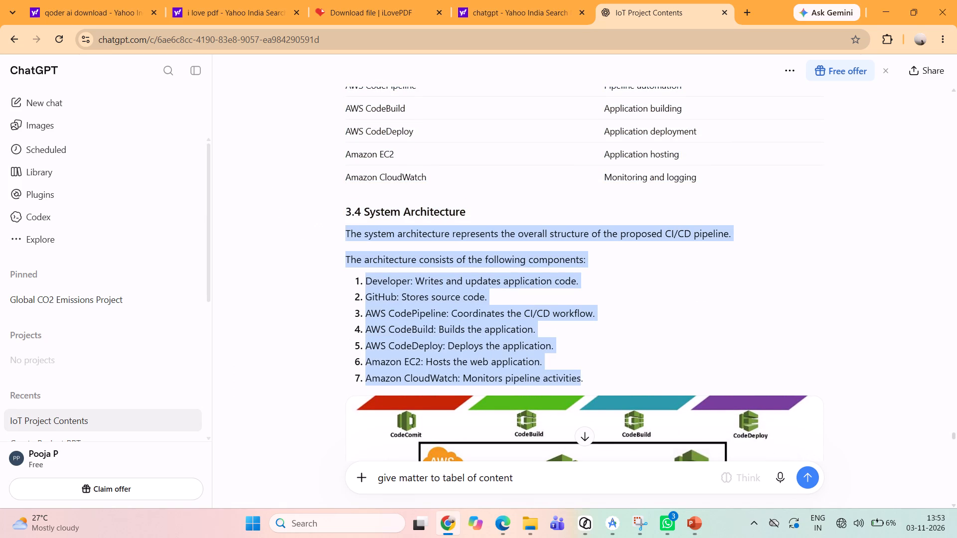
left_click_drag(346, 231, 339, 211)
key("ctrl+c")
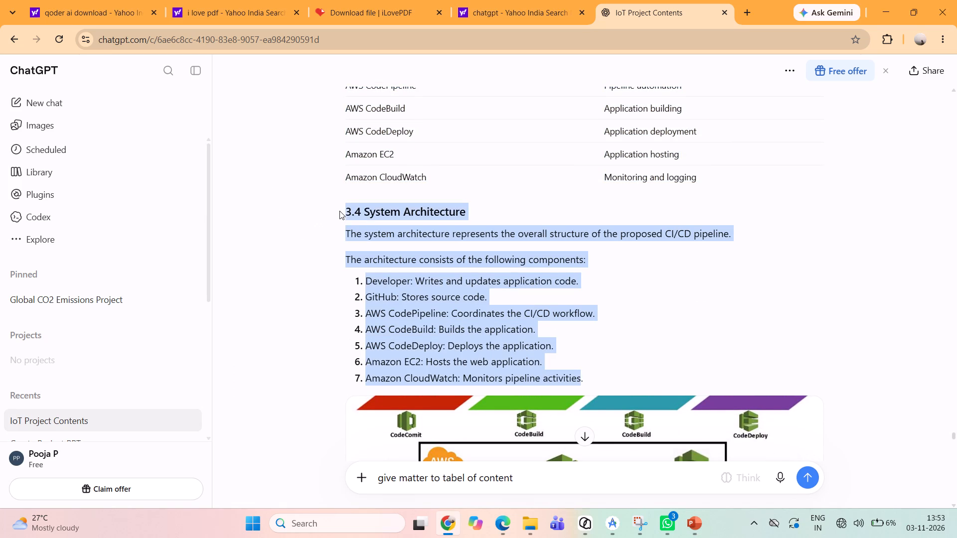
Back in PowerPoint, format all text in slide 16's software requirements table as Times New Roman, size 15.
key("alt+Tab")
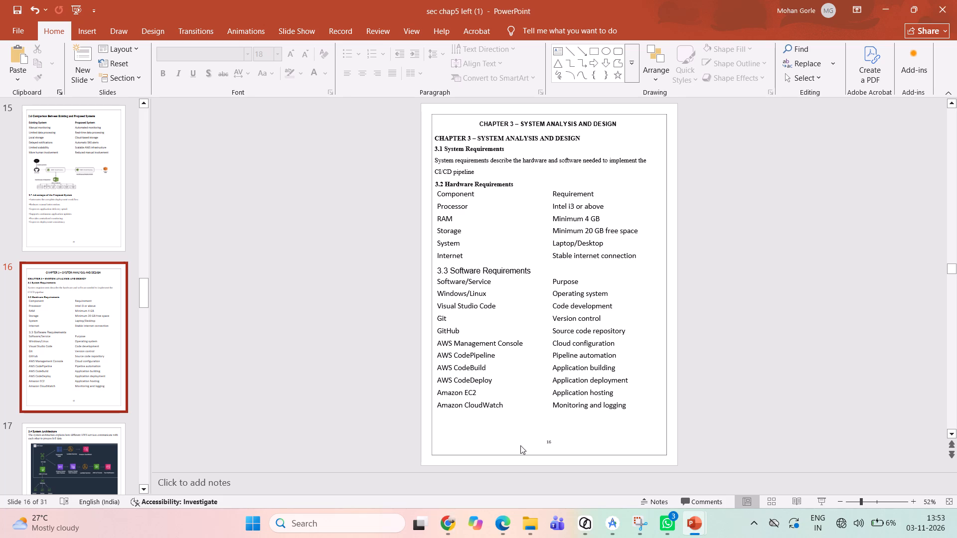
left_click(491, 427)
left_click_drag(626, 404, 404, 97)
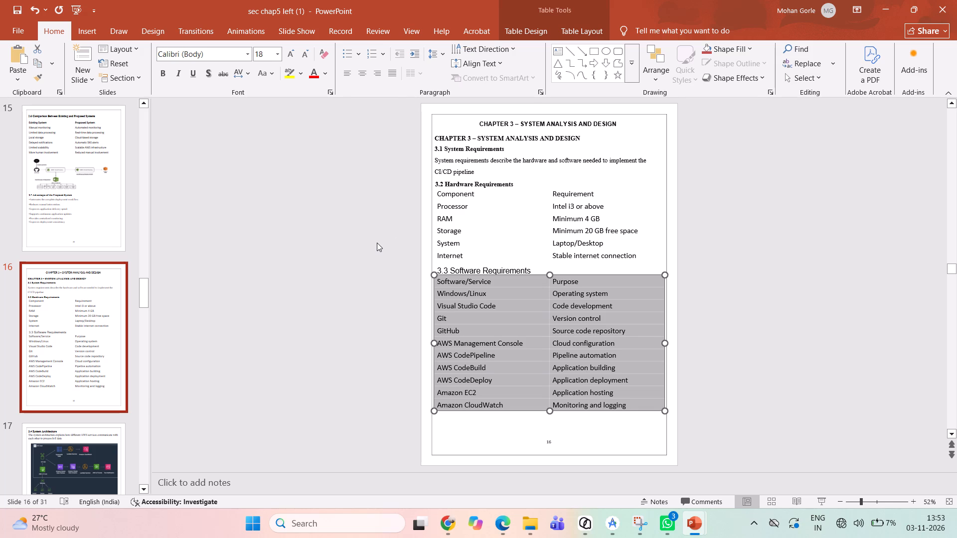
left_click(217, 50)
type("times")
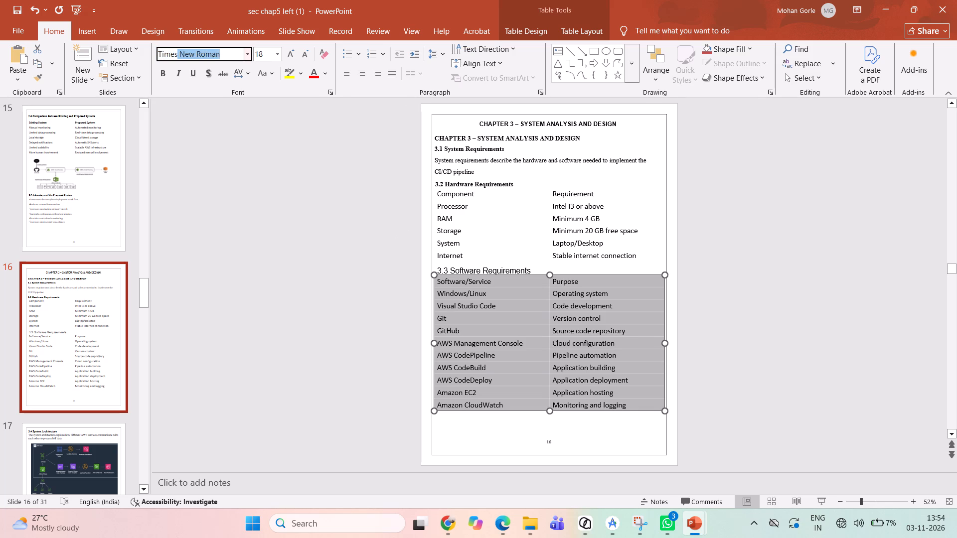
key("Return")
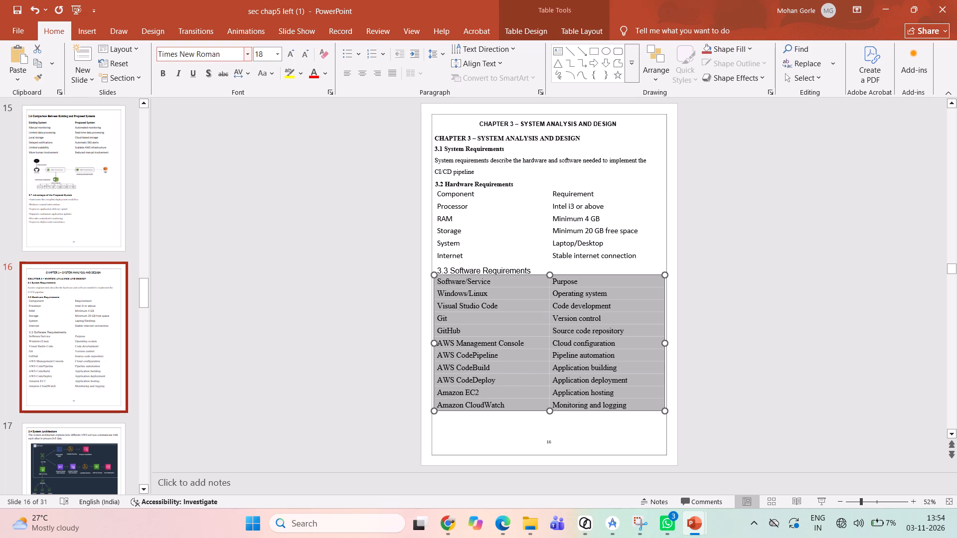
left_click(265, 53)
type("15")
key("Return")
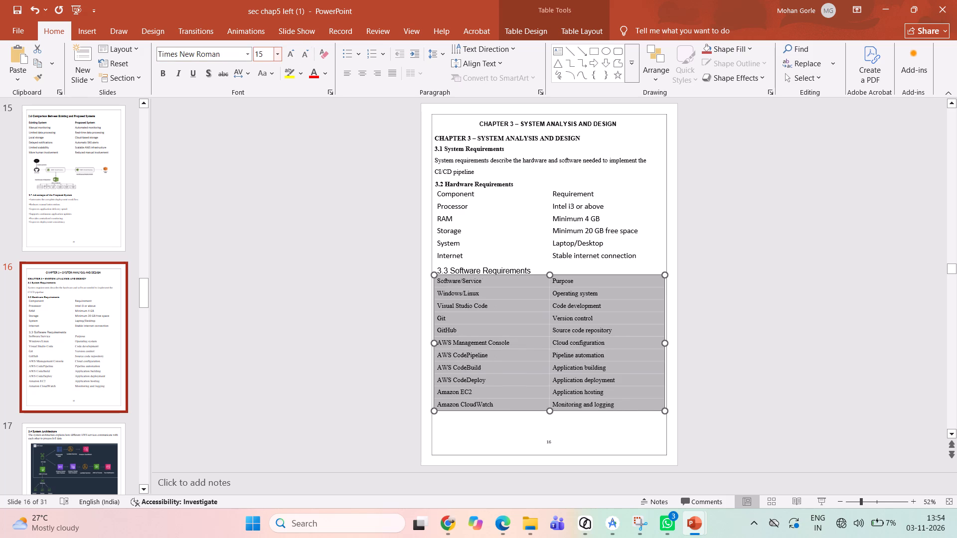
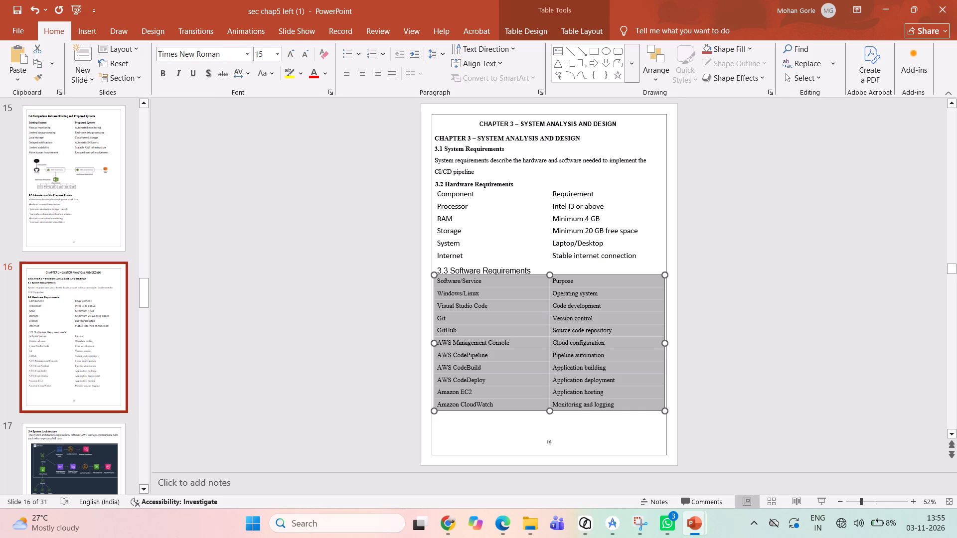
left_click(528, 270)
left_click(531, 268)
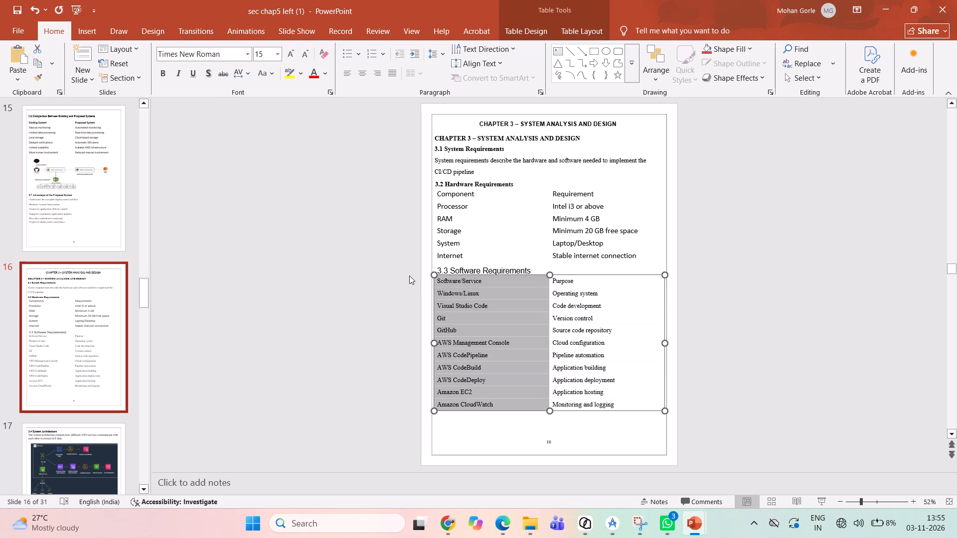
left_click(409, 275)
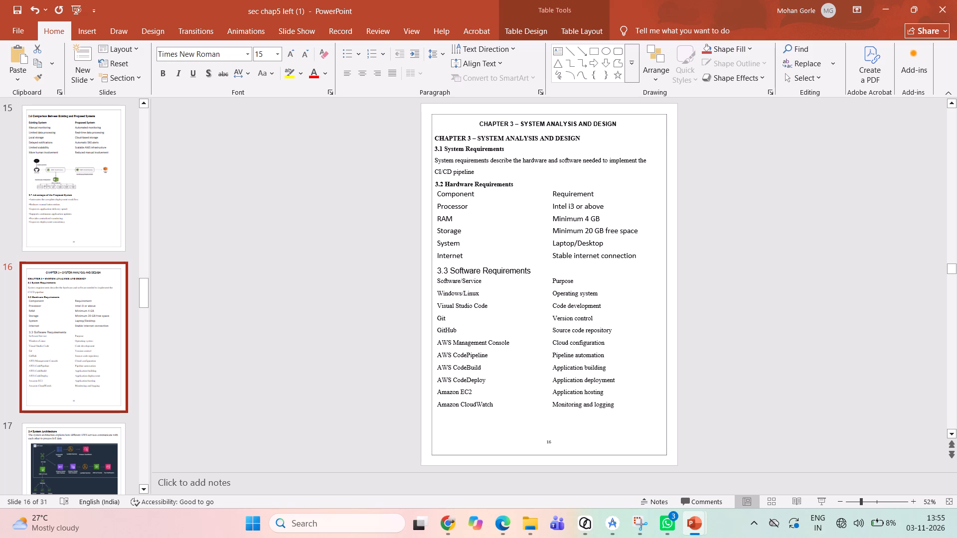
Set all text in slide 16's hardware requirements table to font size 15.
left_click_drag(634, 255, 431, 189)
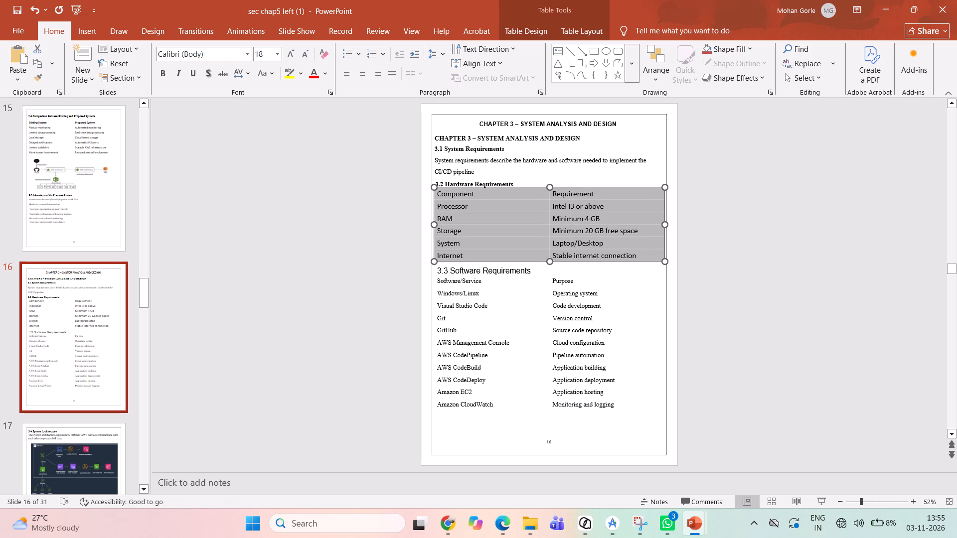
left_click(264, 54)
type("15")
key("Return")
left_click(389, 265)
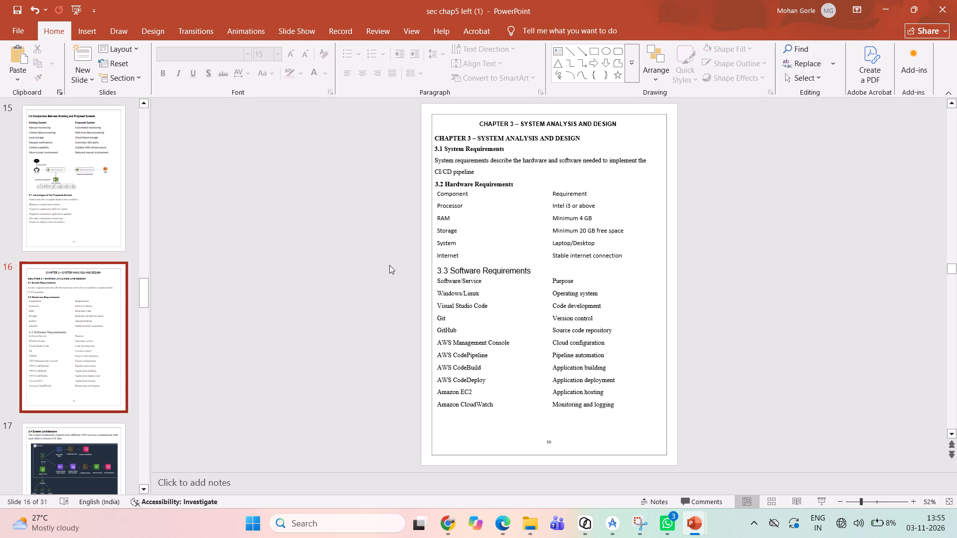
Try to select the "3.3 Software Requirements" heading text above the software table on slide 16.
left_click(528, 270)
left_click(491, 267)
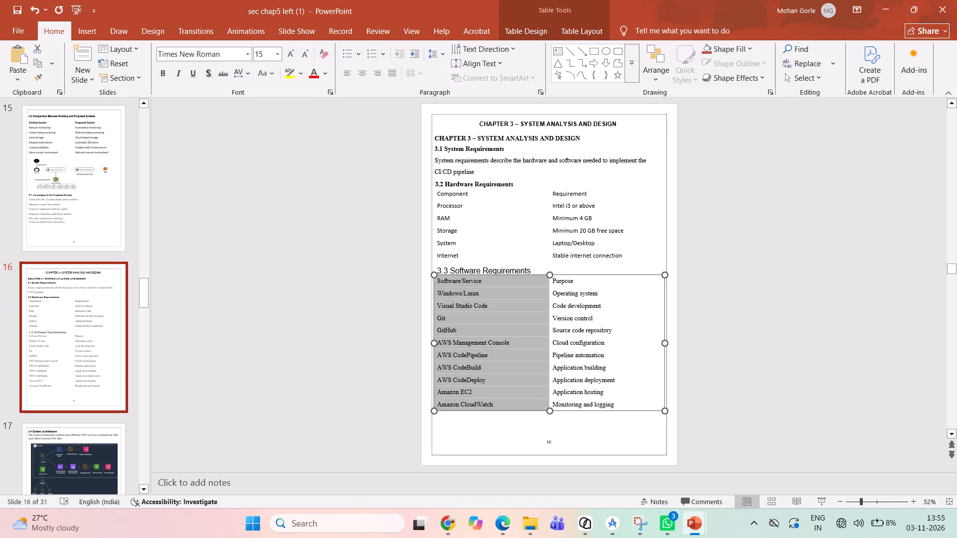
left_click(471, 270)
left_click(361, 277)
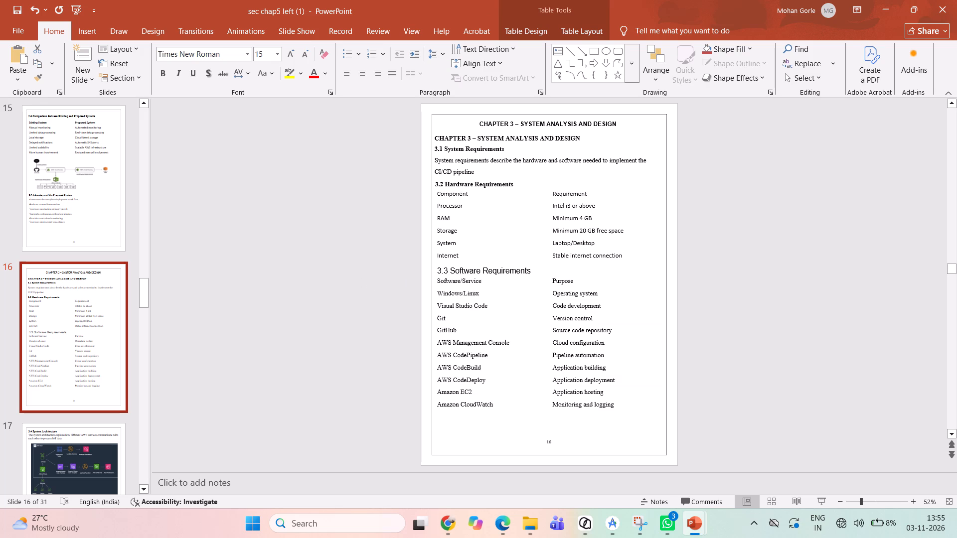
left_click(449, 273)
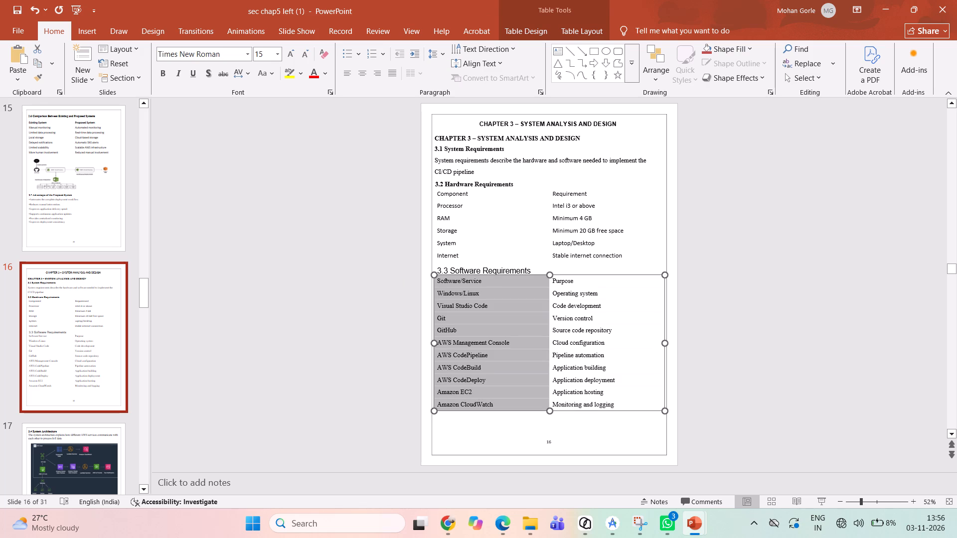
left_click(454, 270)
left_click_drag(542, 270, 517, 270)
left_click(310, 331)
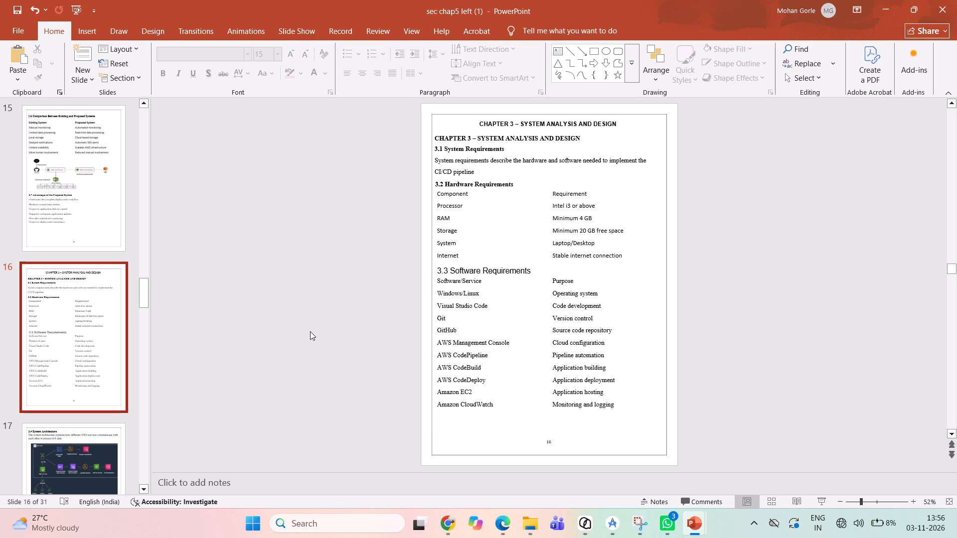
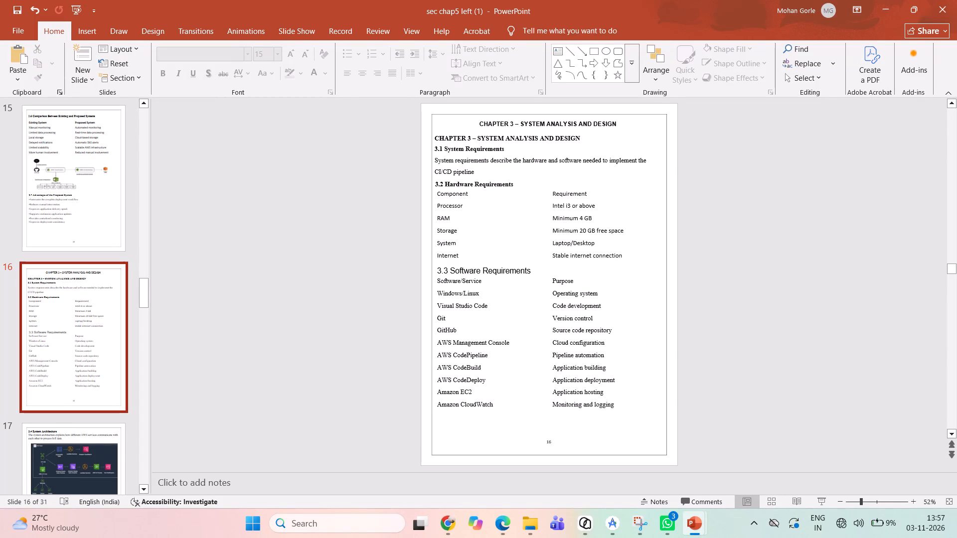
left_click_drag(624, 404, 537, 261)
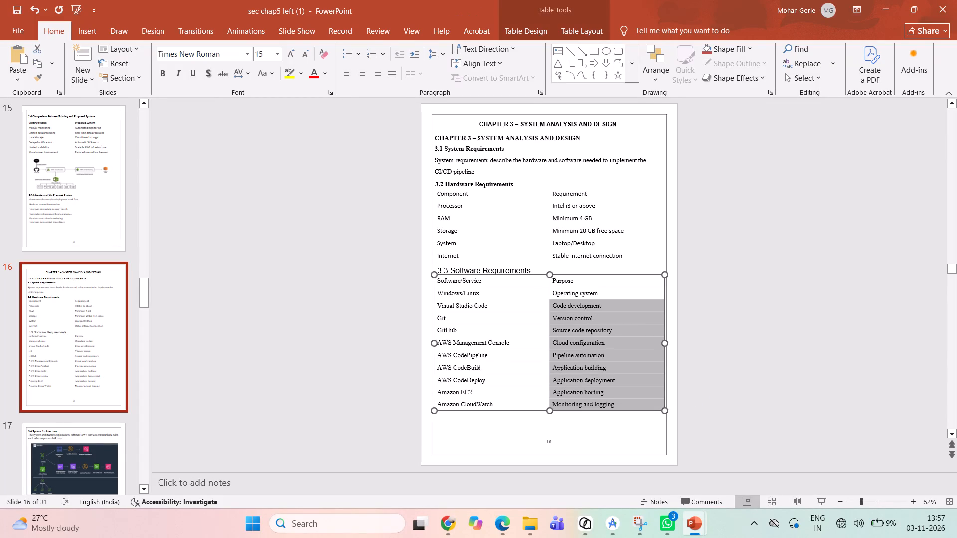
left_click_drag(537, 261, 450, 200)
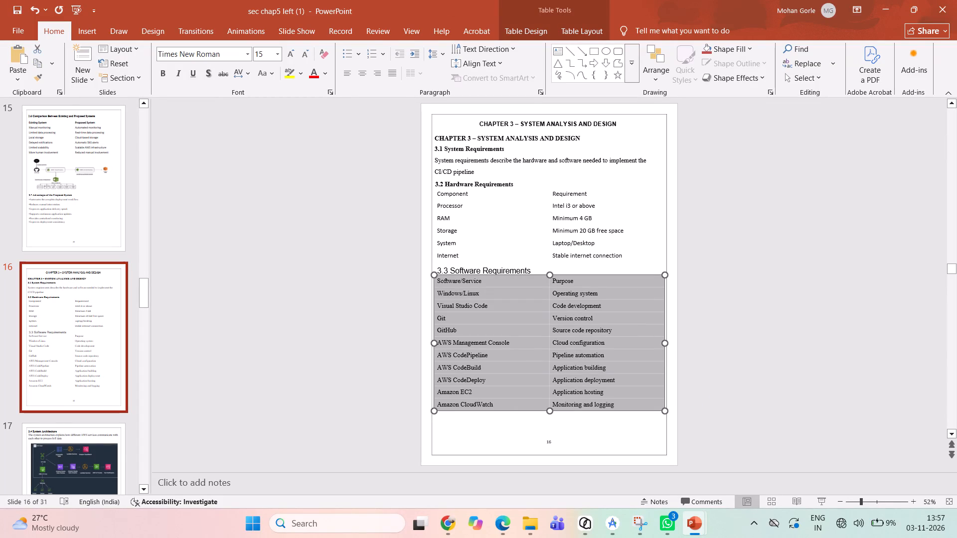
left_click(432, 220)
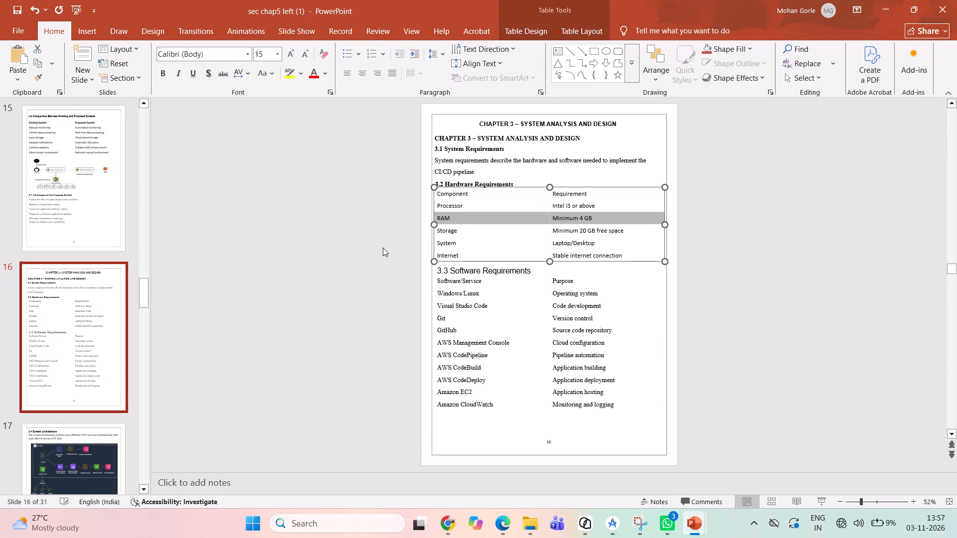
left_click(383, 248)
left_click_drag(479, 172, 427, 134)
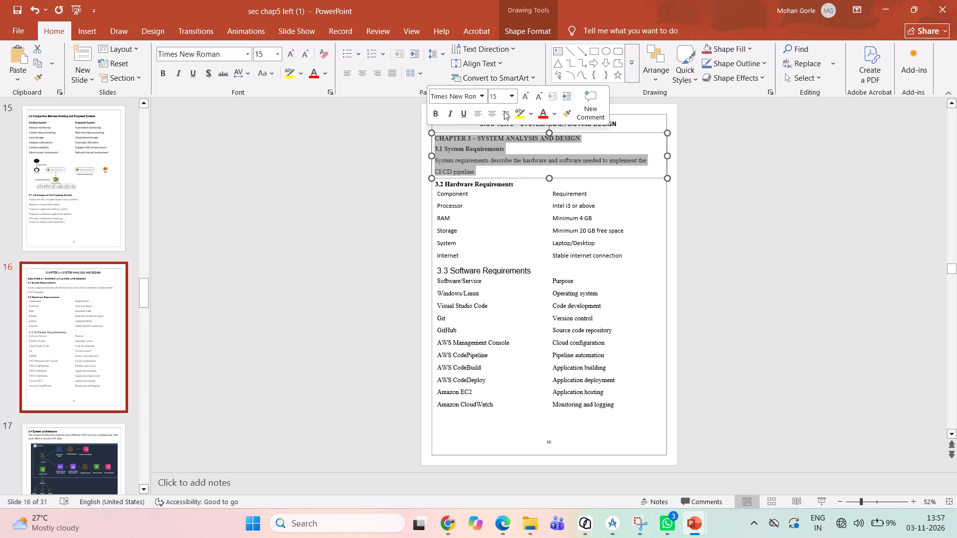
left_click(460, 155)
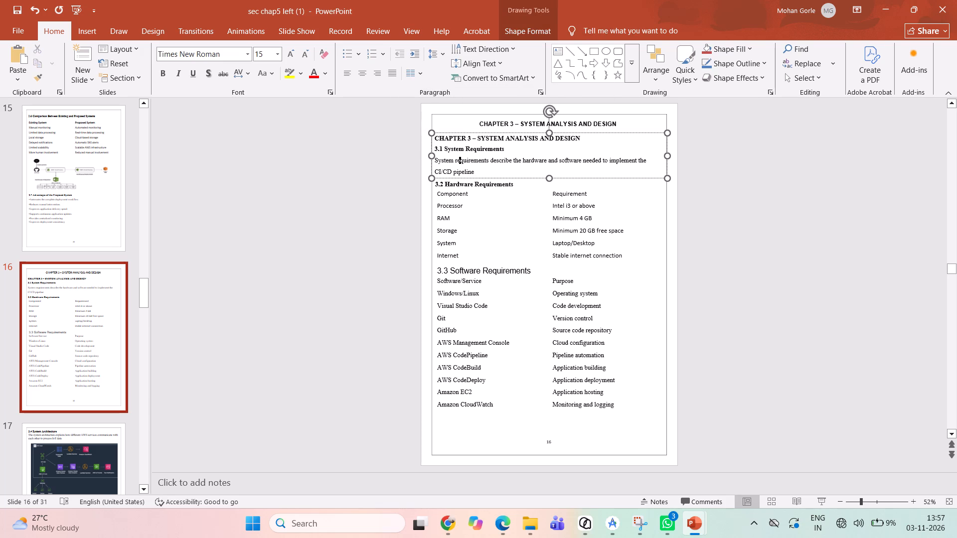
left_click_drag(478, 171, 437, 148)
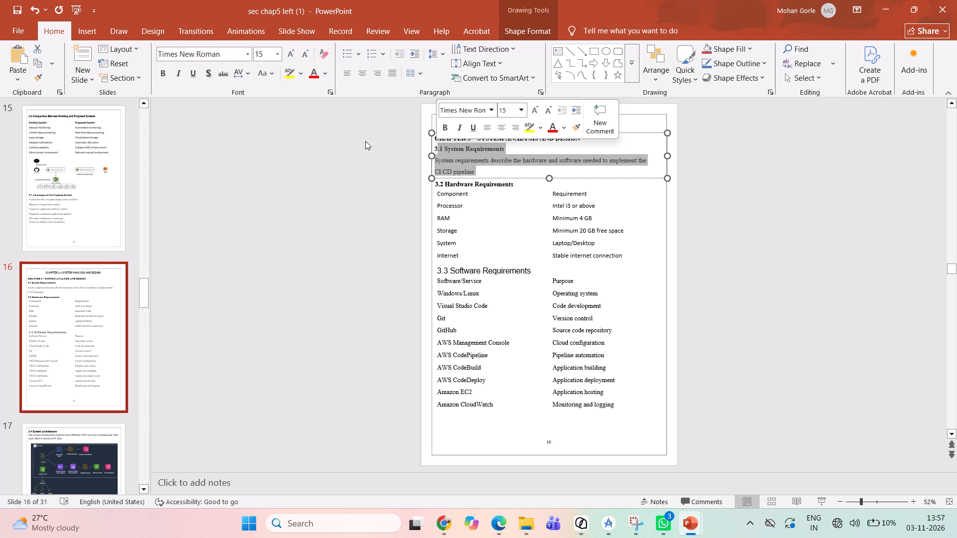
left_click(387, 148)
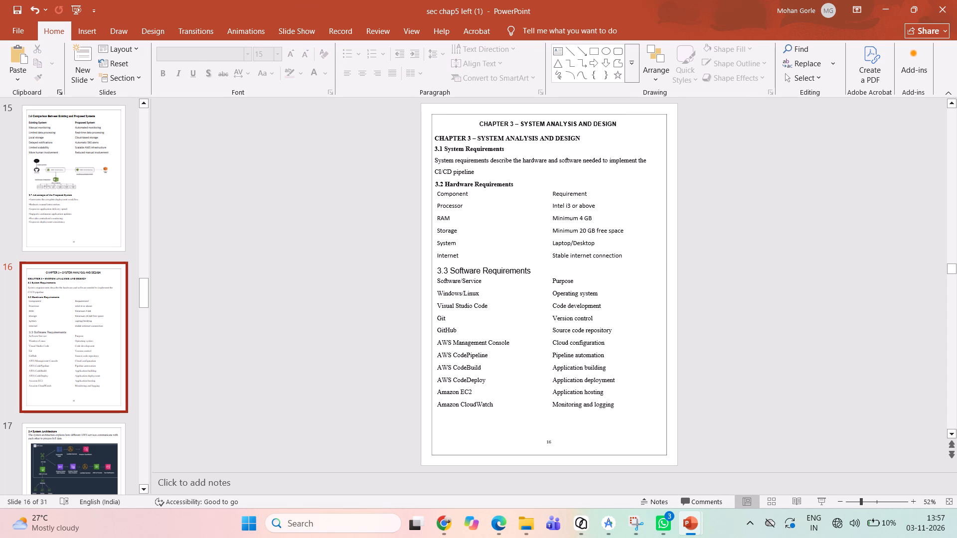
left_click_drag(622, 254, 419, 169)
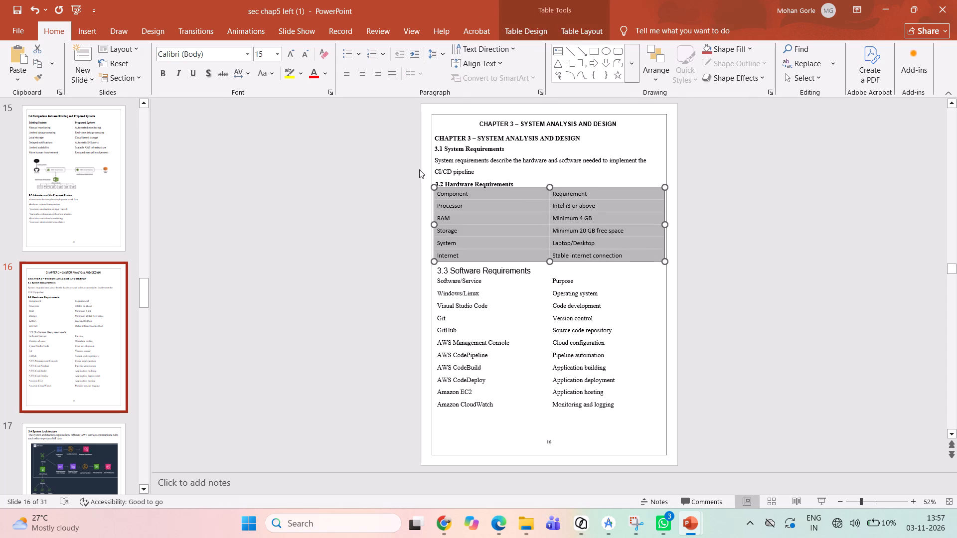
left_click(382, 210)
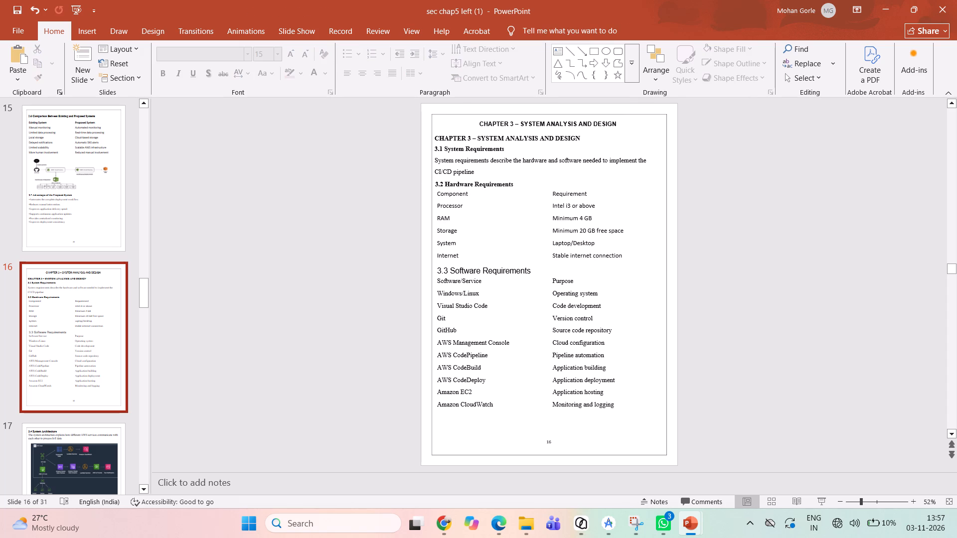
Nudge slide 16's software requirements table down slightly so it clears the "3.3 Software Requirements" heading.
left_click(528, 271)
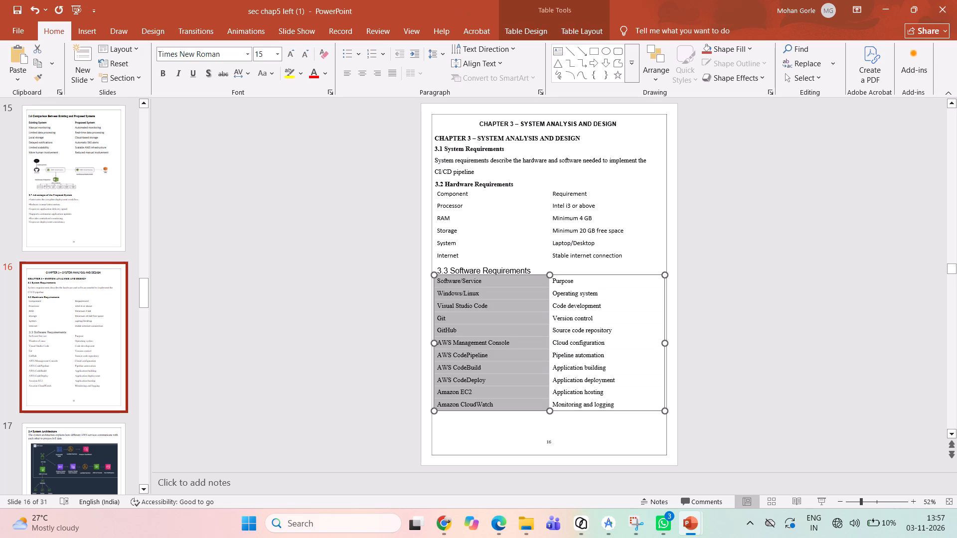
triple_click(509, 270)
left_click(359, 271)
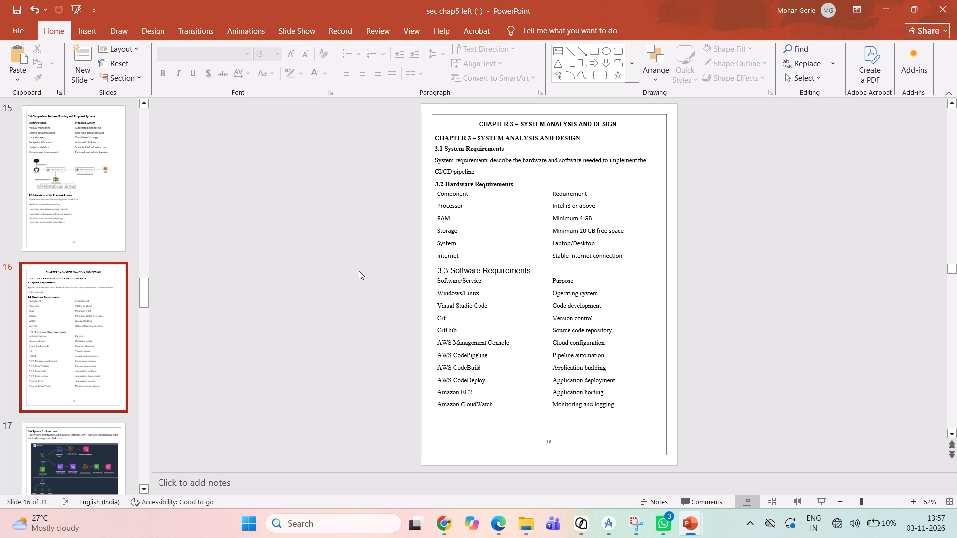
left_click_drag(443, 272, 447, 272)
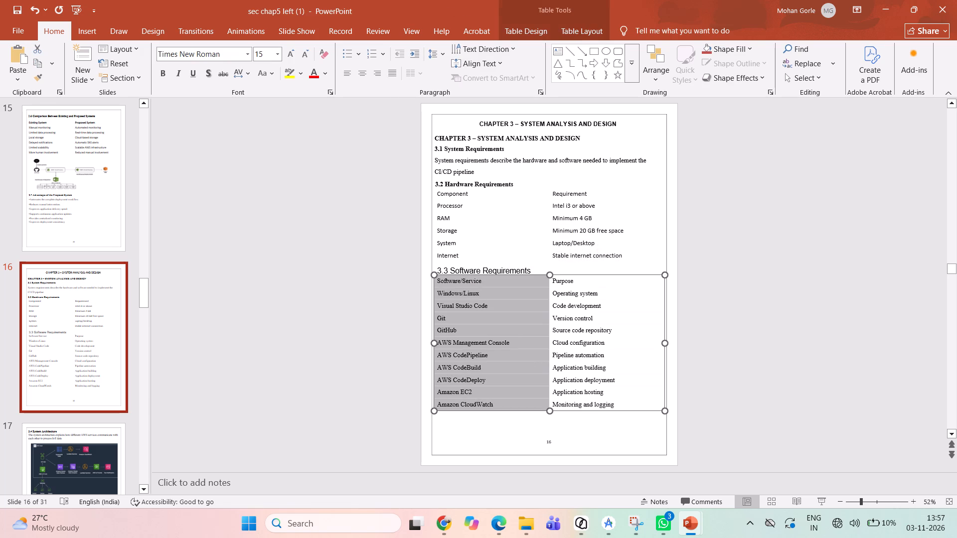
left_click_drag(447, 272, 448, 272)
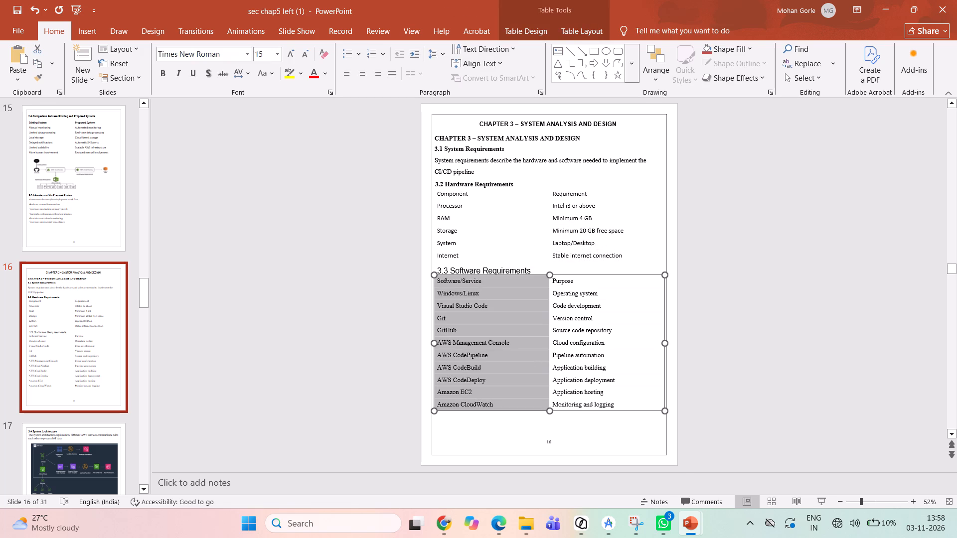
left_click(520, 269)
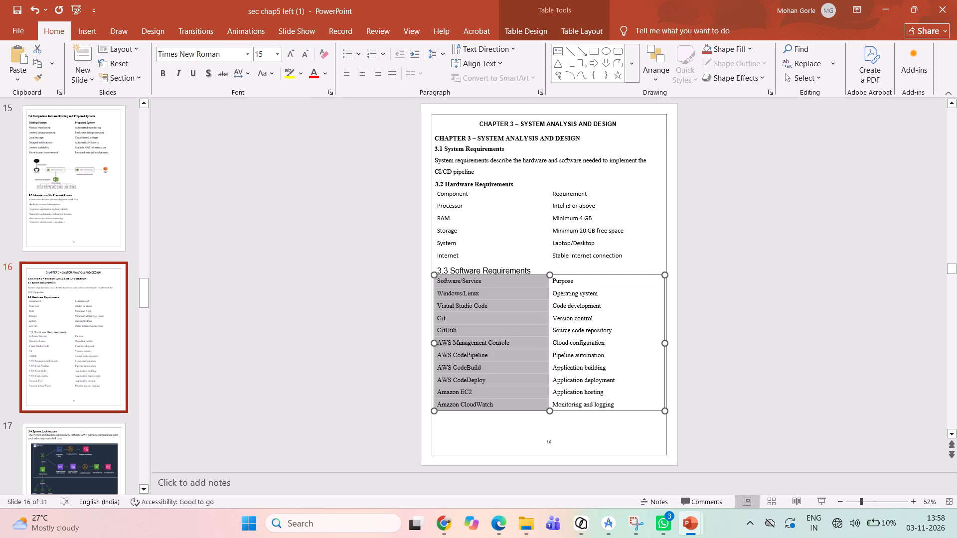
left_click(531, 273)
key("Down")
key("Down")
key("Down")
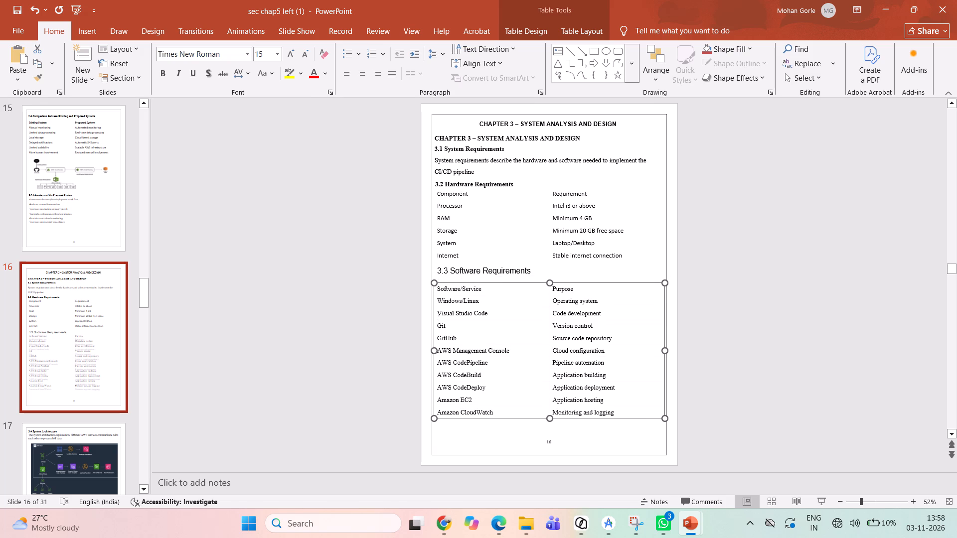
Format the "3.3 Software Requirements" heading on slide 16 in Times New Roman at font size 15.
left_click(531, 273)
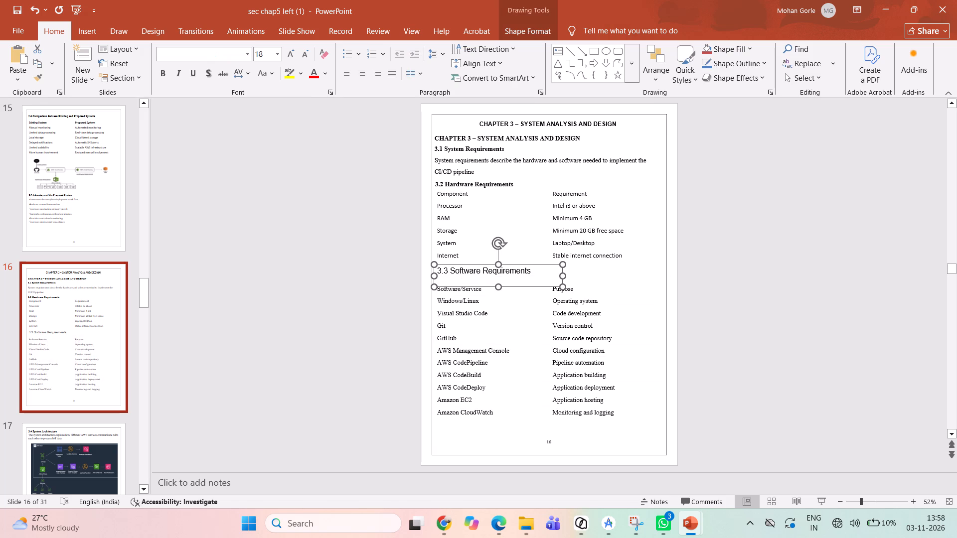
right_click_drag(529, 271, 432, 272)
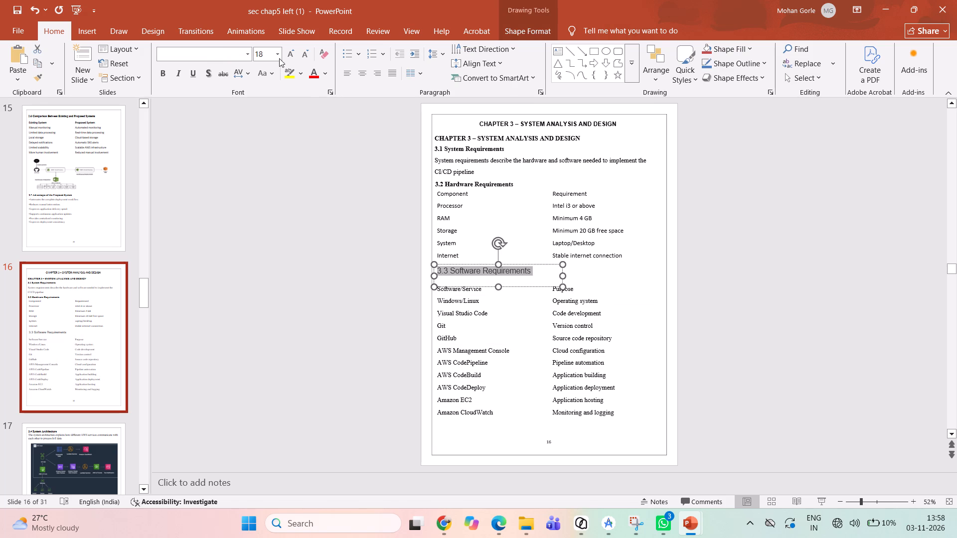
left_click(268, 55)
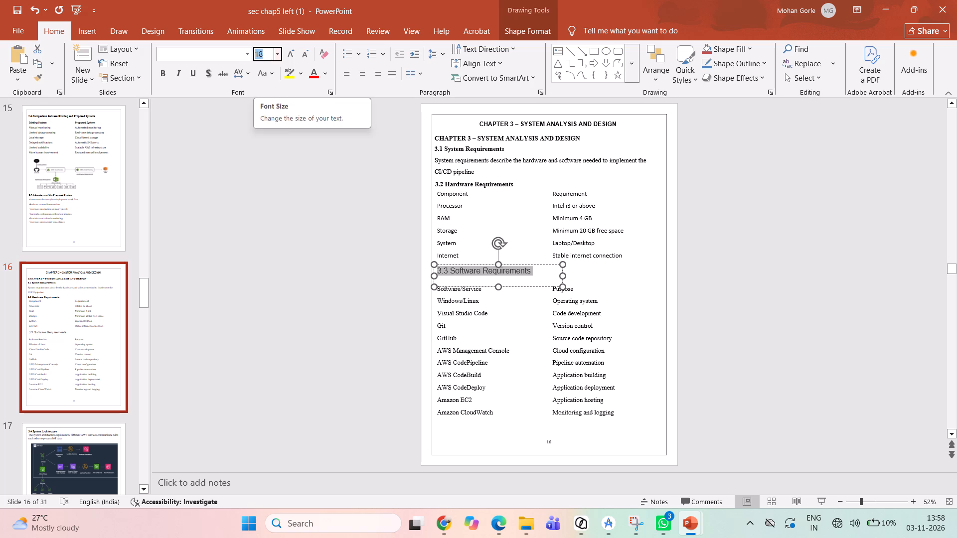
type("15")
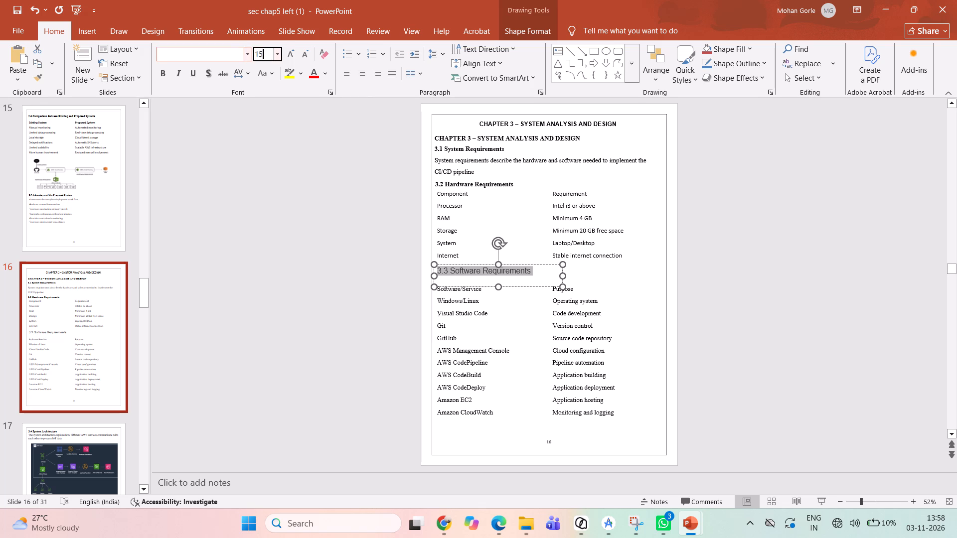
left_click(225, 57)
type("ti")
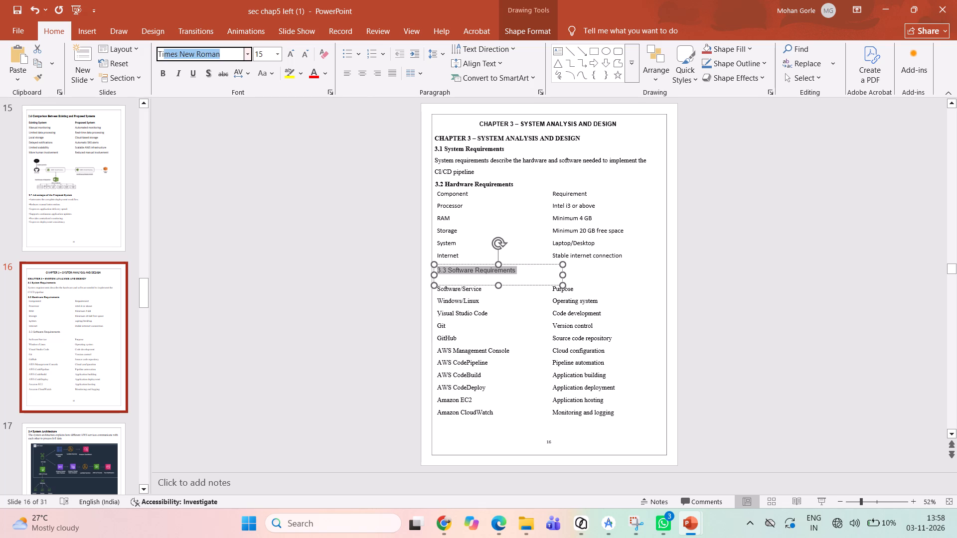
key("m")
key("Return")
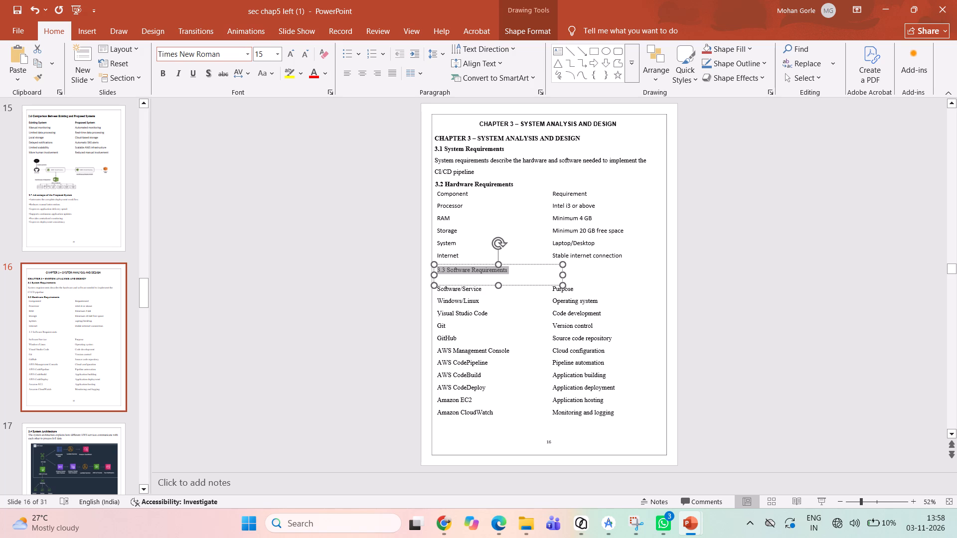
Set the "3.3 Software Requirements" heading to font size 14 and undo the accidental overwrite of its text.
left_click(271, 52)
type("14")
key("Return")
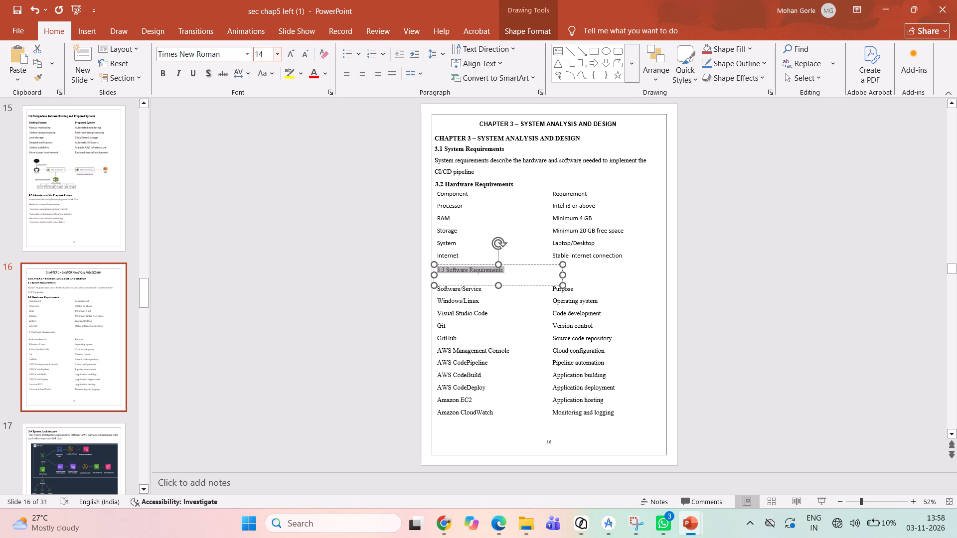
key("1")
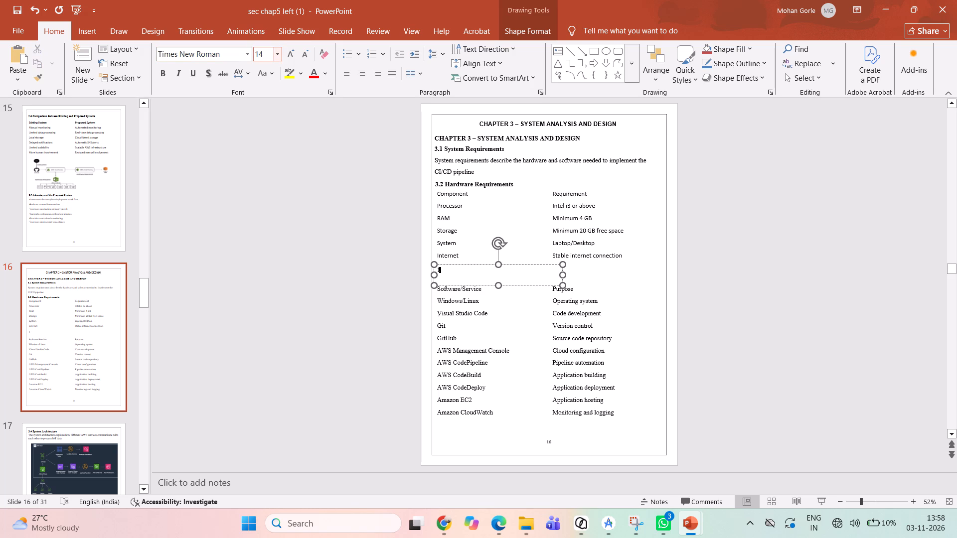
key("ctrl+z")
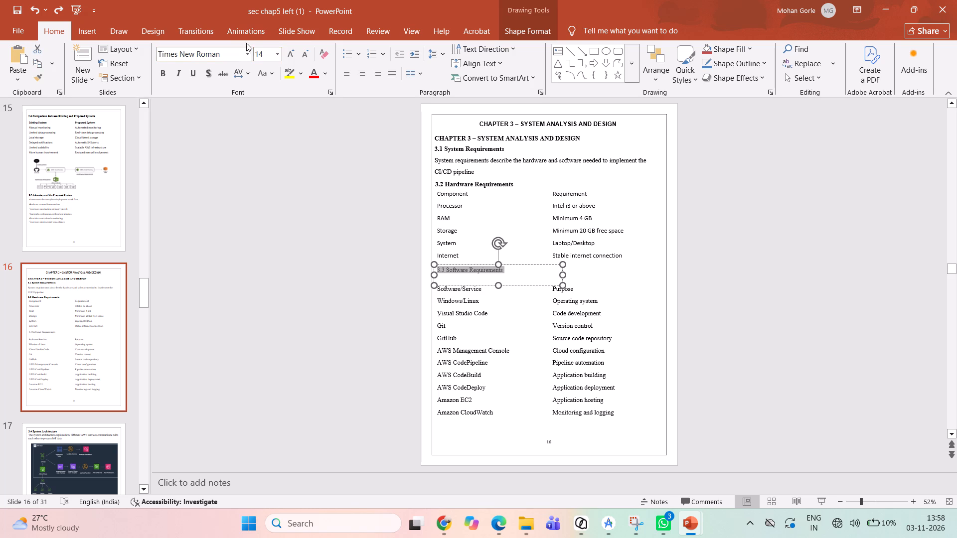
Set the "3.3 Software Requirements" heading's font size to 15.
left_click(271, 59)
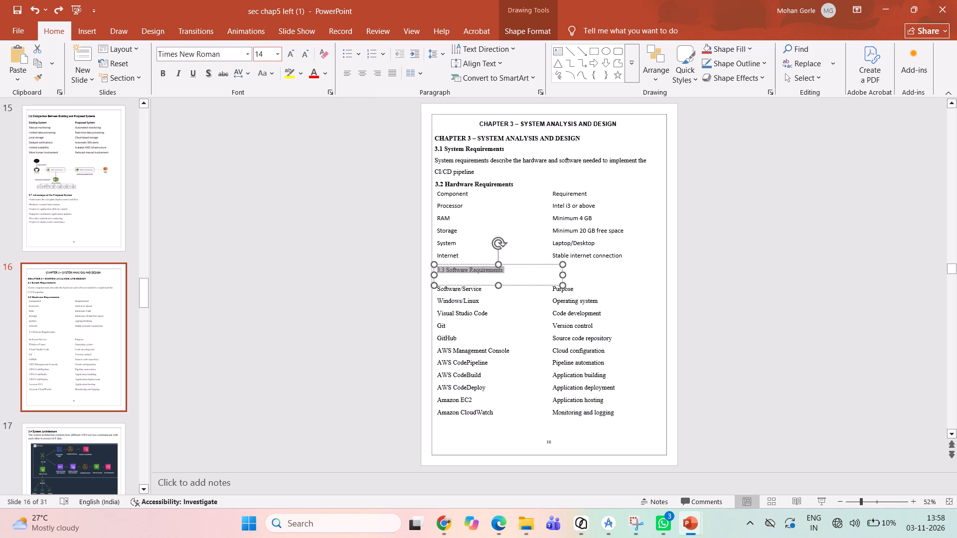
left_click(265, 50)
type("15")
key("Return")
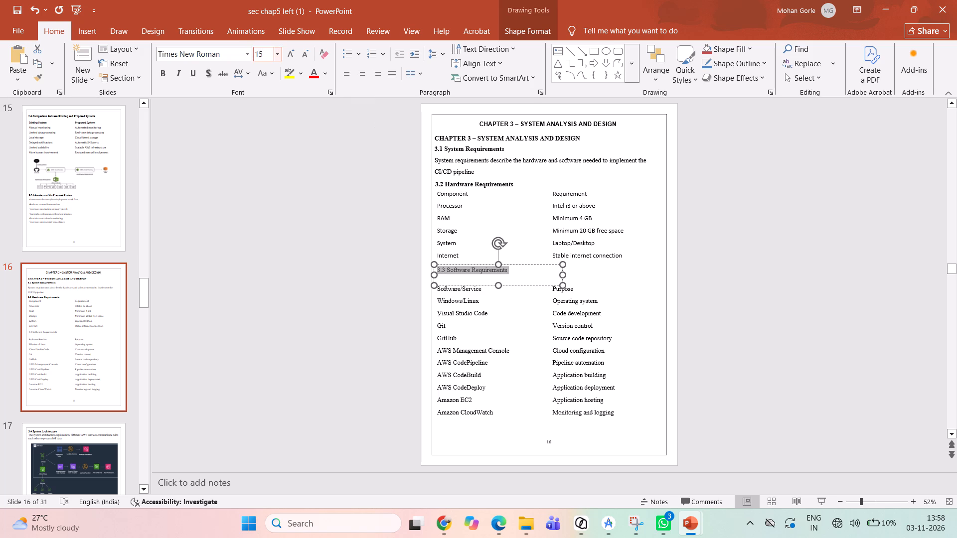
left_click(387, 286)
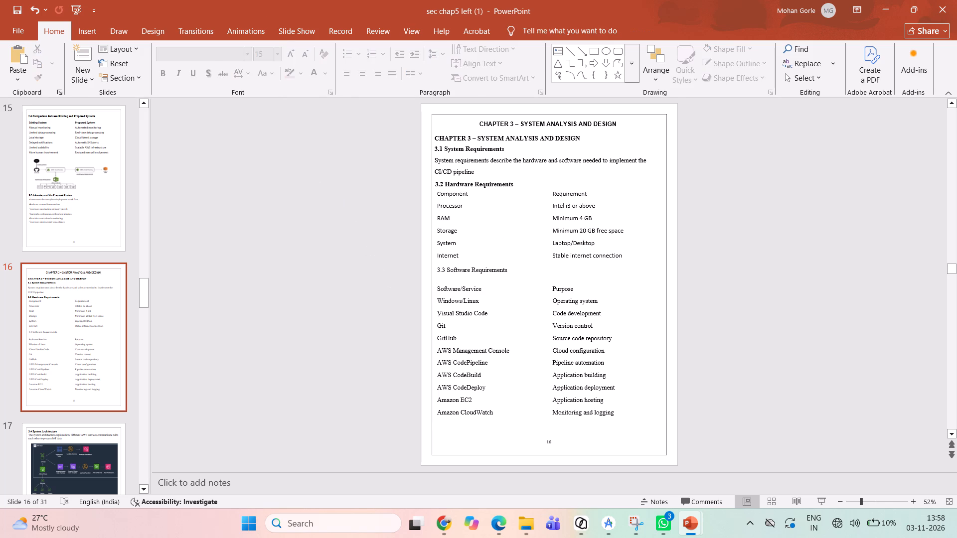
Nudge slide 16's software requirements table up so it sits directly beneath the 3.3 heading.
left_click(491, 293)
left_click(495, 284)
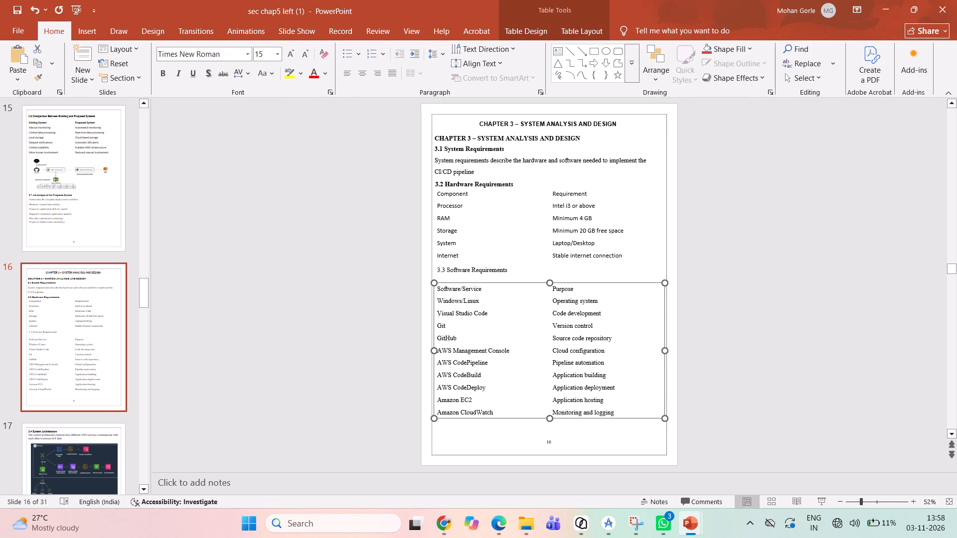
key("Up")
key("Up")
key("Up")
key("Up")
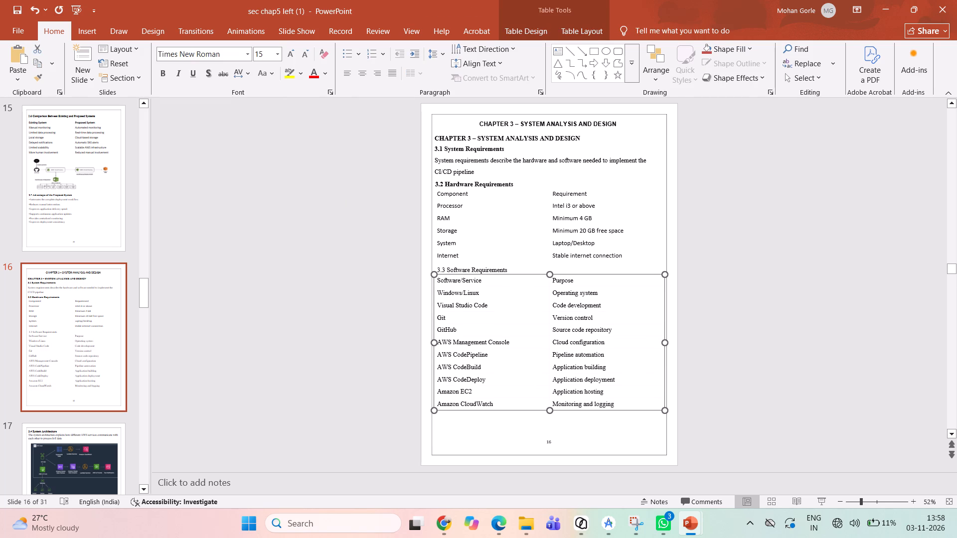
left_click(317, 265)
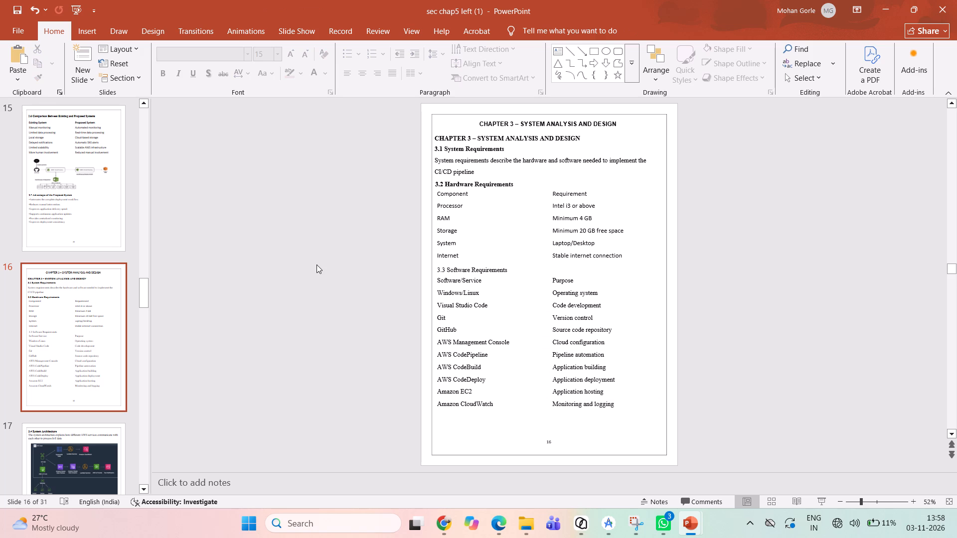
Switch to ChatGPT and open the AWS CodePipeline diagram below the 3.4 System Architecture text at full size.
key("alt+Tab")
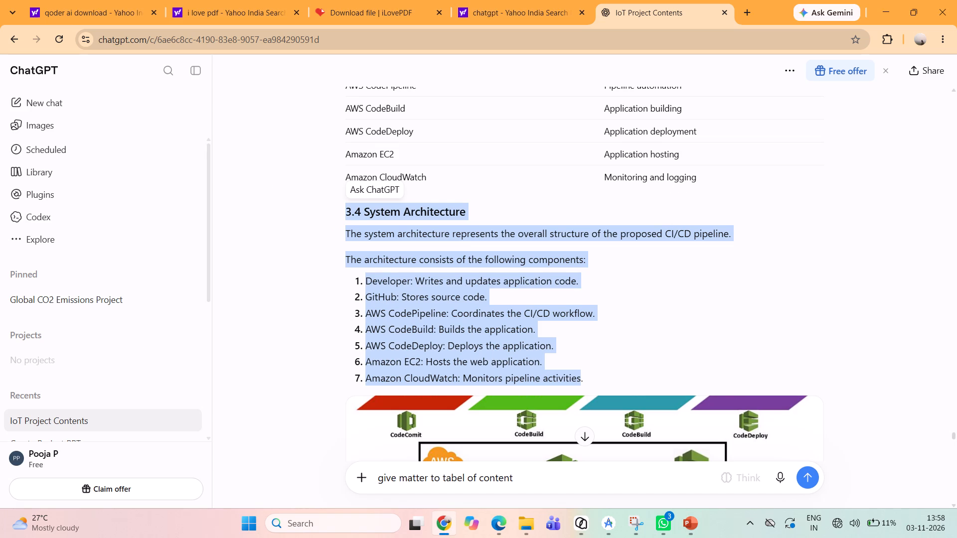
scroll(556, 265, "down", 4)
left_click(556, 265)
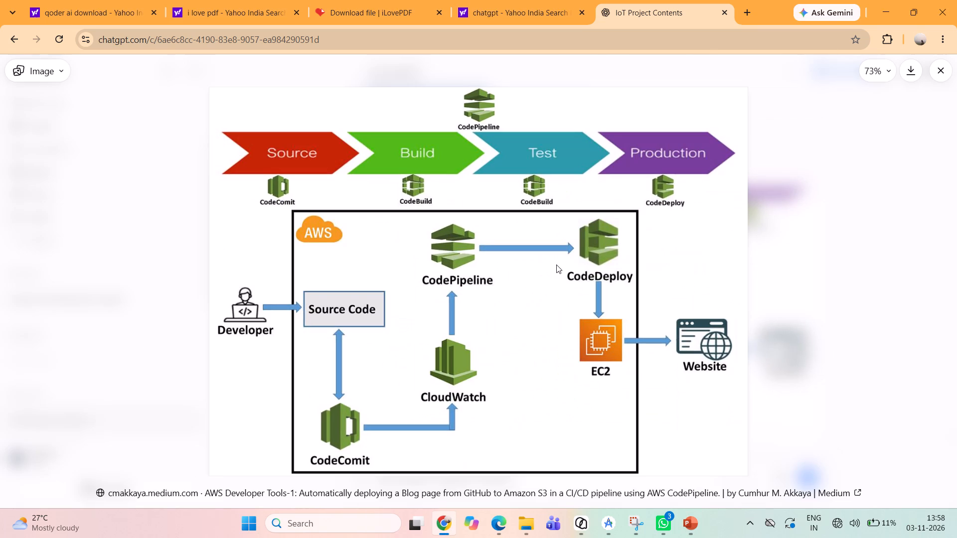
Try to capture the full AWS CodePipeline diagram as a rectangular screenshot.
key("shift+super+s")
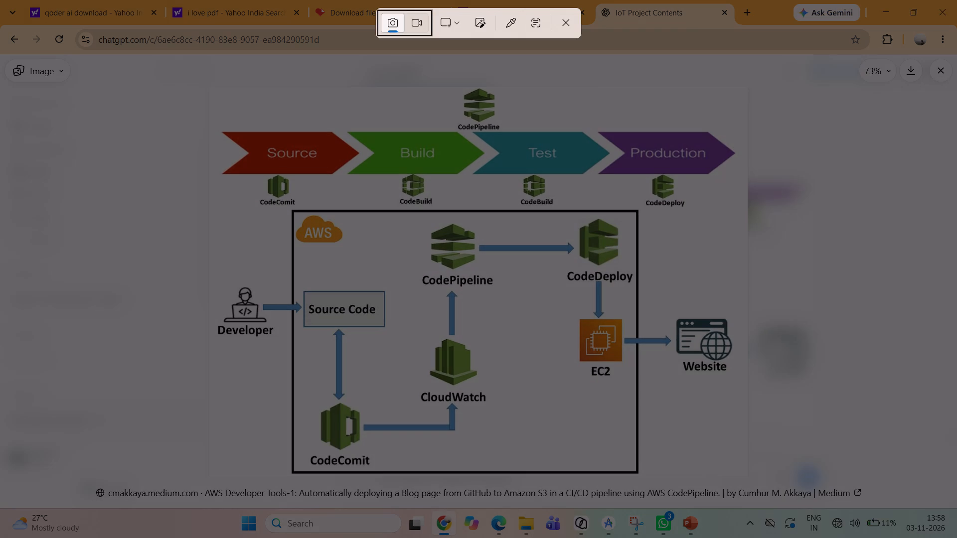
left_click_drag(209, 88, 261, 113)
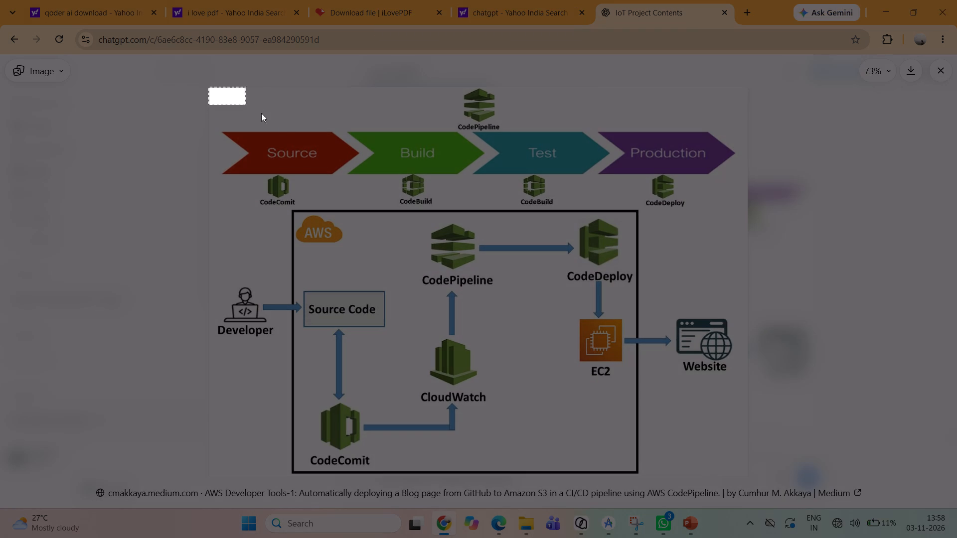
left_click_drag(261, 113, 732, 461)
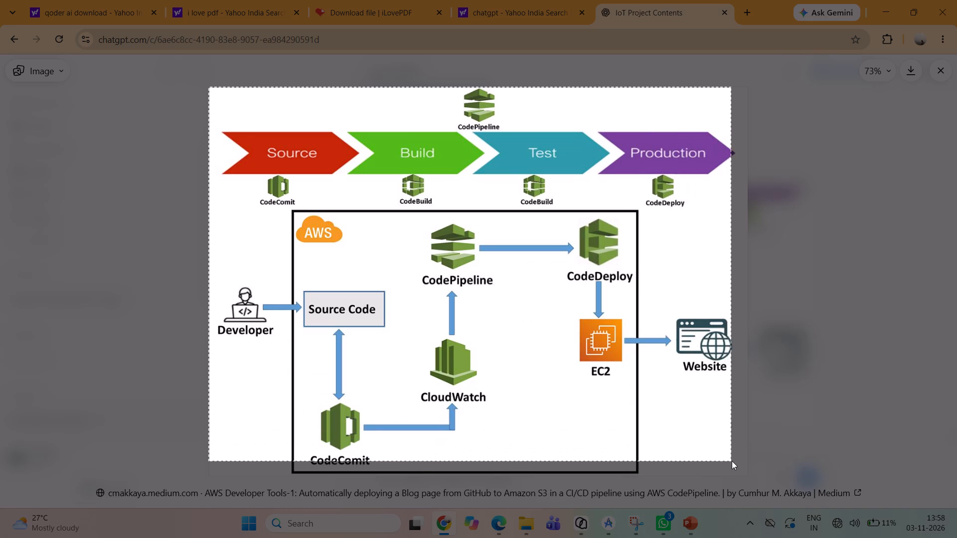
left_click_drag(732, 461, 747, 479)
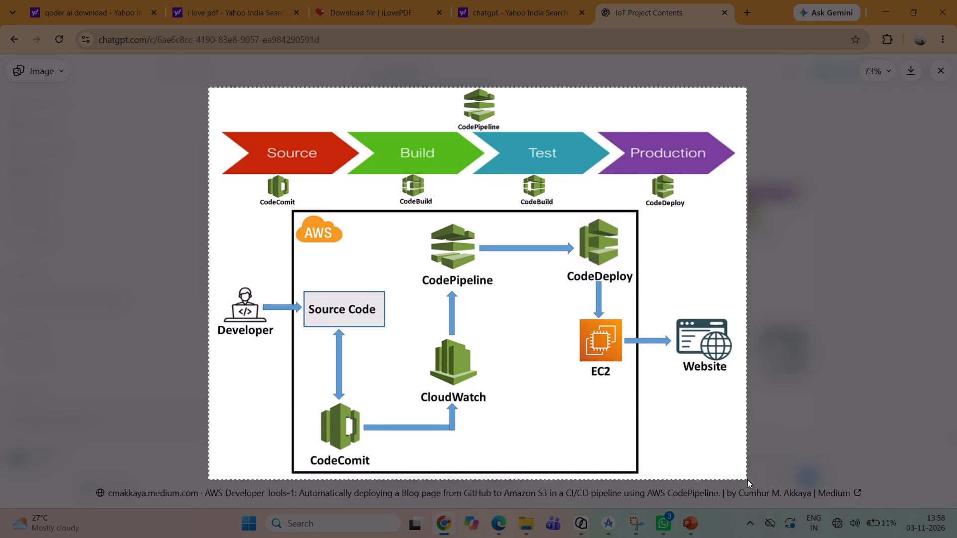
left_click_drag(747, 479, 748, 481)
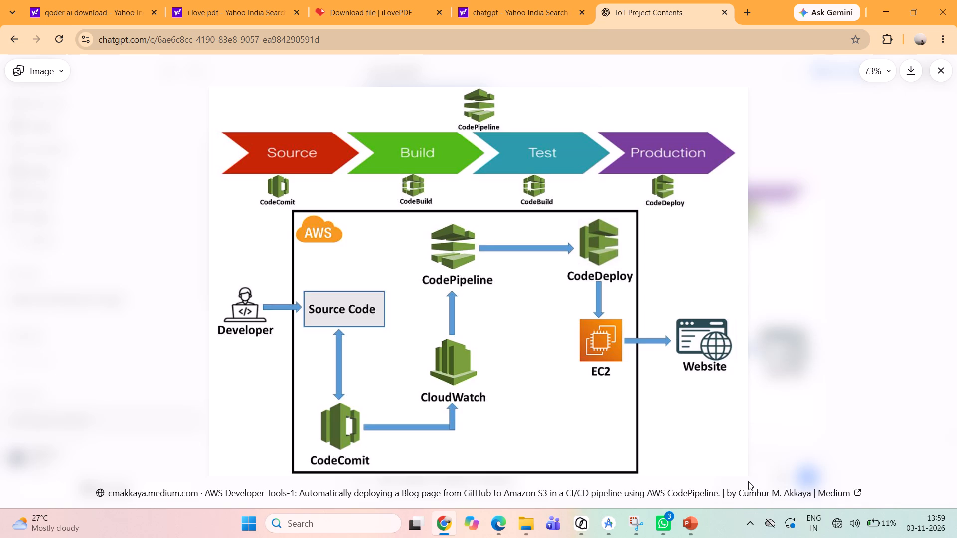
Capture the whole AWS CodePipeline diagram as a rectangular screenshot and save it as a PNG named 77 in the Screenshots folder.
key("shift+super+s")
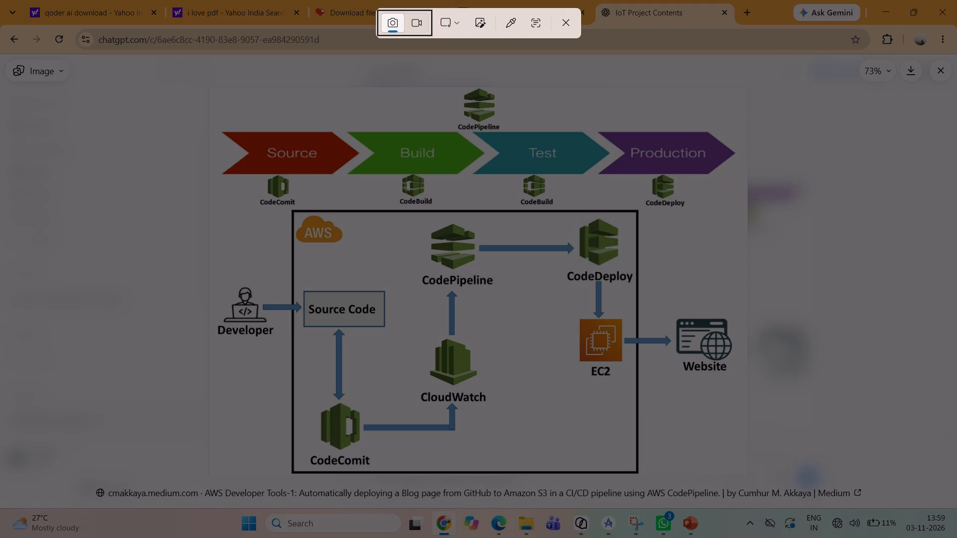
left_click_drag(210, 87, 393, 194)
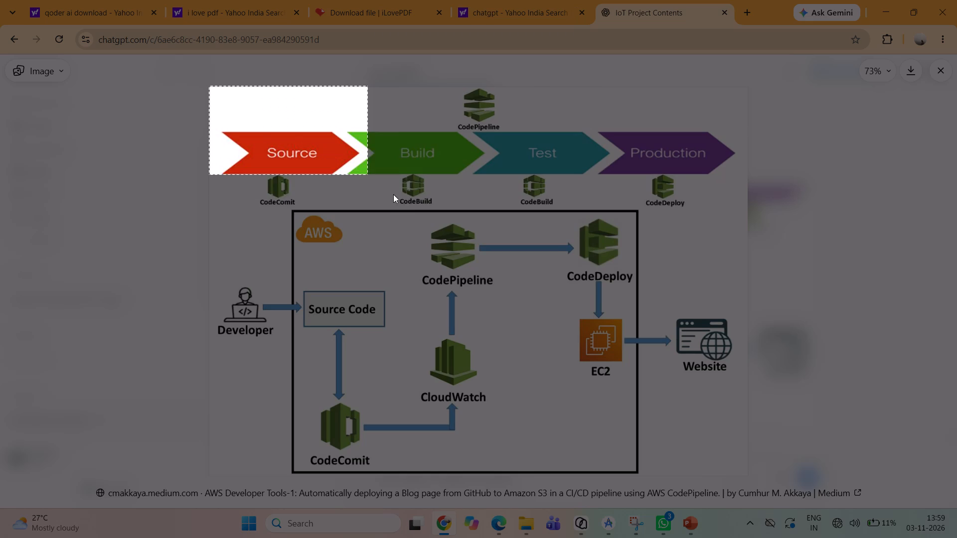
left_click_drag(393, 194, 753, 485)
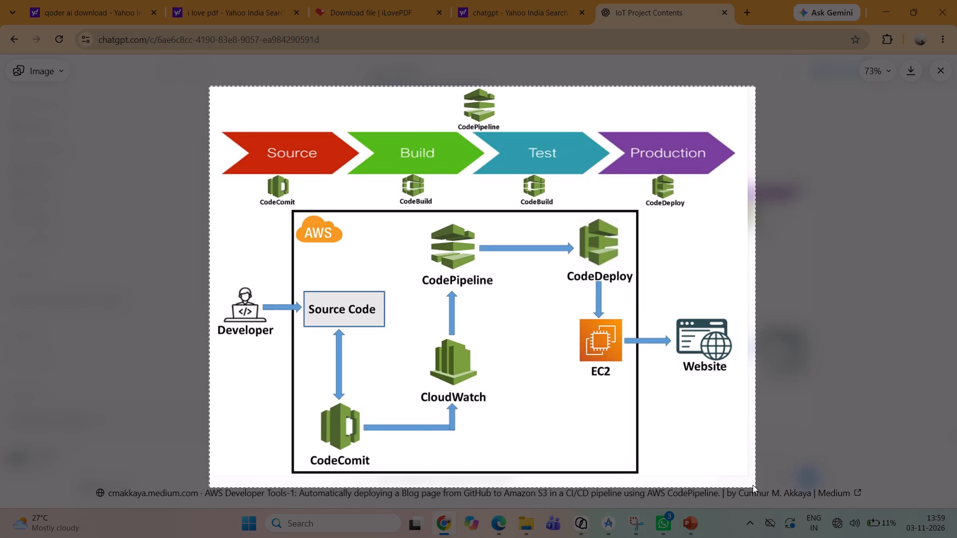
left_click_drag(753, 485, 746, 481)
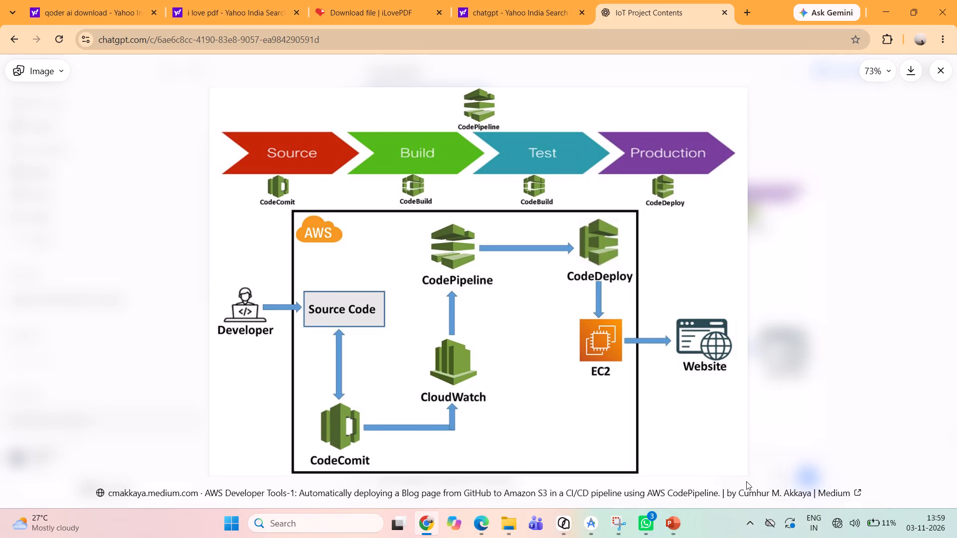
left_click(765, 303)
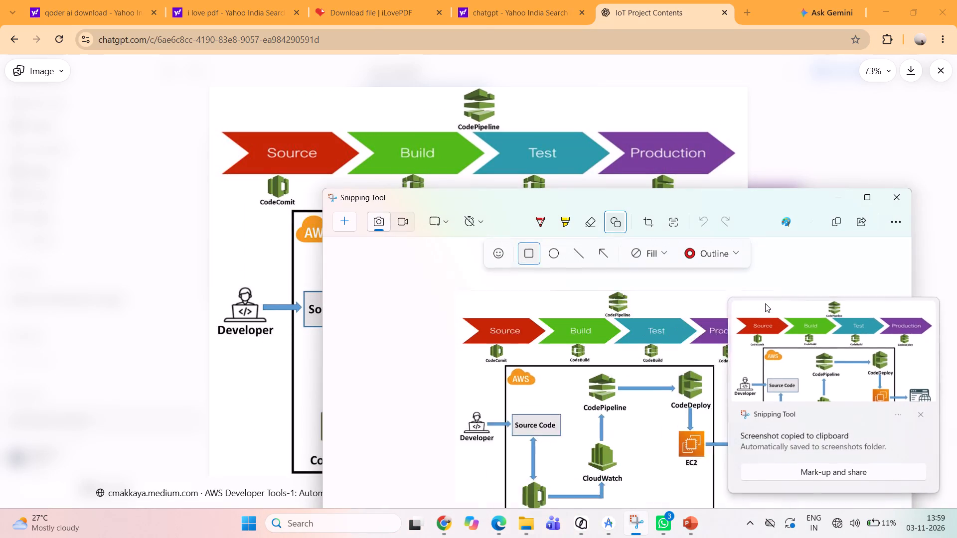
left_click(816, 222)
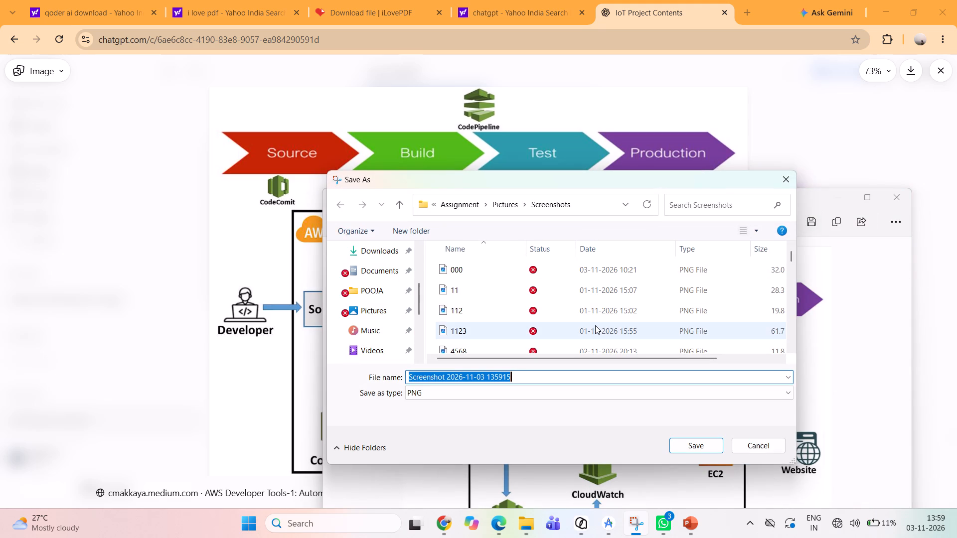
key("BackSpace")
type("77")
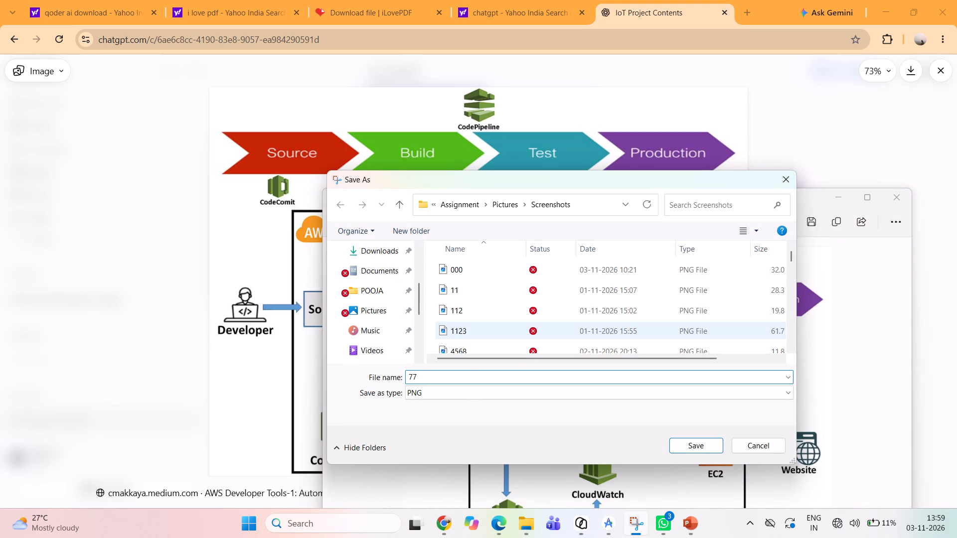
key("Return")
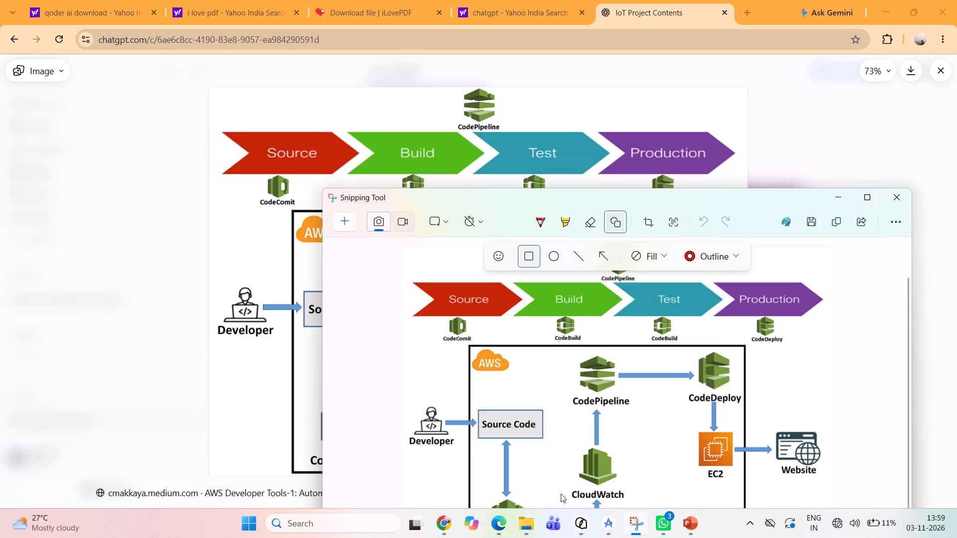
Copy the image file 77 from the Screenshots folder in File Explorer.
left_click(532, 520)
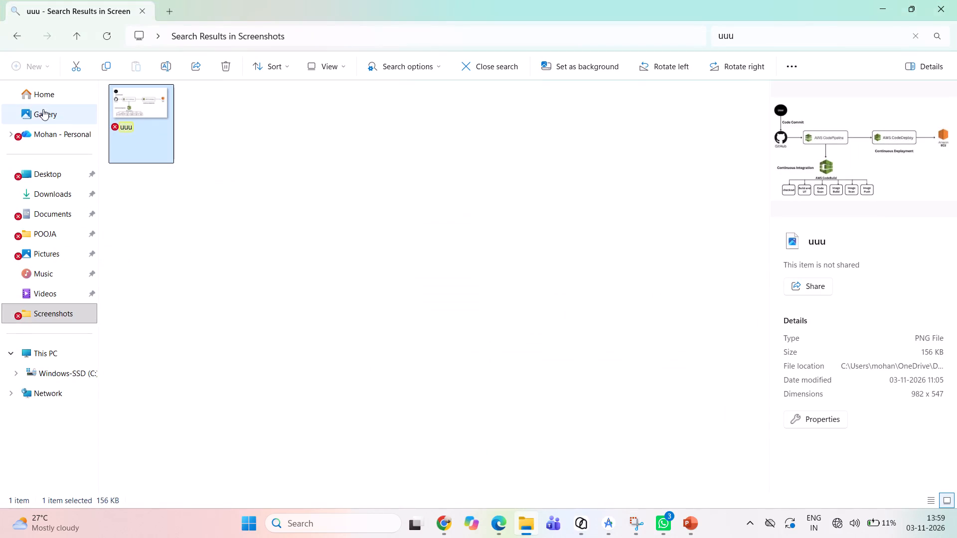
left_click(45, 97)
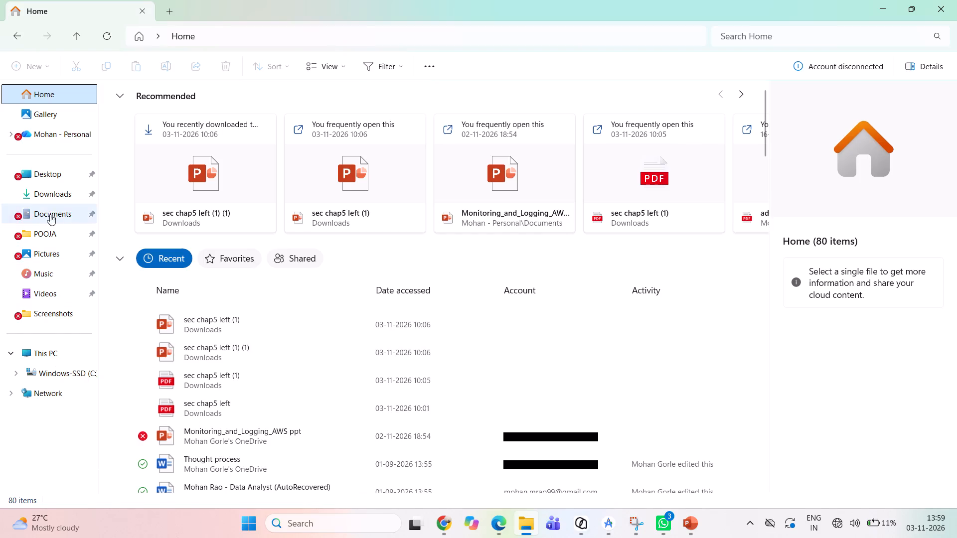
left_click(52, 310)
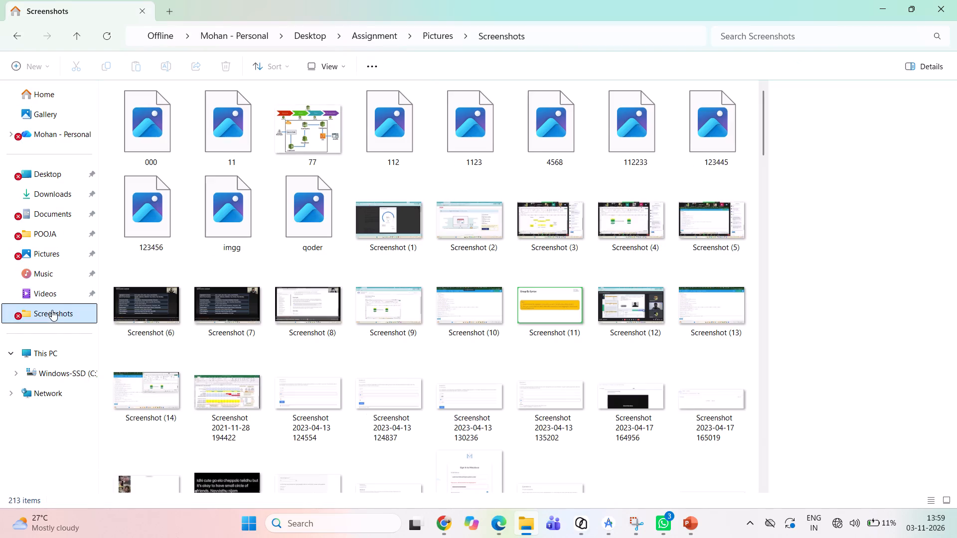
left_click(315, 111)
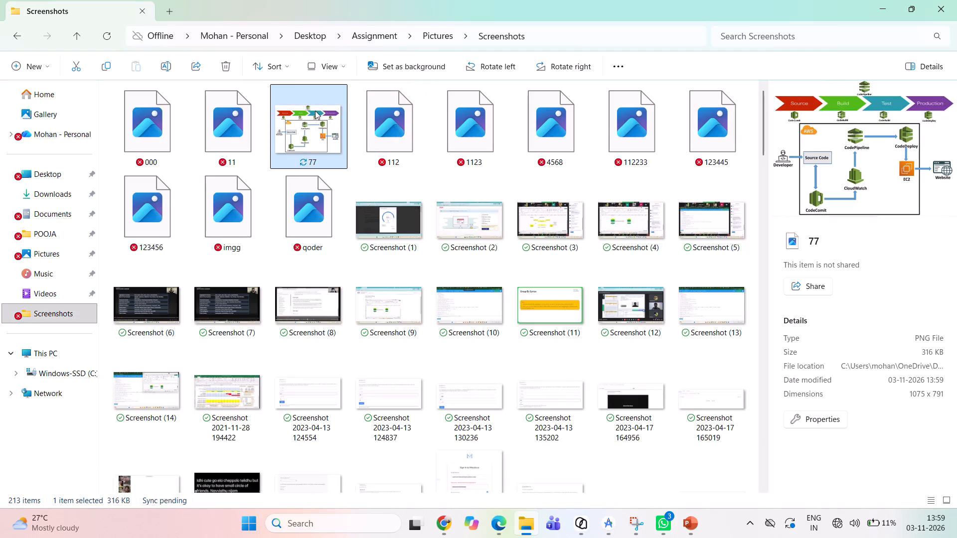
key("ctrl+c")
Switch to PowerPoint and delete the text box with the 3.4 System Architecture heading and description on slide 17.
key("alt+Tab")
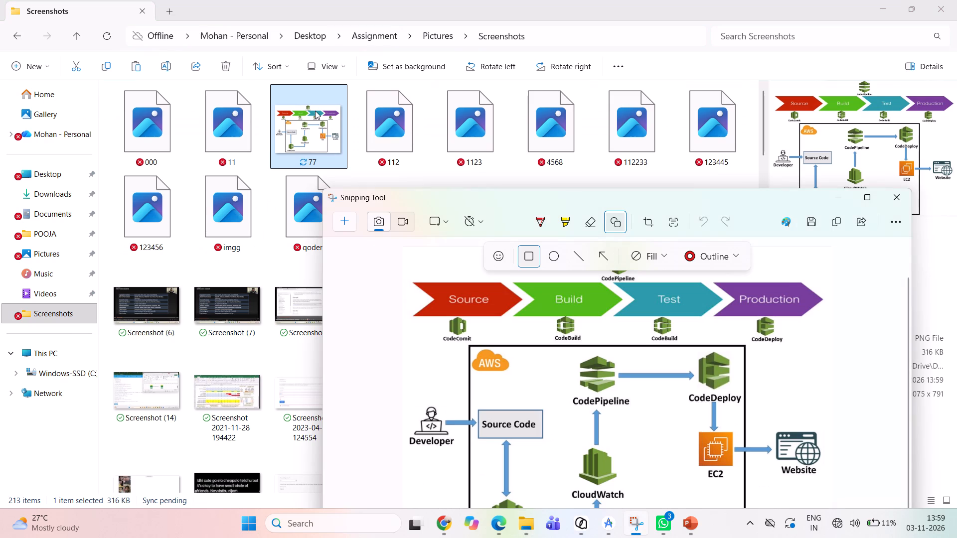
key("alt+Tab")
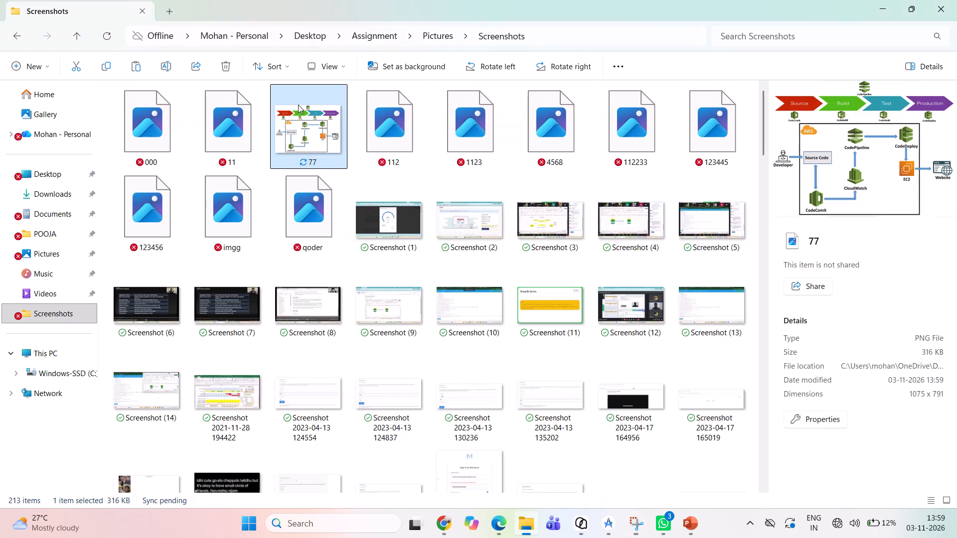
key("alt+Tab")
key("alt+Tab")
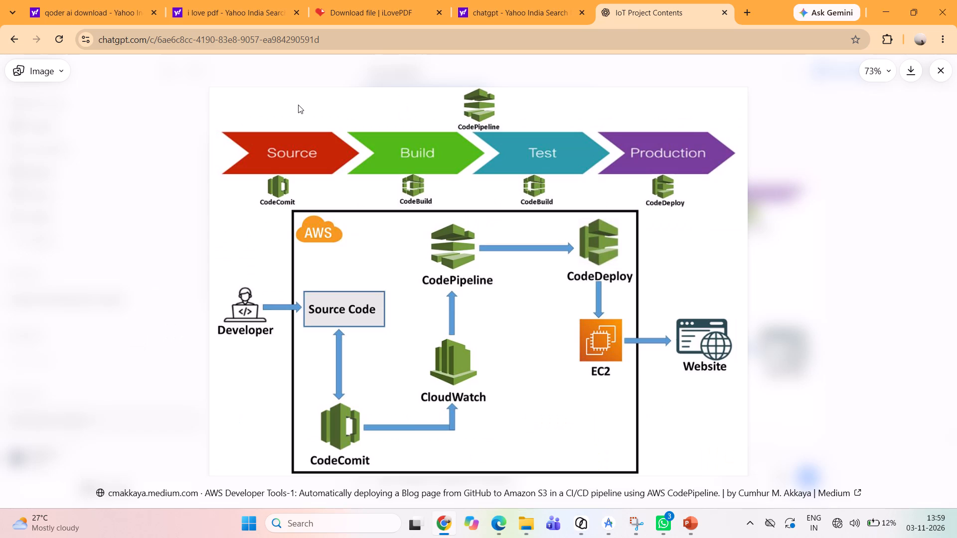
key("alt+Tab")
key("alt+Tab")
key("alt+Tab")
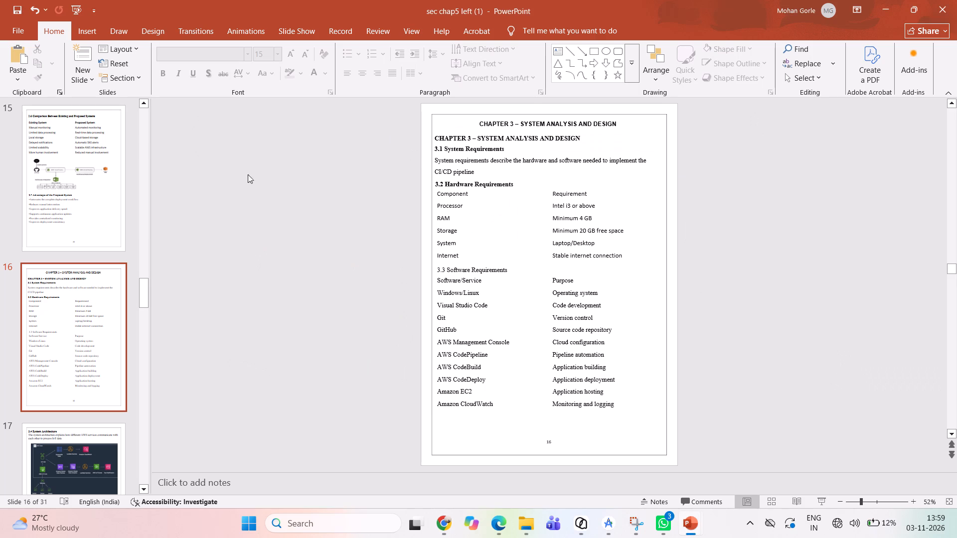
left_click(88, 430)
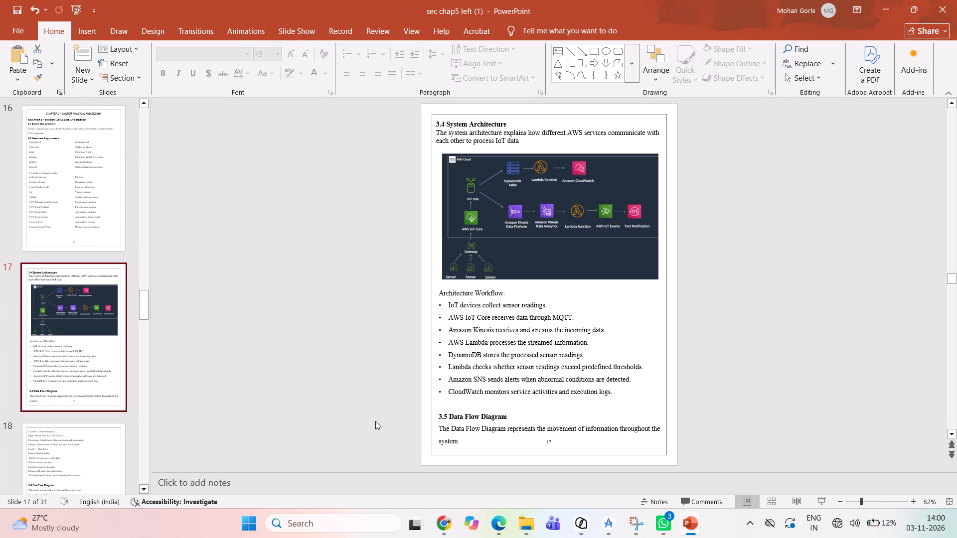
left_click(488, 145)
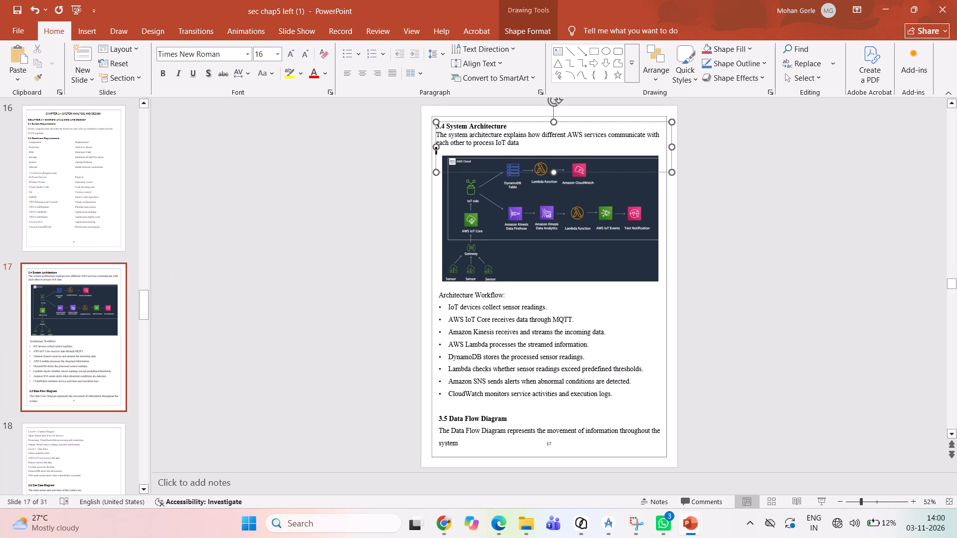
left_click(503, 171)
key("BackSpace")
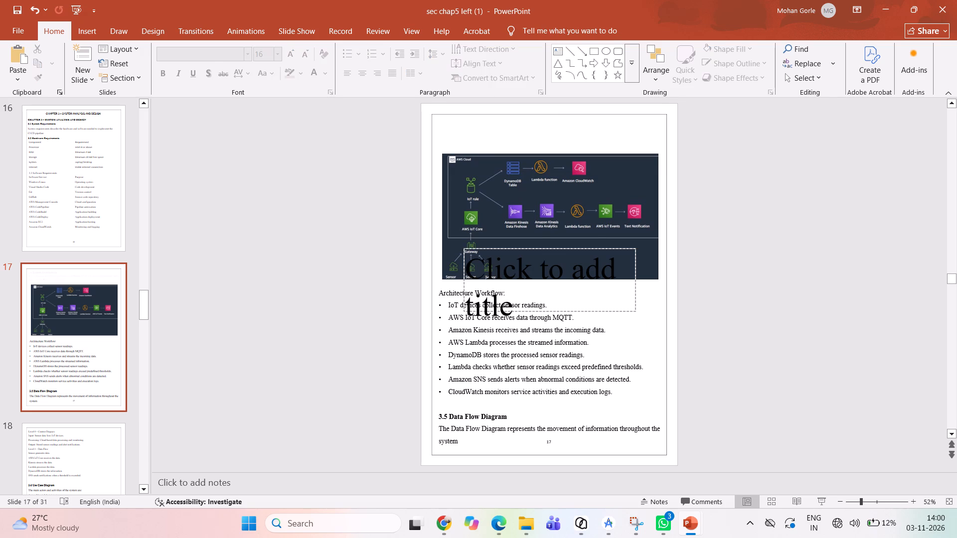
Delete the dark AWS Cloud IoT architecture picture from slide 17.
left_click(542, 317)
left_click(613, 336)
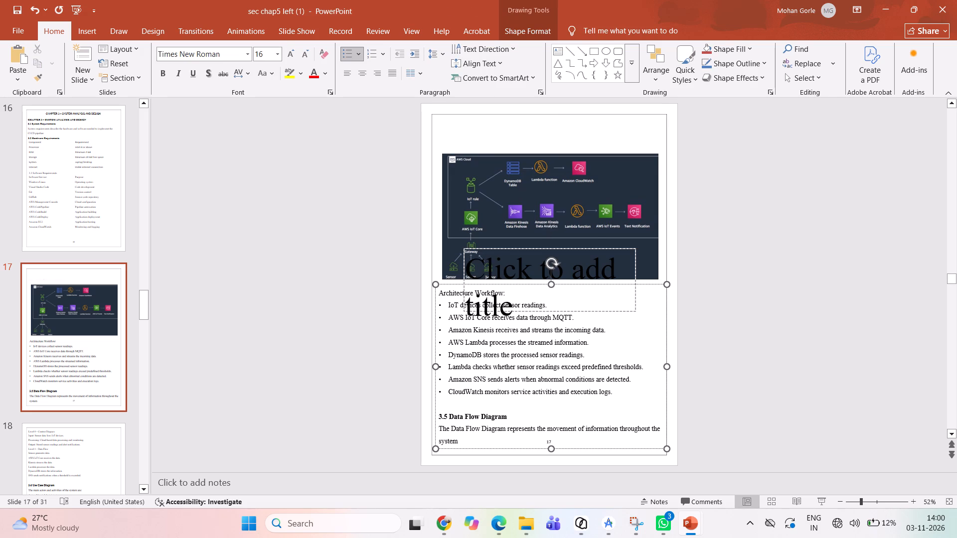
left_click(642, 230)
key("BackSpace")
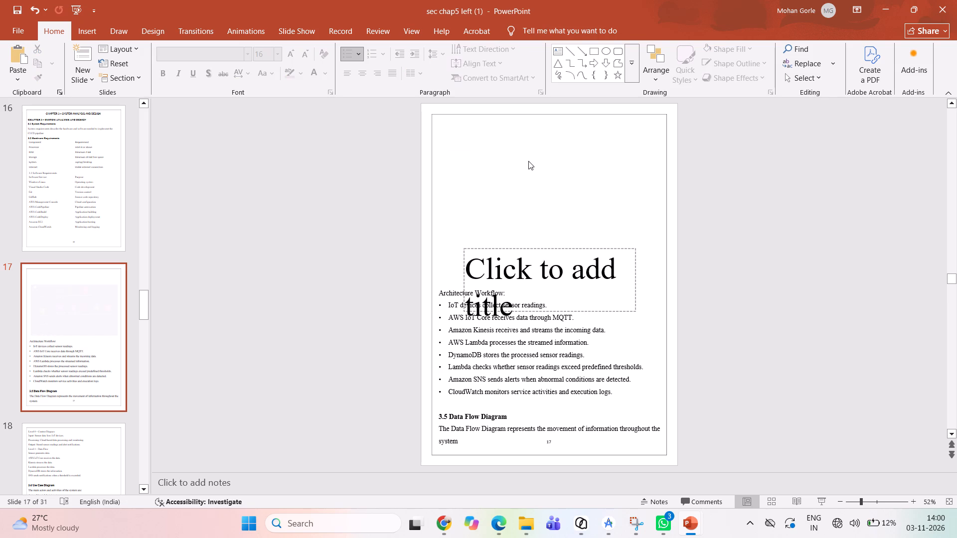
Paste the copied pipeline diagram onto slide 17, scale it to about 11.64 by 15.82 cm and centre it at the page top.
left_click(528, 161)
key("ctrl+v")
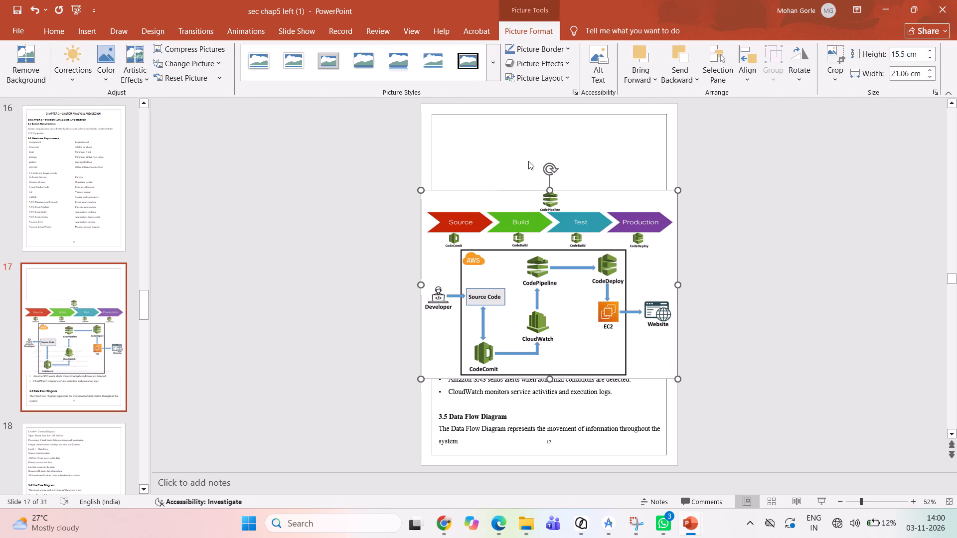
left_click_drag(421, 378, 483, 323)
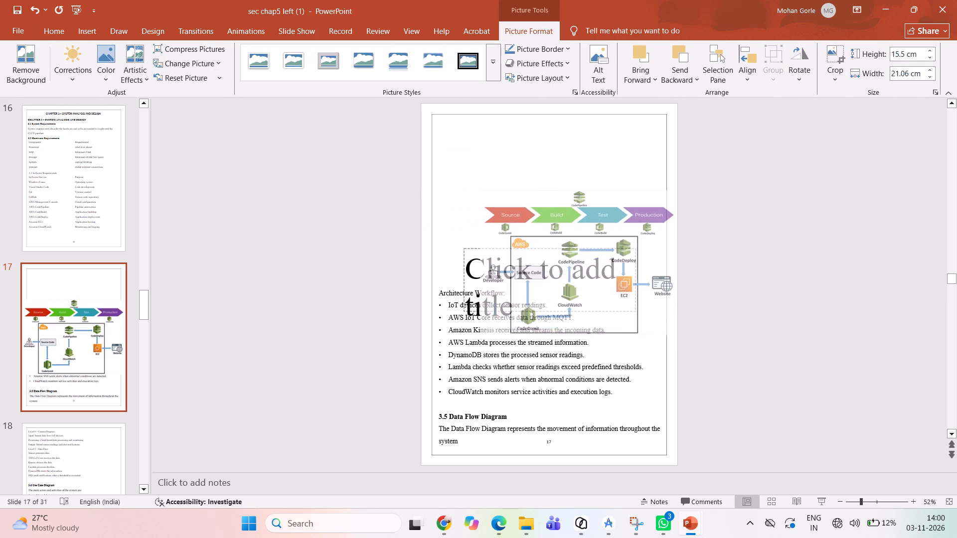
left_click_drag(483, 323, 484, 322)
left_click_drag(583, 291, 548, 225)
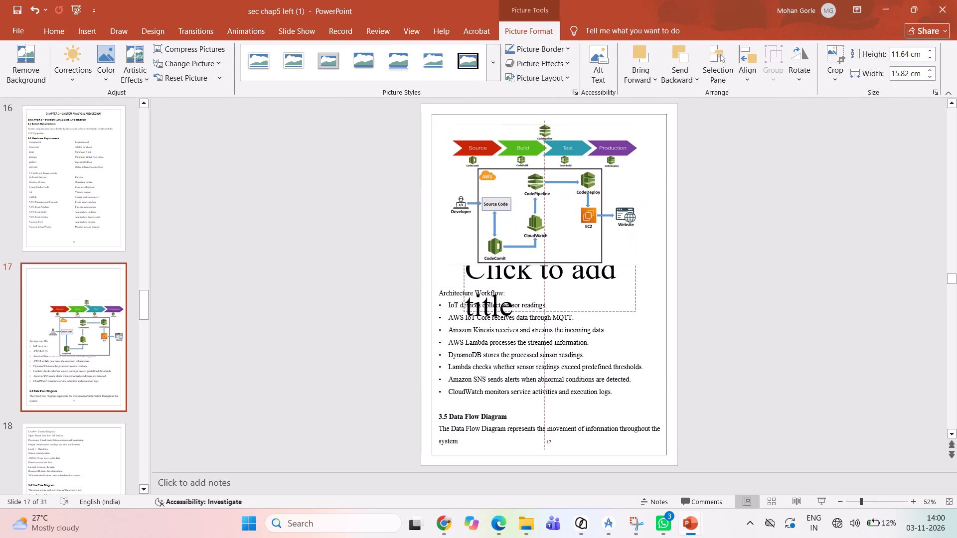
left_click_drag(548, 225, 549, 219)
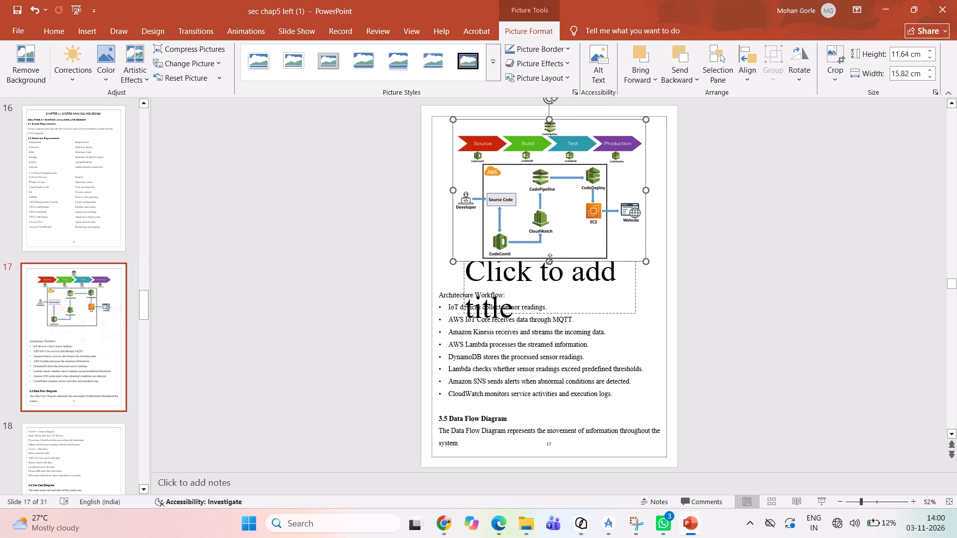
Shrink the pasted pipeline diagram on slide 17 to about 6.34 cm high and 13.21 cm wide.
left_click_drag(550, 261, 539, 196)
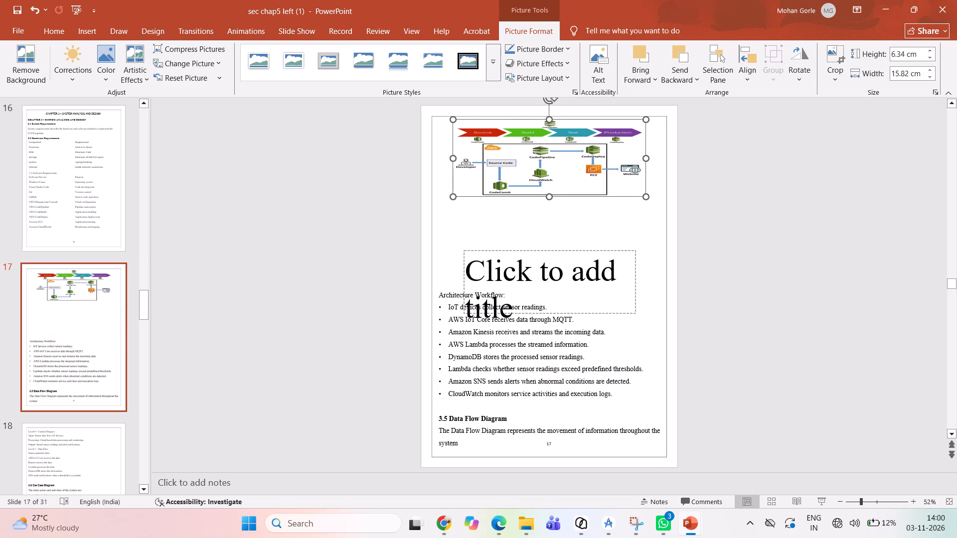
left_click_drag(645, 158, 612, 168)
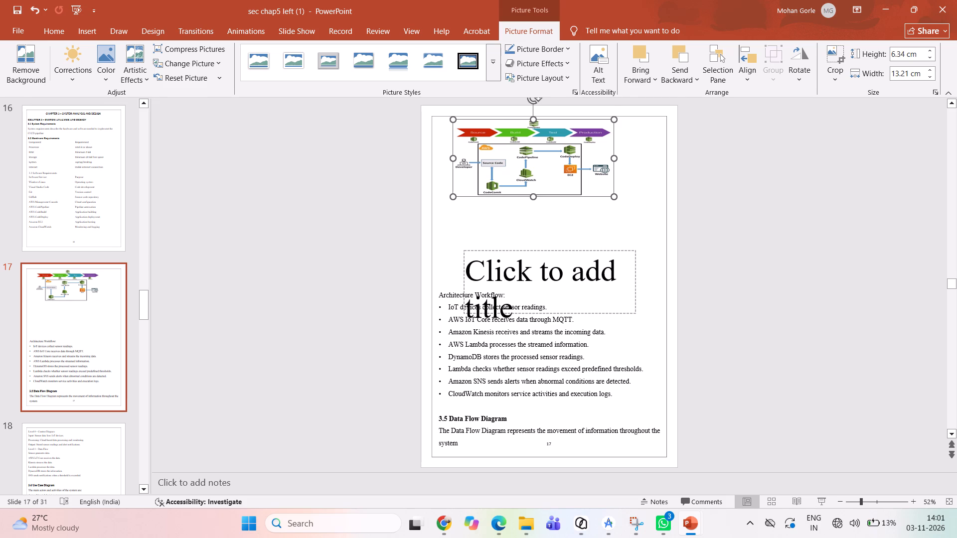
Switch to the ChatGPT conversation and copy sections 3.5 CI/CD Pipeline Architecture through 3.8 Workflow of the Proposed System.
left_click(517, 279)
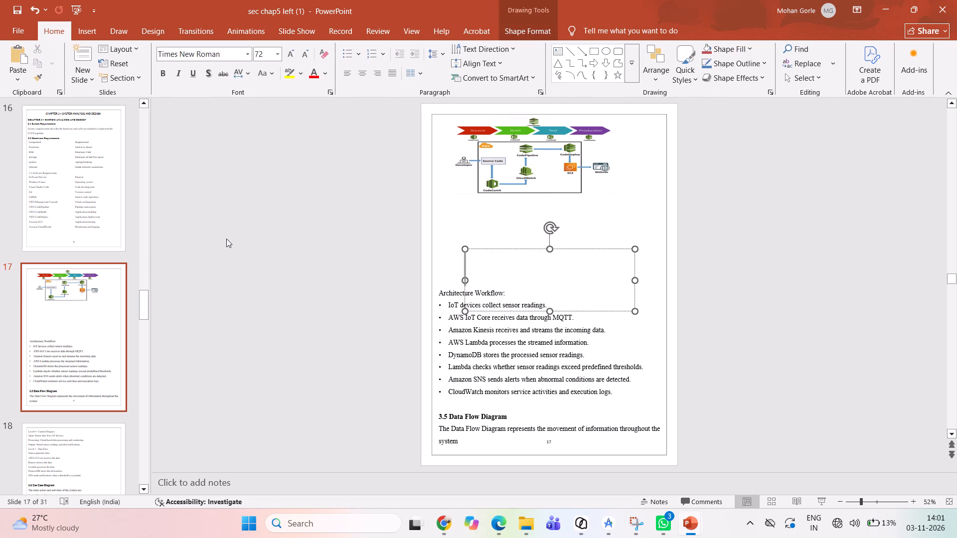
left_click(226, 239)
key("alt+Tab")
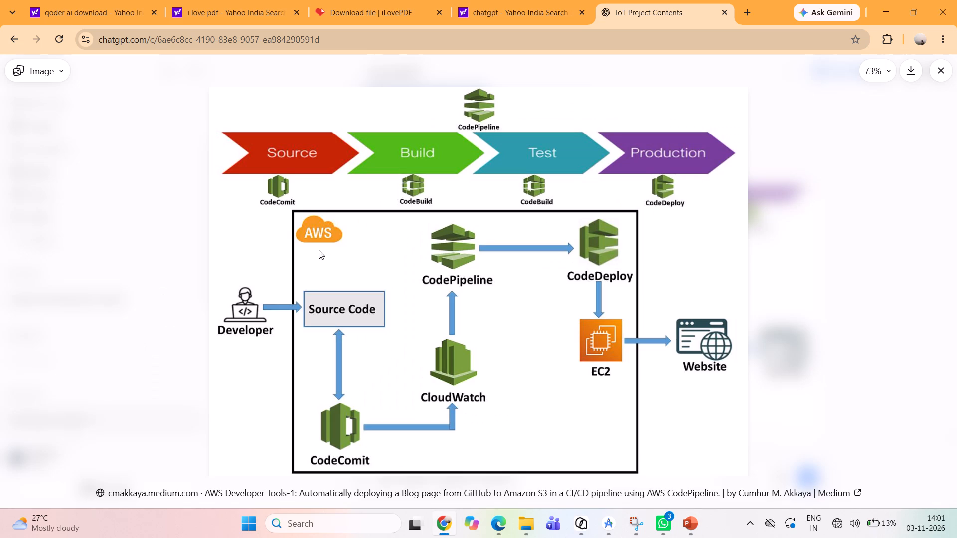
left_click(13, 233)
left_click(84, 226)
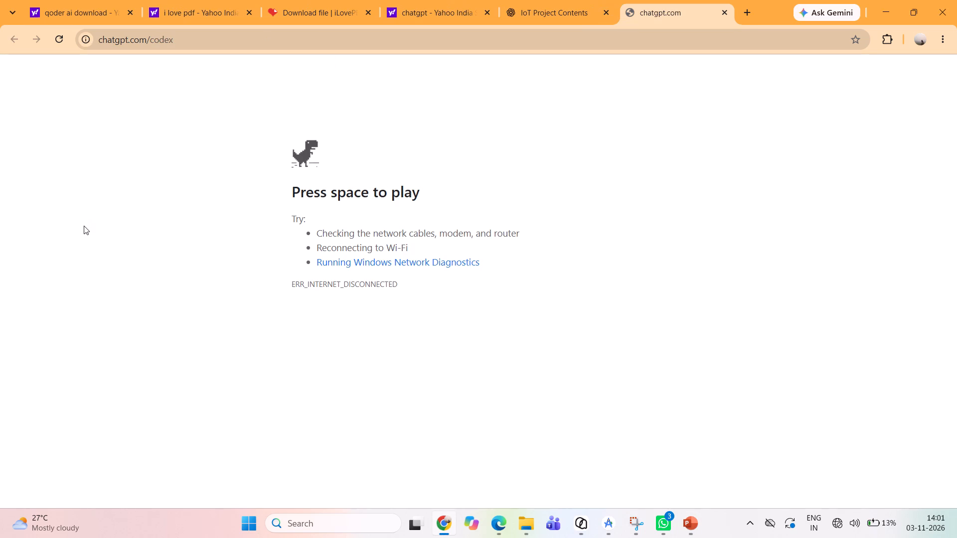
left_click(552, 0)
scroll(467, 316, "down", 2)
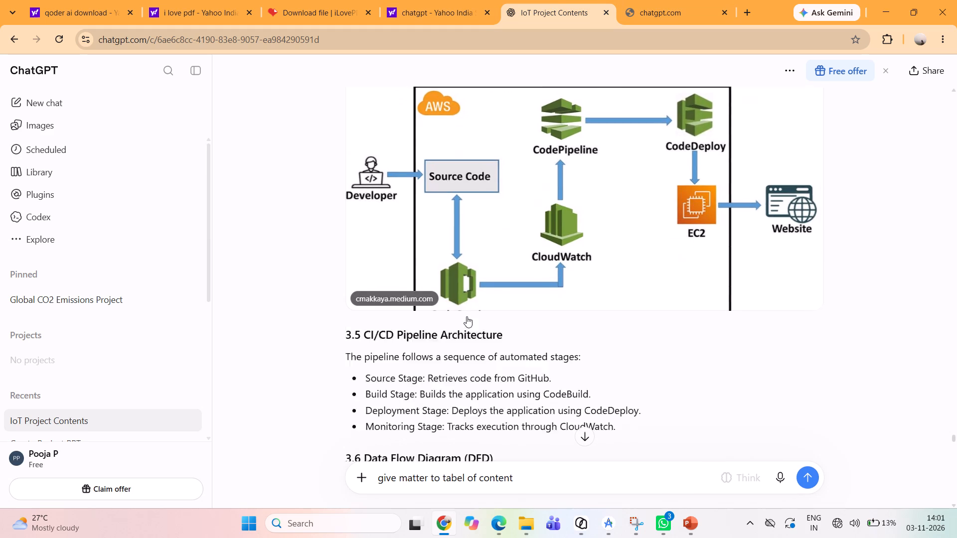
scroll(467, 316, "down", 4)
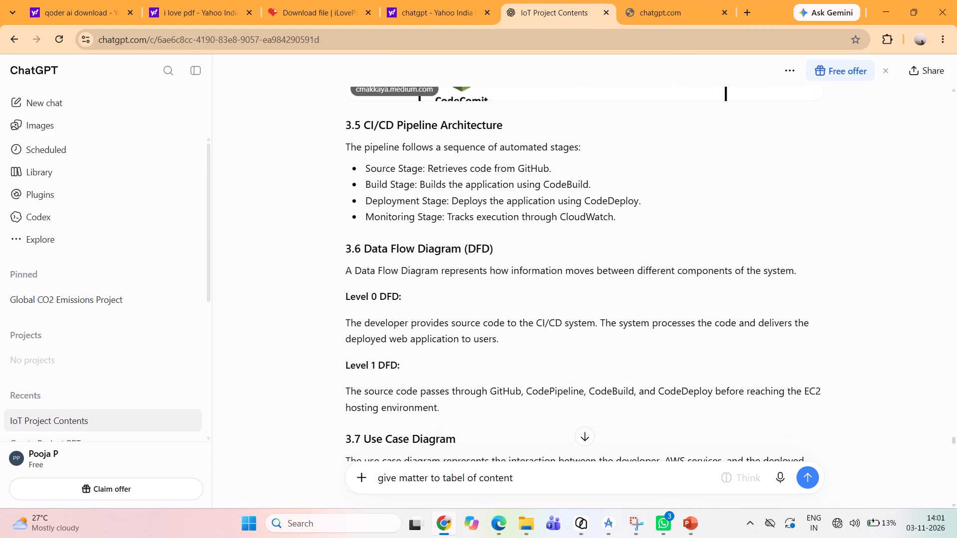
left_click_drag(346, 123, 530, 176)
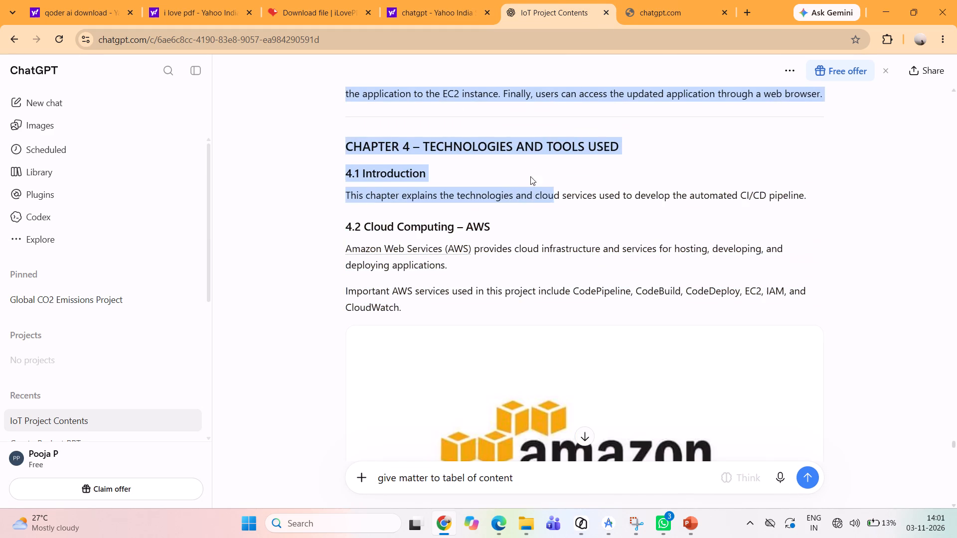
left_click_drag(530, 176, 810, 329)
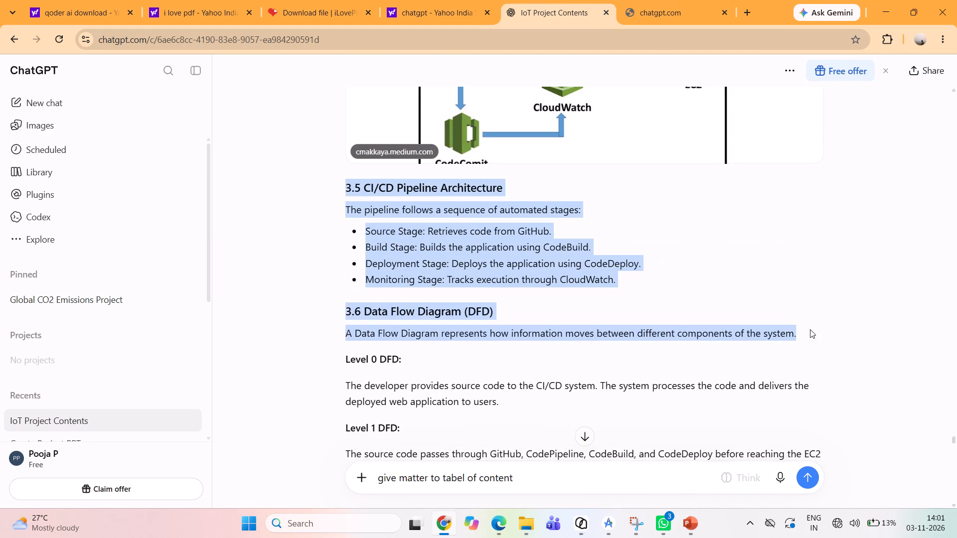
left_click_drag(810, 329, 843, 362)
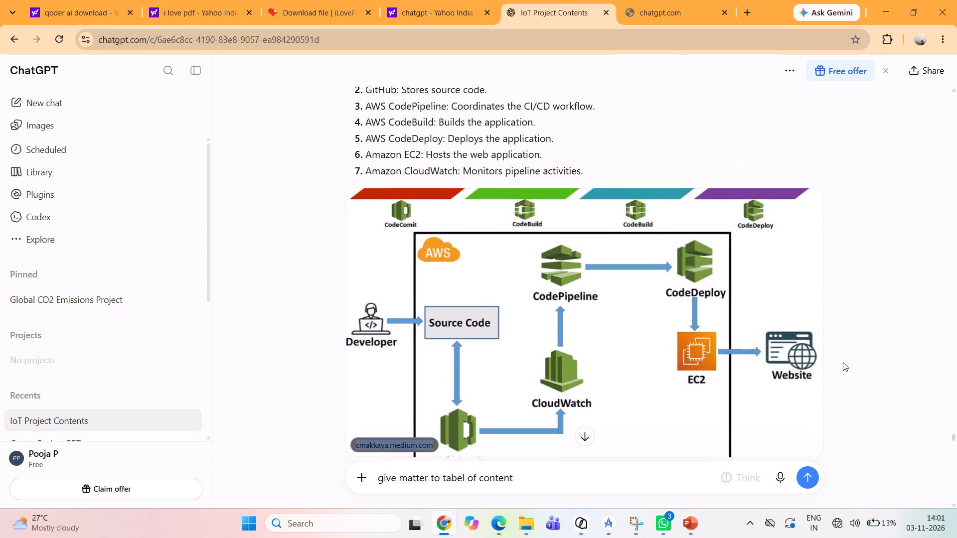
left_click_drag(843, 362, 454, 134)
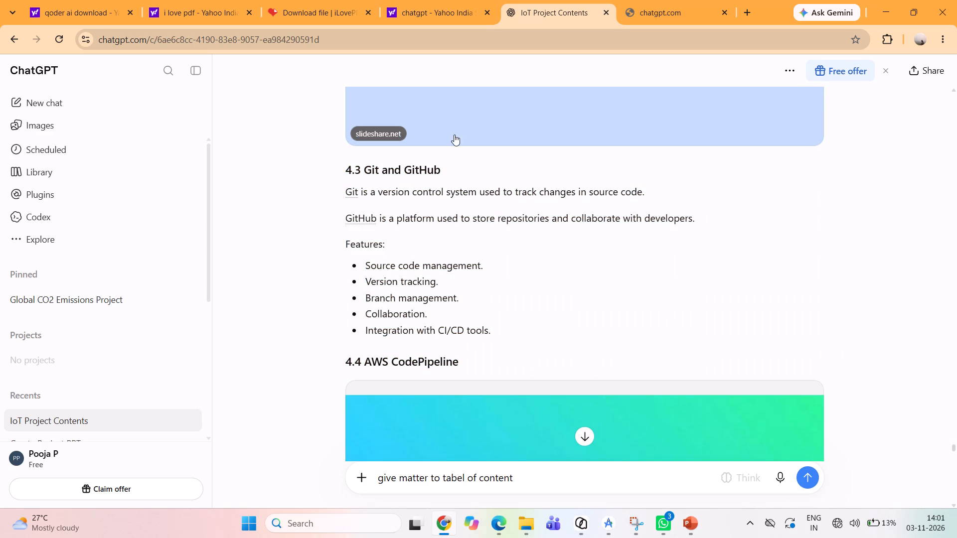
left_click_drag(454, 134, 262, 64)
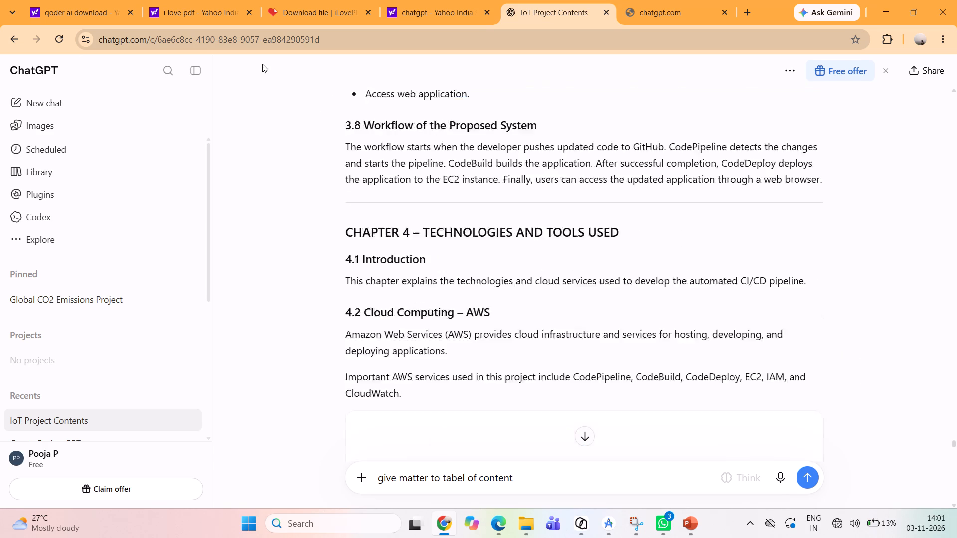
left_click_drag(262, 64, 831, 359)
key("ctrl+c")
Switch to PowerPoint and delete the empty title placeholder on slide 17.
key("alt+Tab")
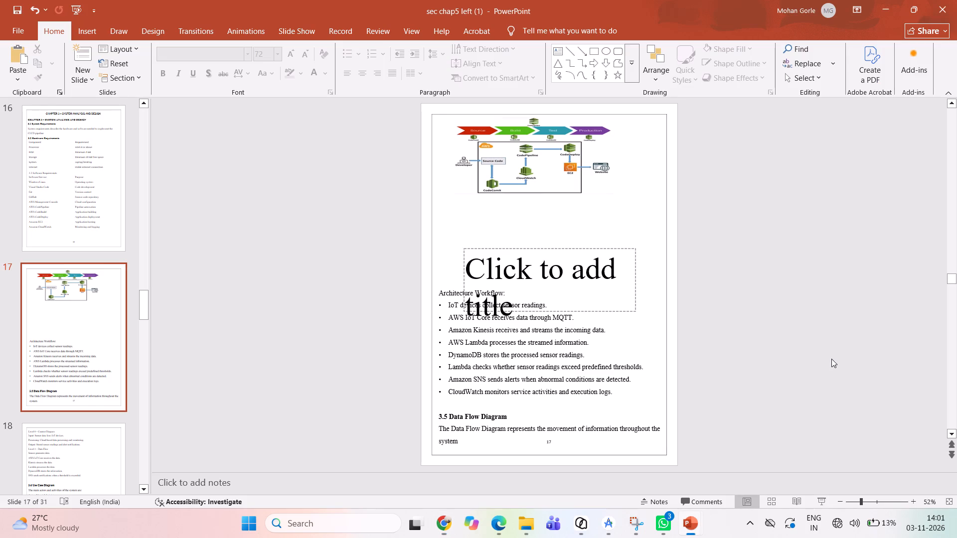
left_click(551, 313)
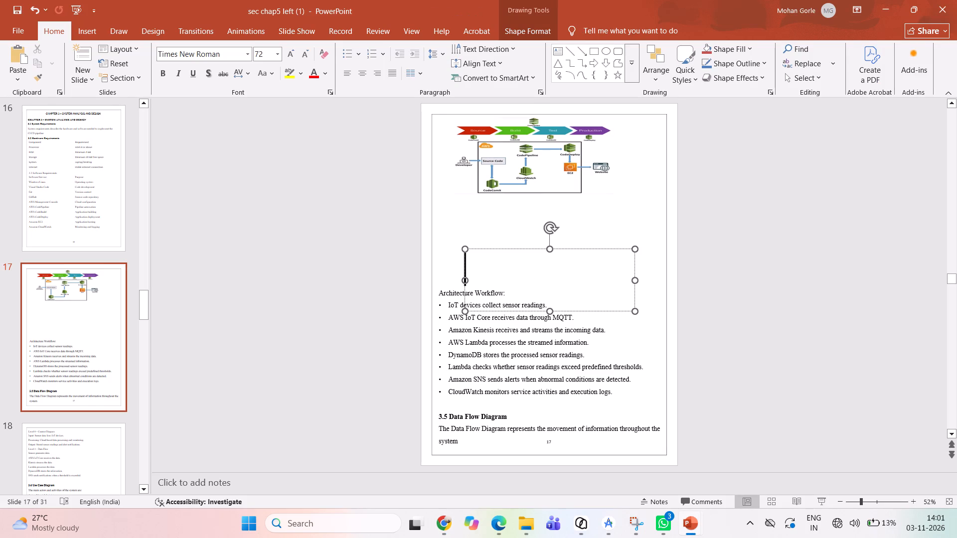
key("BackSpace")
left_click(605, 249)
key("BackSpace")
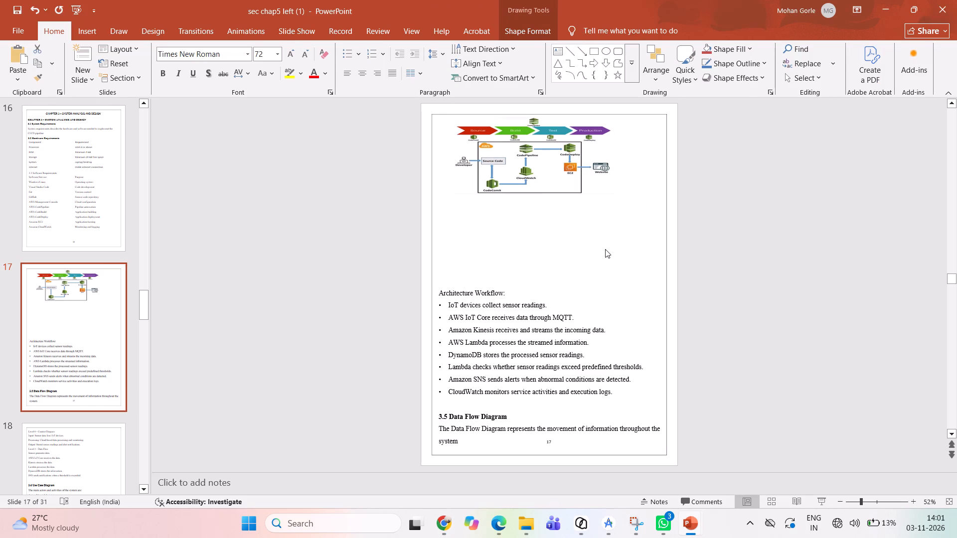
Replace the Architecture Workflow list and 3.5 Data Flow Diagram text on slide 17 with the copied sections 3.5 to 3.8.
left_click_drag(480, 437, 464, 376)
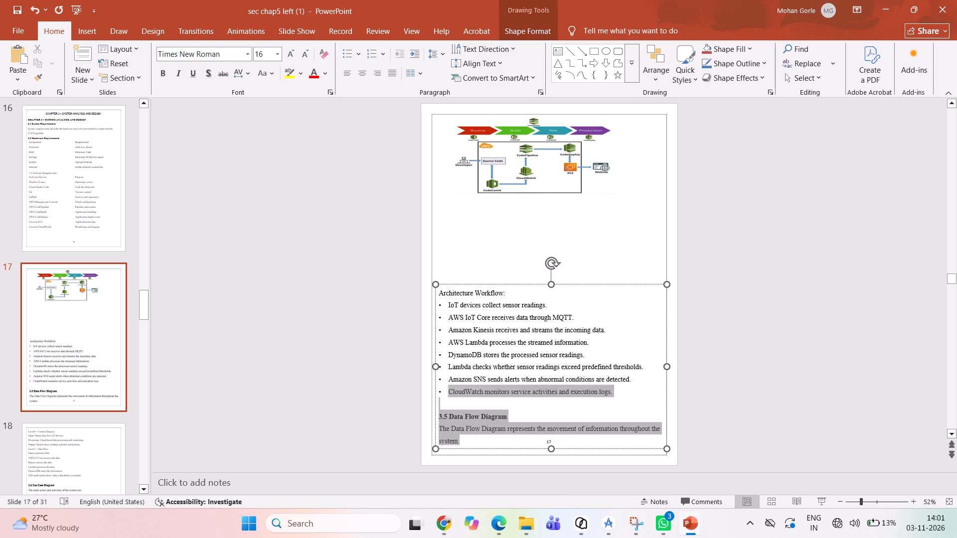
left_click_drag(464, 376, 441, 293)
key("ctrl+v")
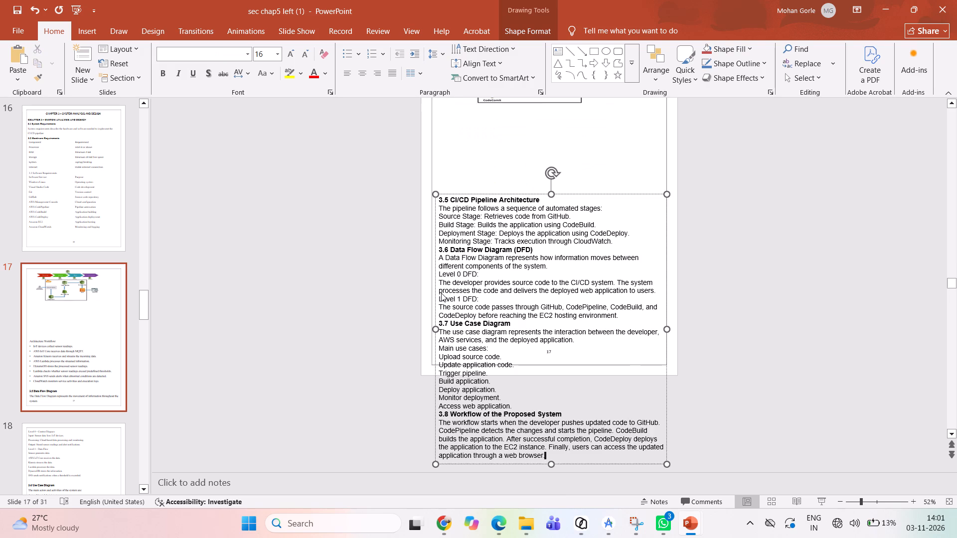
Move the pasted text box up slide 17 so it sits directly below the pipeline diagram.
left_click(480, 193)
key("Up")
key("Up")
key("Up")
key("Up")
key("Up")
key("Up")
key("Up")
key("Up")
key("Up")
key("Up")
key("Up")
key("Up")
key("Up")
key("Up")
key("Up")
key("Up")
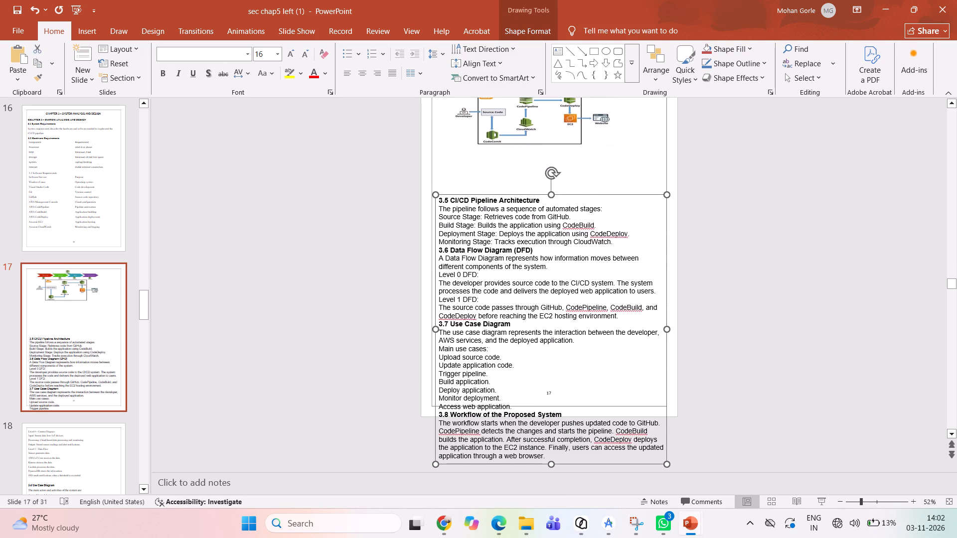
key("Up")
key("Up")
key("Up")
key("Up")
key("Up")
key("Up")
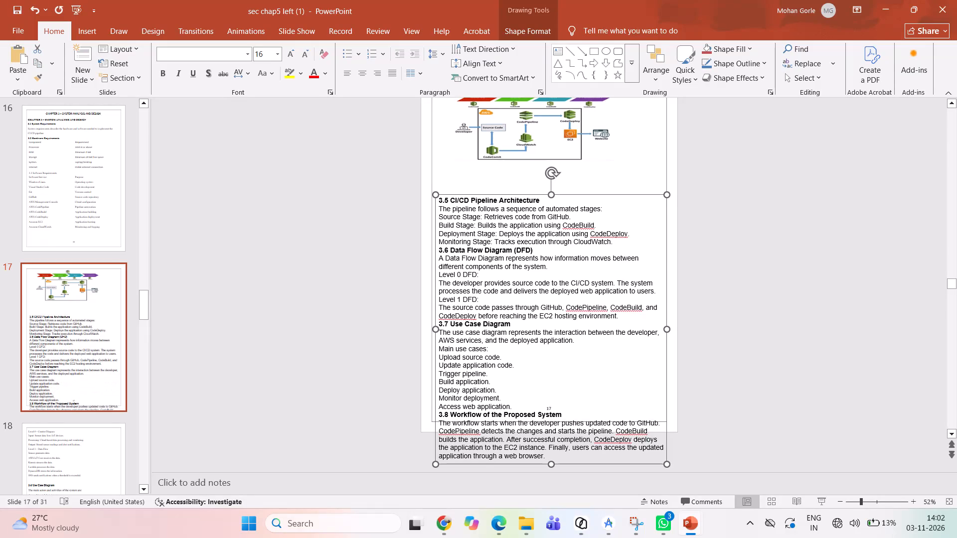
key("Up")
key("Up")
key("Up")
key("Up")
key("Up")
key("Up")
key("Up")
key("Up")
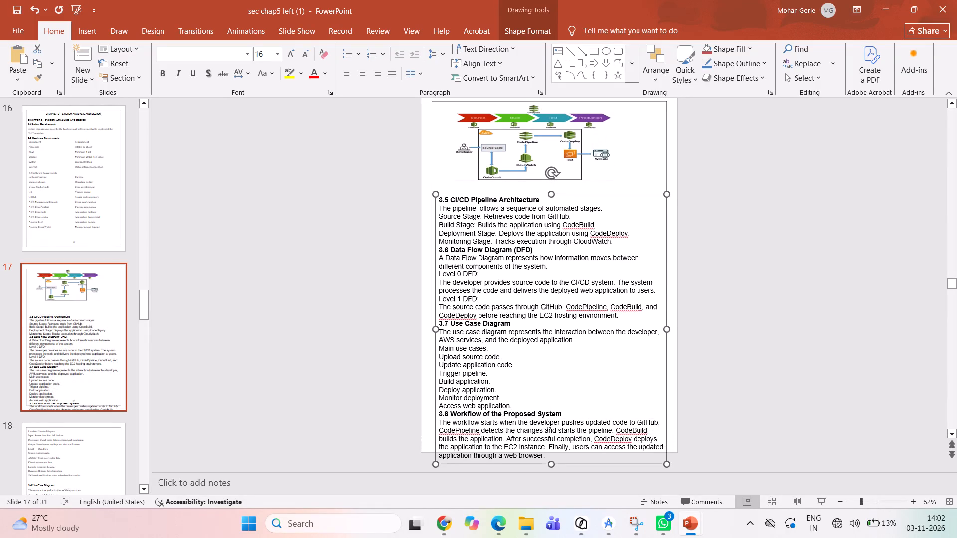
key("Up")
key("Up")
key("Up")
key("Up")
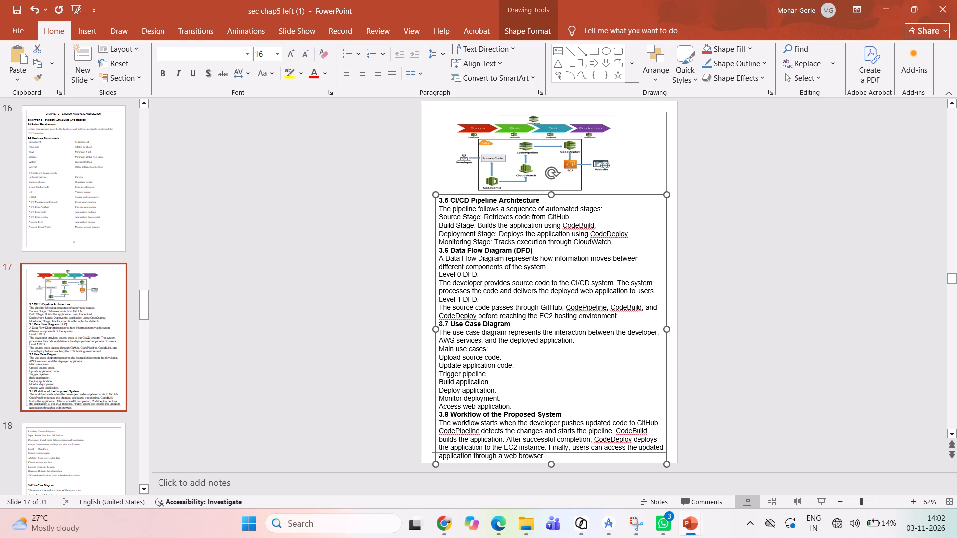
Set the font size of all text in the 3.5 to 3.8 text box to 15.
left_click_drag(542, 452, 439, 133)
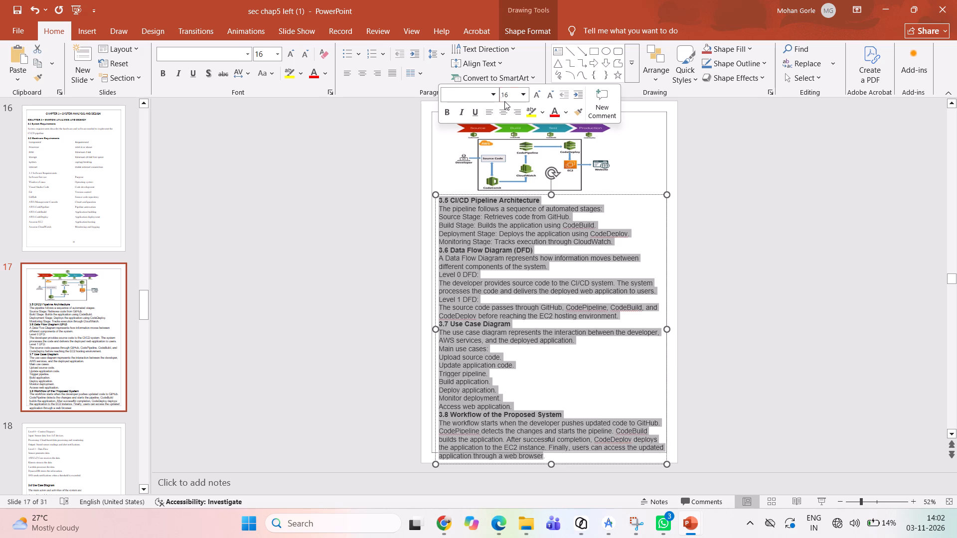
left_click(508, 96)
type("15")
key("Return")
left_click(496, 244)
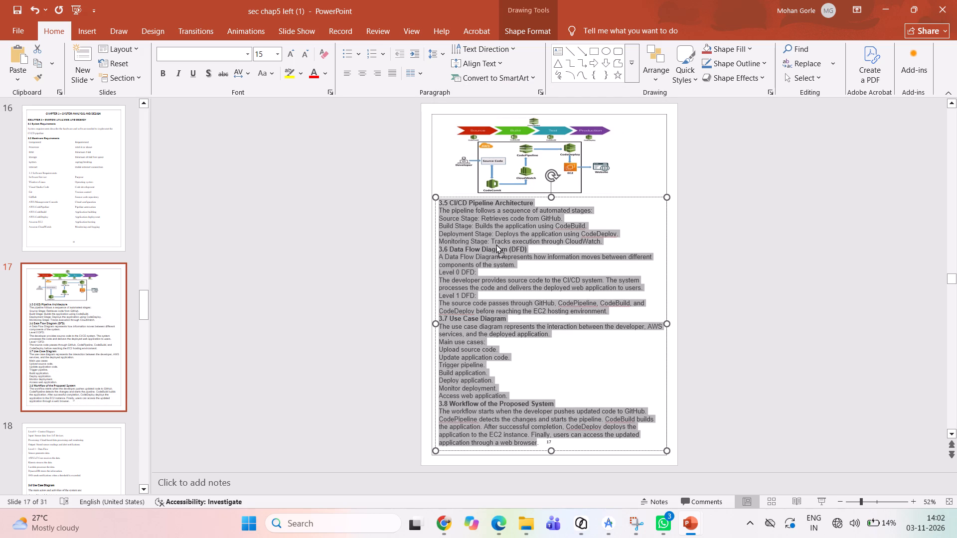
Delete the Level 1 DFD label and paragraph, leaving a blank line above heading 3.7, and add one above heading 3.6.
left_click_drag(609, 312, 471, 297)
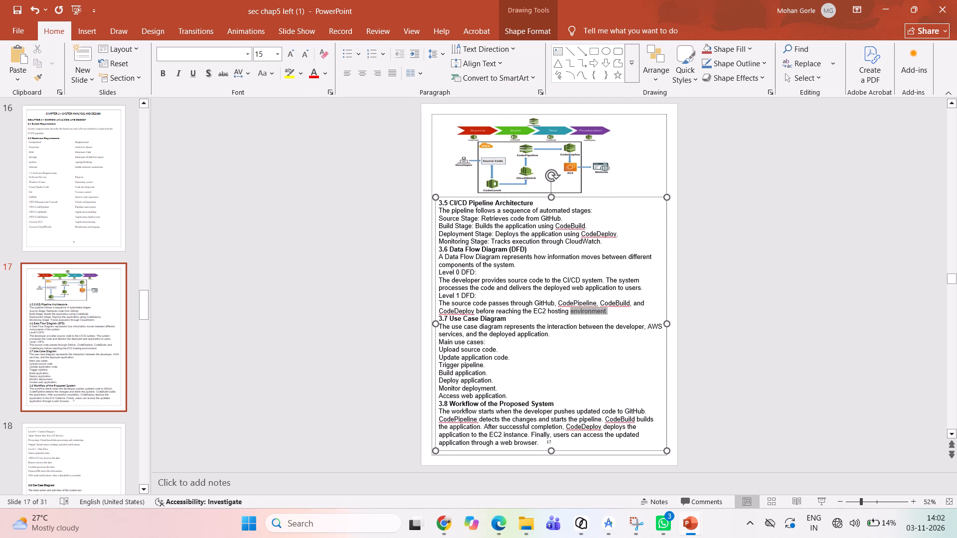
left_click_drag(471, 297, 505, 287)
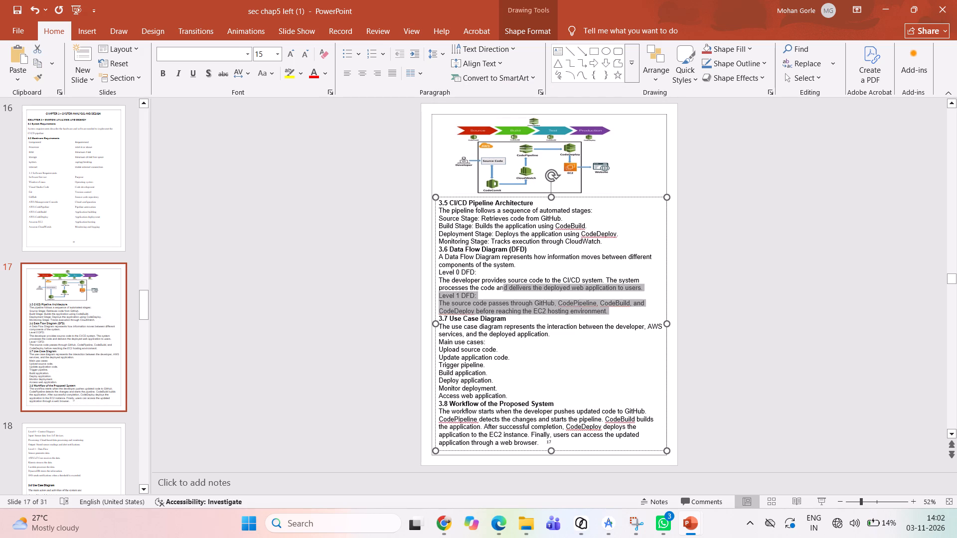
left_click_drag(505, 287, 621, 287)
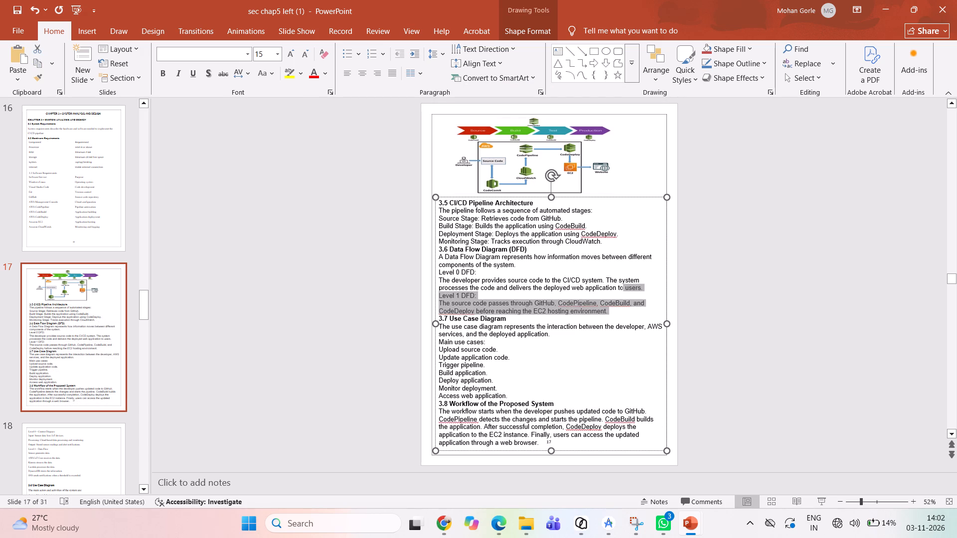
left_click_drag(621, 287, 437, 295)
key("BackSpace")
key("Return")
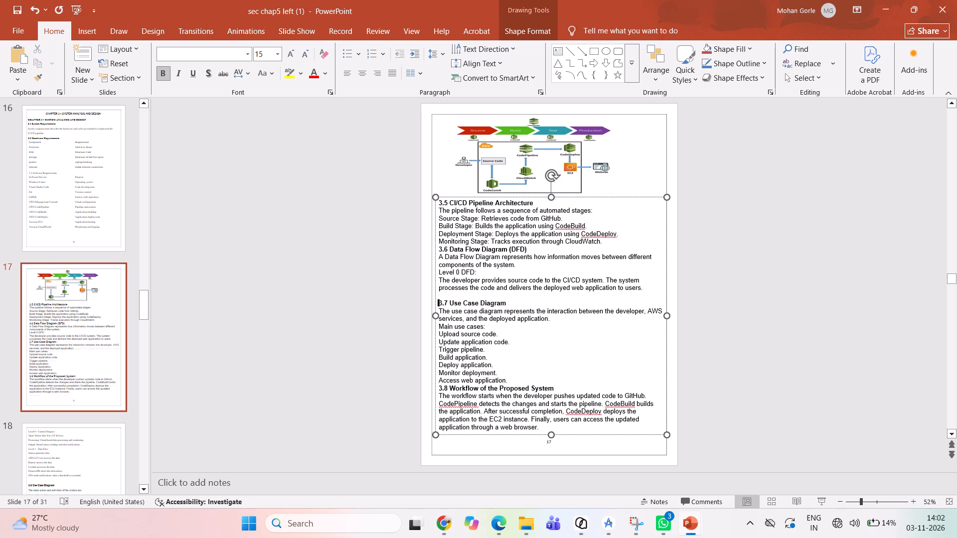
left_click(610, 244)
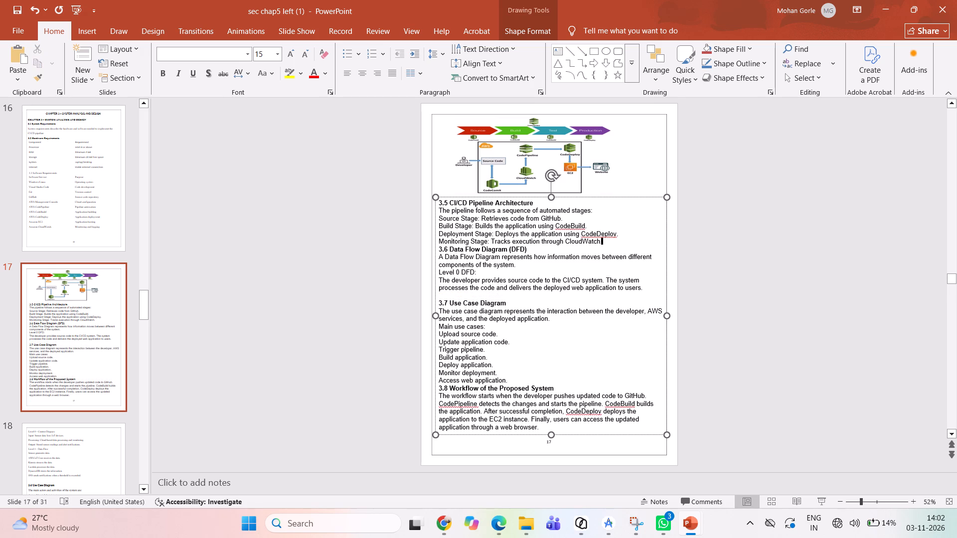
key("Return")
Delete the Deploy application, Monitor deployment and Access web application use cases and insert a blank line before heading 3.8.
left_click_drag(520, 385, 442, 373)
key("BackSpace")
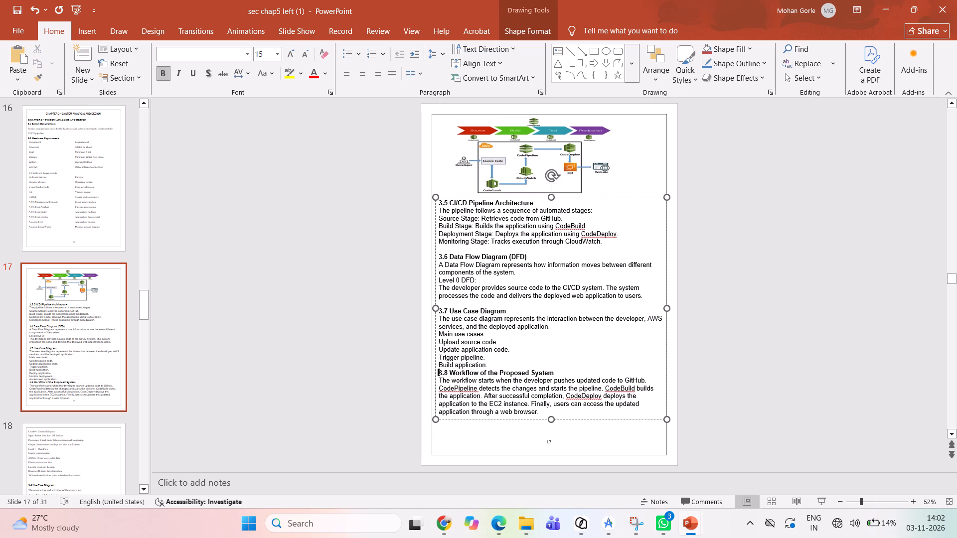
key("Return")
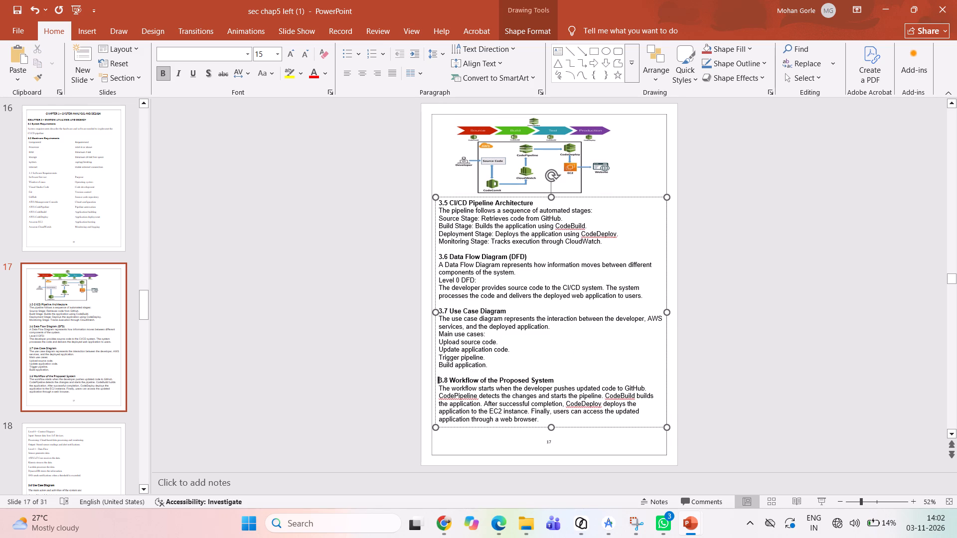
Set the line spacing of all text in the 3.5 to 3.8 text box to 1.5.
left_click_drag(537, 423, 568, 400)
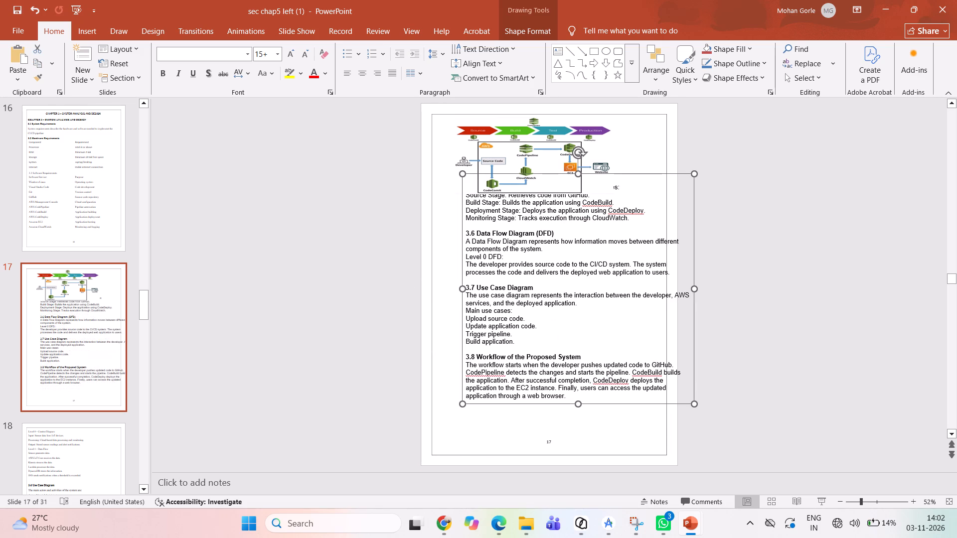
key("ctrl+z")
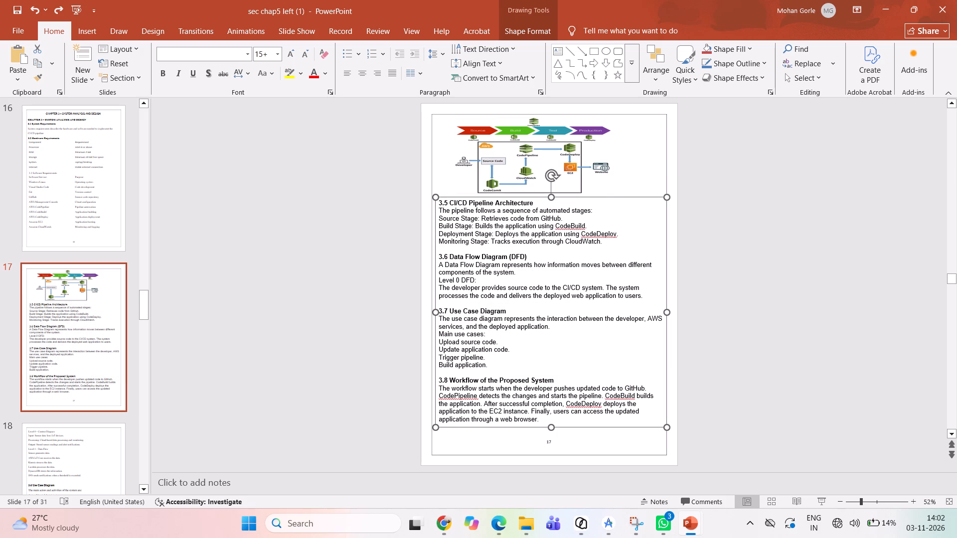
left_click_drag(541, 417, 434, 200)
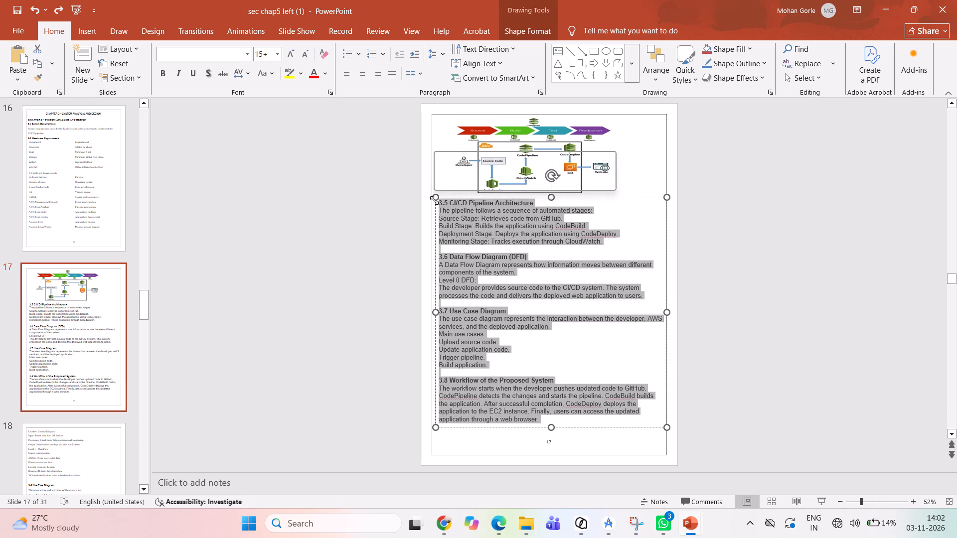
left_click(436, 53)
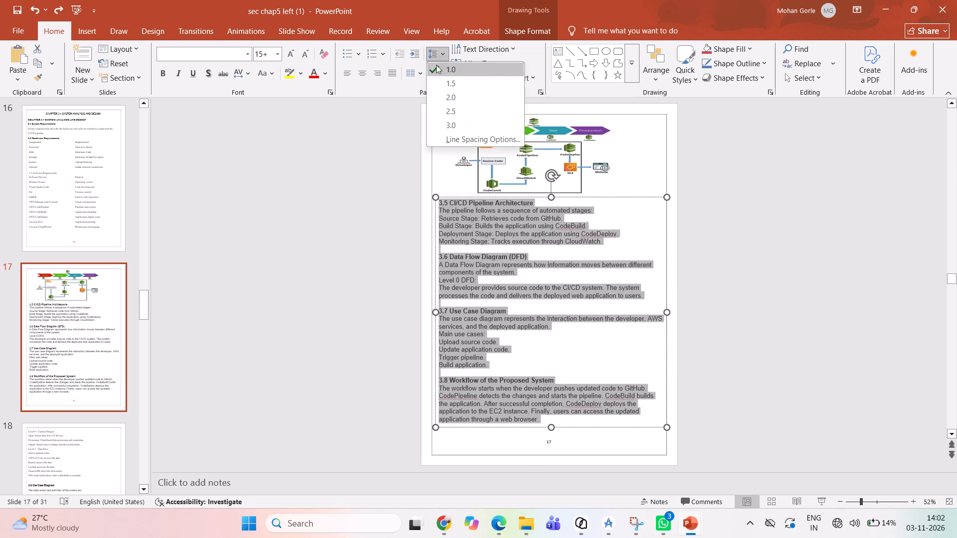
left_click(437, 79)
left_click(387, 164)
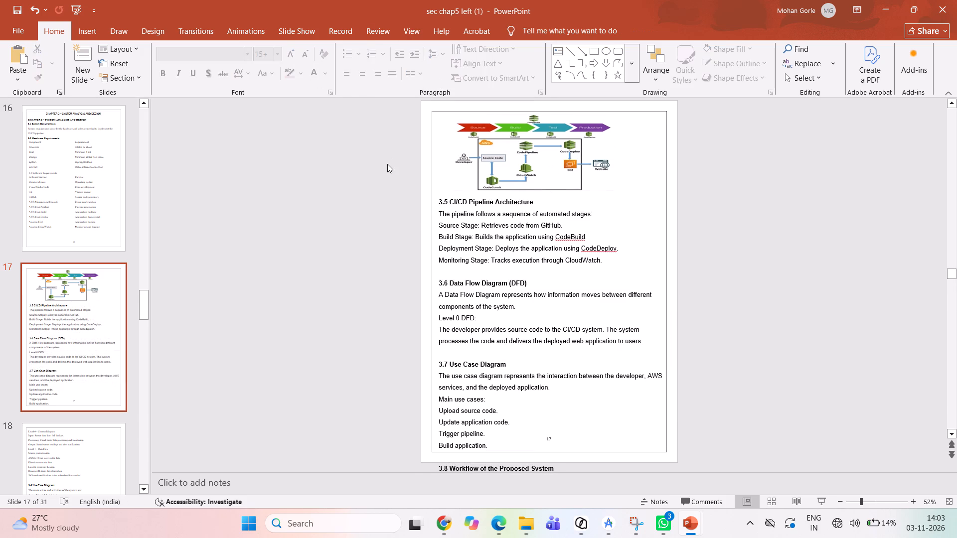
Delete the Level 0 DFD label and paragraph from section 3.6 and the Trigger pipeline and Build application use cases from 3.7.
scroll(436, 246, "down", 1)
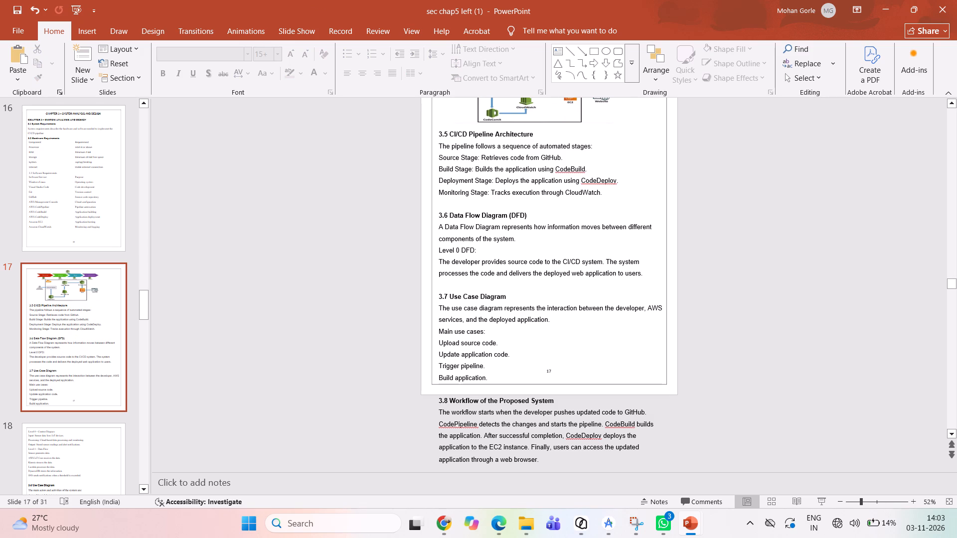
left_click_drag(651, 274, 417, 252)
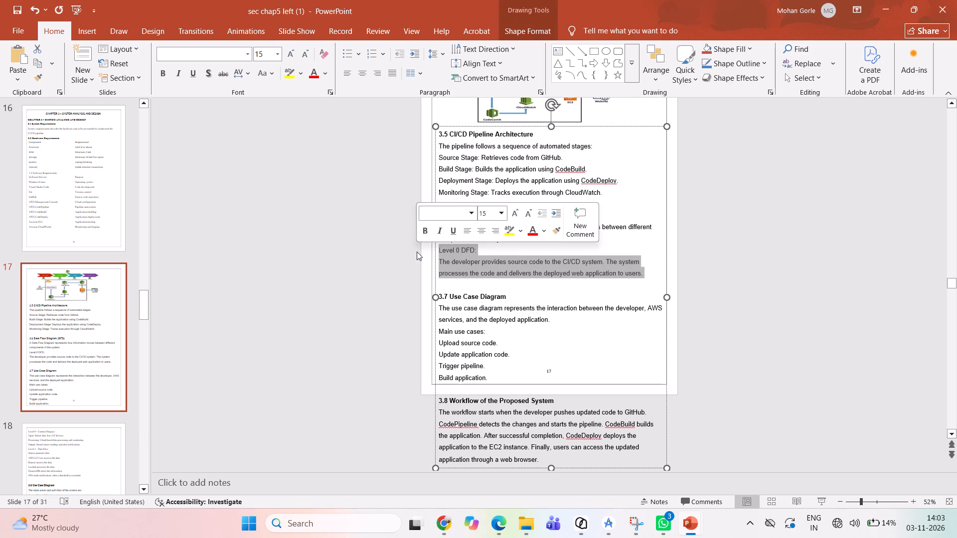
key("BackSpace")
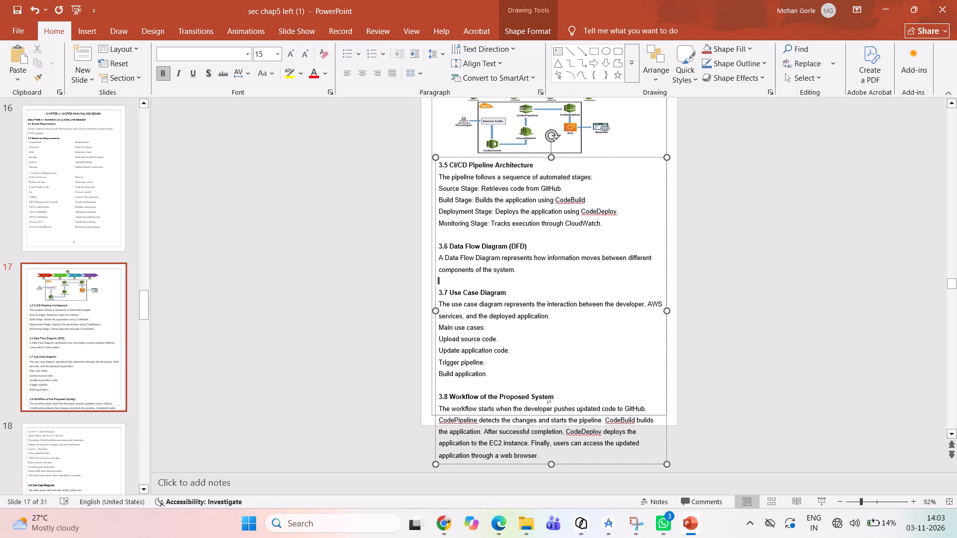
left_click_drag(490, 374, 425, 355)
left_click(504, 363)
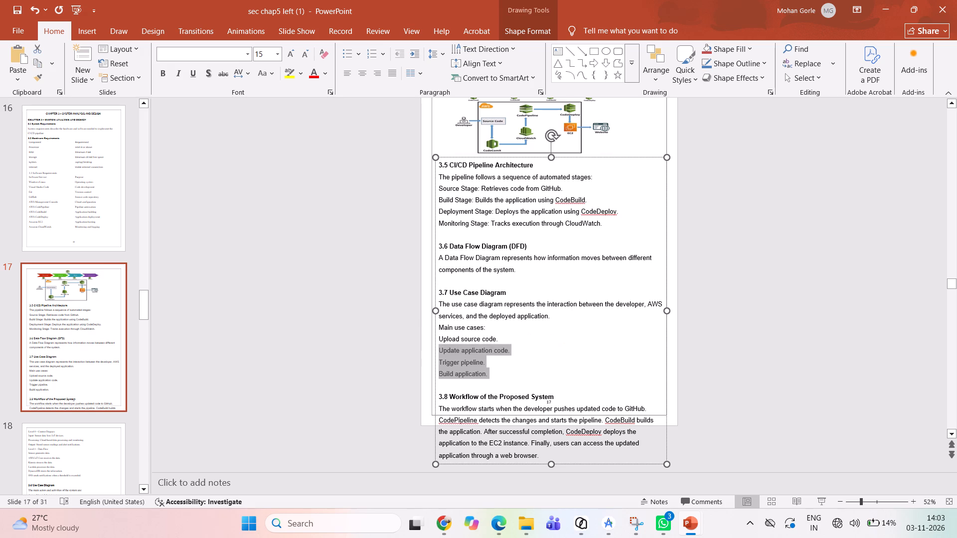
left_click_drag(498, 373, 450, 361)
key("BackSpace")
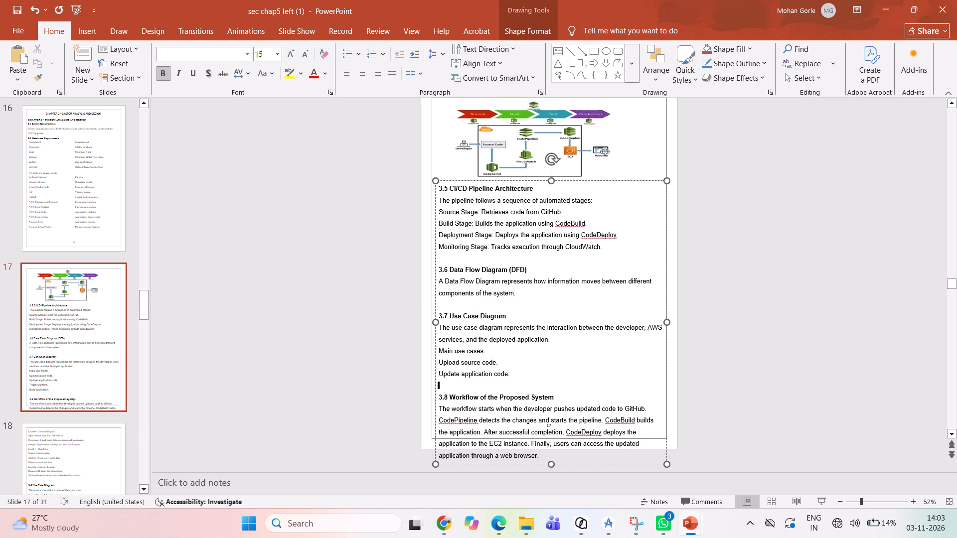
left_click_drag(541, 455, 490, 427)
key("BackSpace")
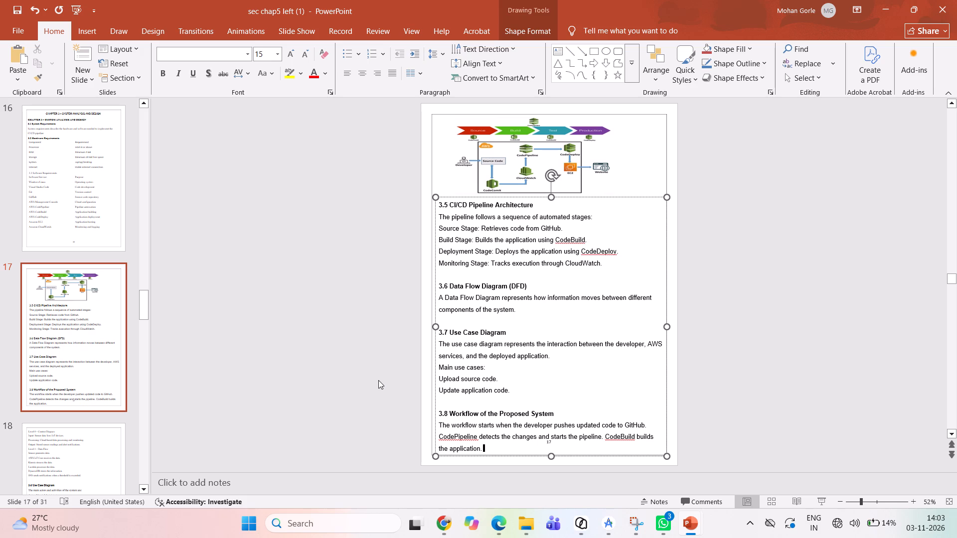
left_click(374, 377)
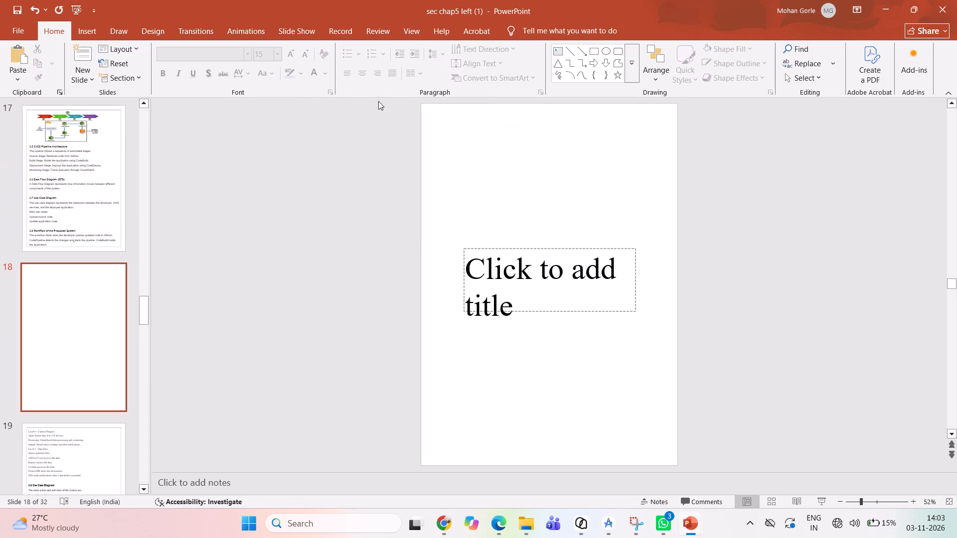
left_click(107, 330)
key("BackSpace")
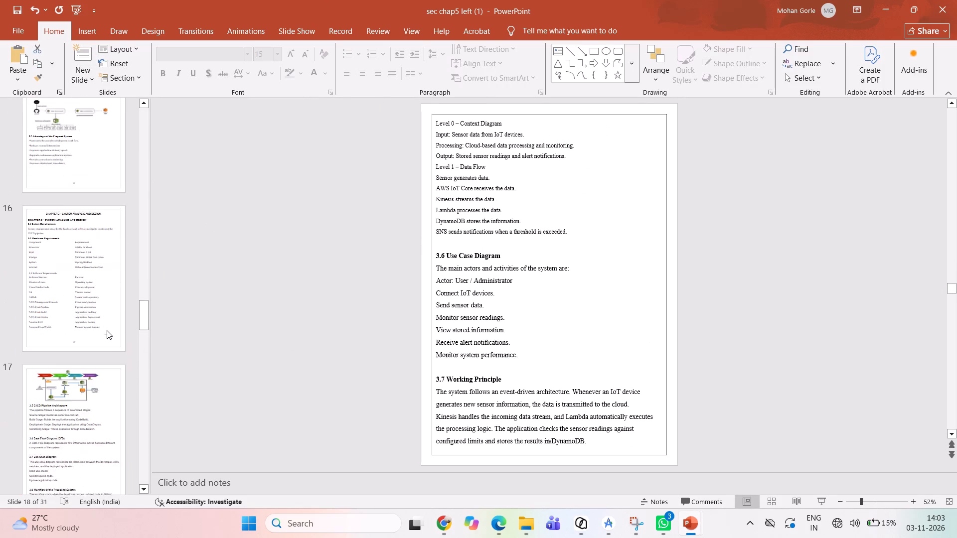
Replace all the old IoT text on slide 18 with the copied Chapter 4 heading and sections 4.1 and 4.2.
left_click(94, 236)
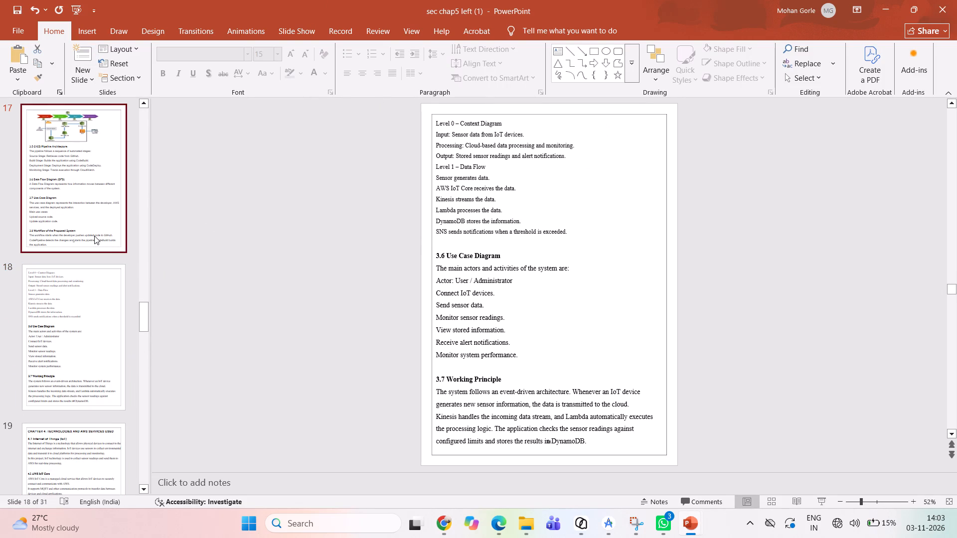
left_click(112, 339)
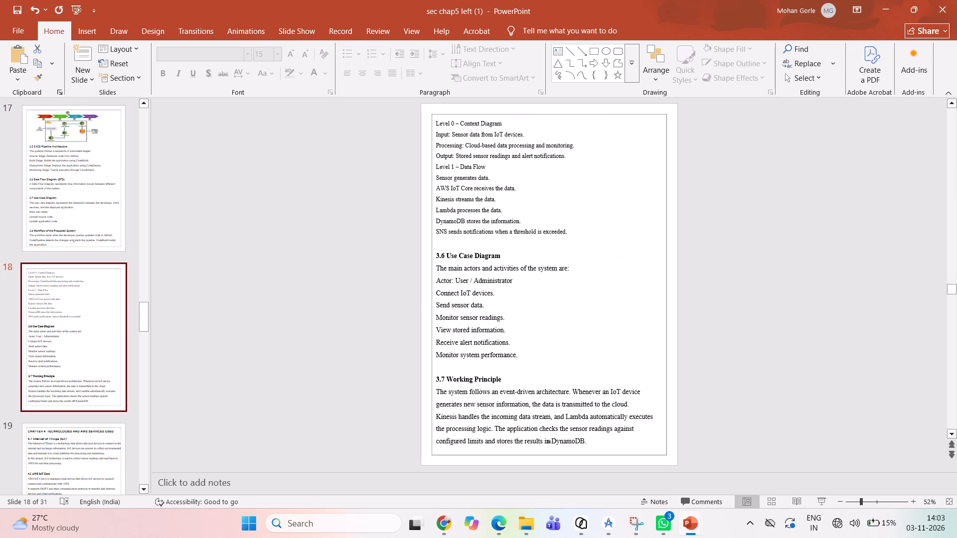
left_click(91, 442)
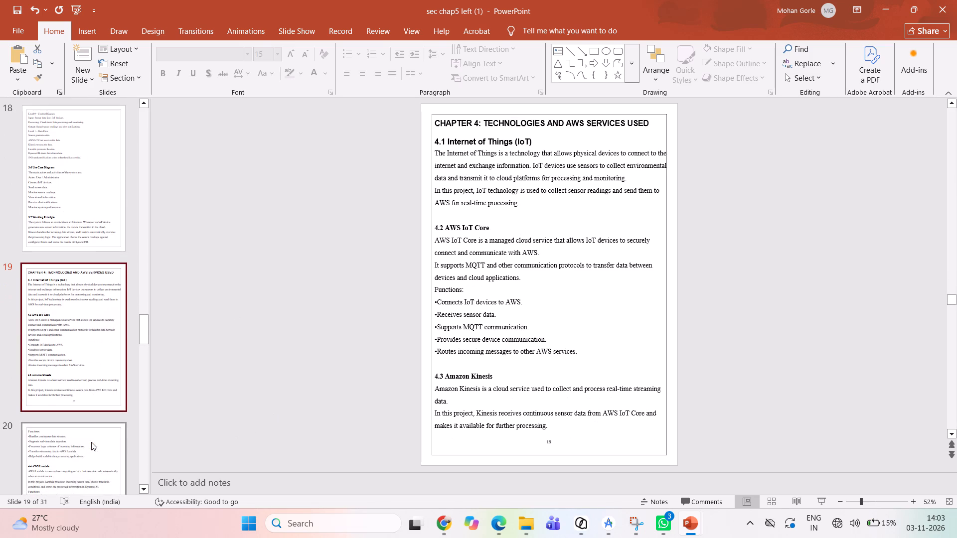
left_click(84, 217)
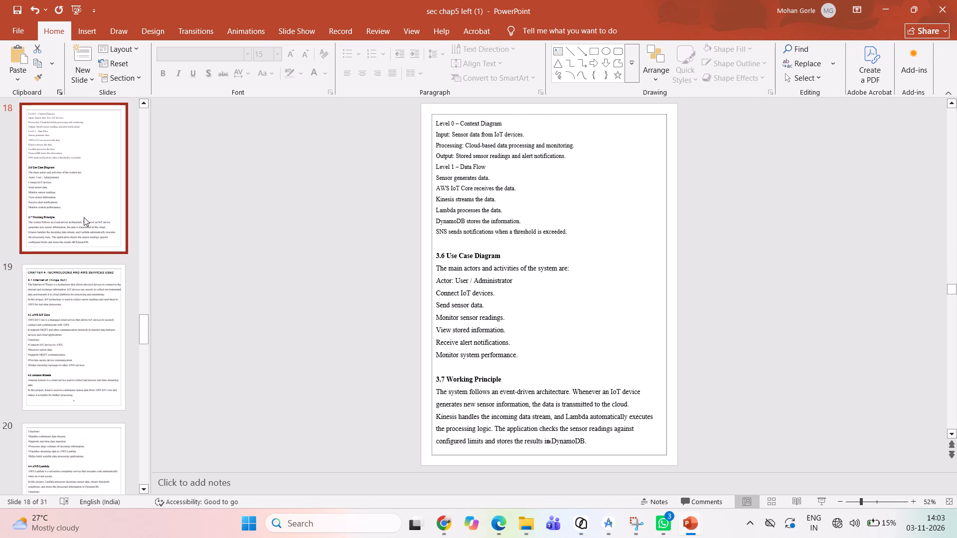
key("Up")
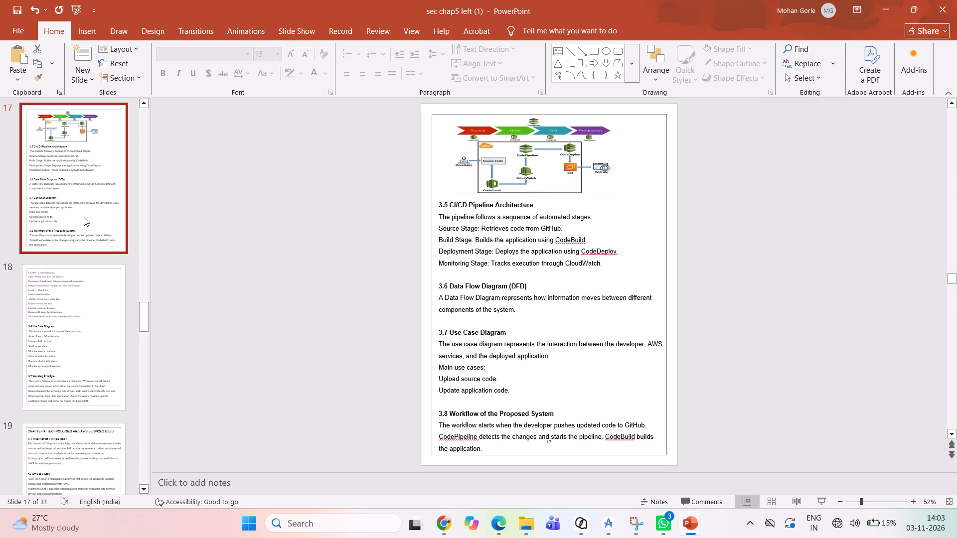
key("Down")
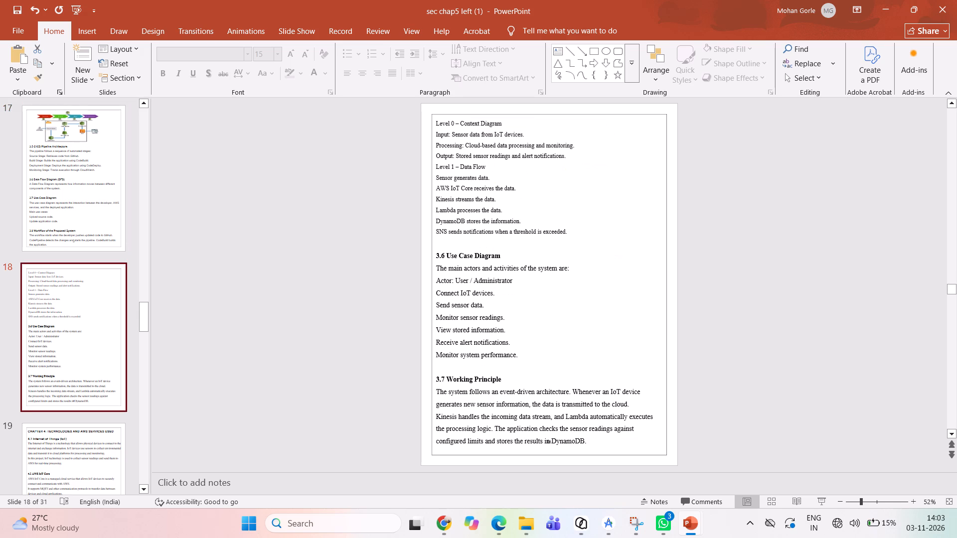
left_click_drag(594, 437, 444, 126)
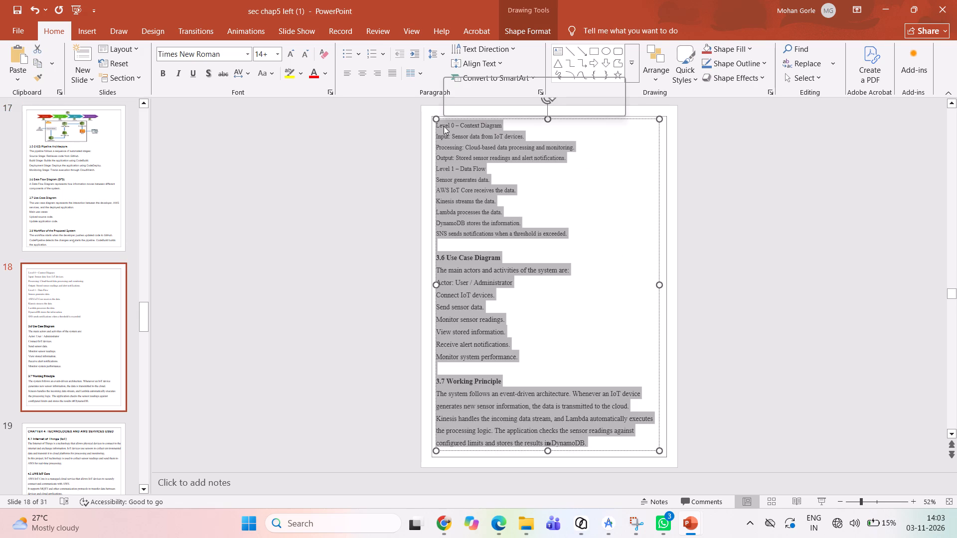
key("ctrl+v")
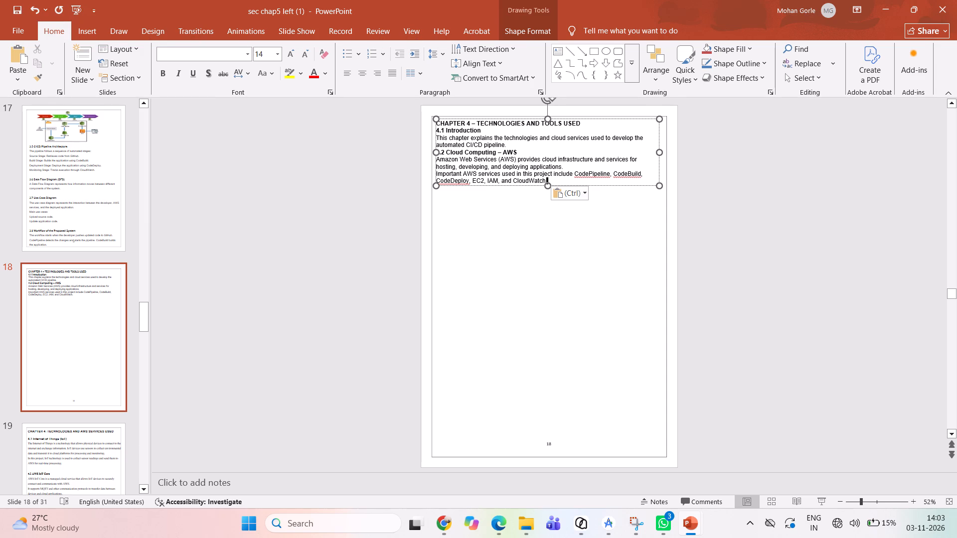
Set the font of all the Chapter 4 text on slide 18 to Times New Roman, undoing any accidental text replacement.
left_click_drag(557, 177, 435, 130)
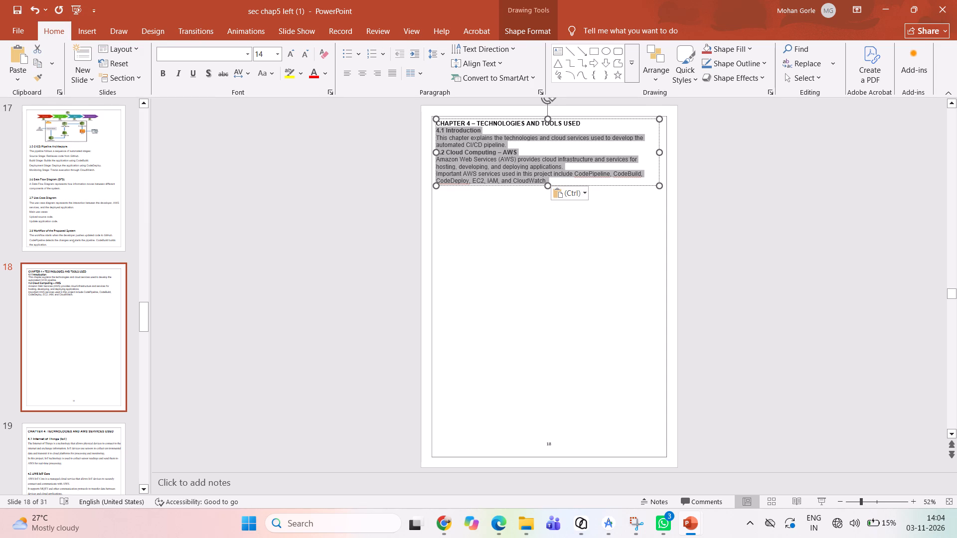
left_click_drag(435, 130, 430, 112)
left_click(232, 53)
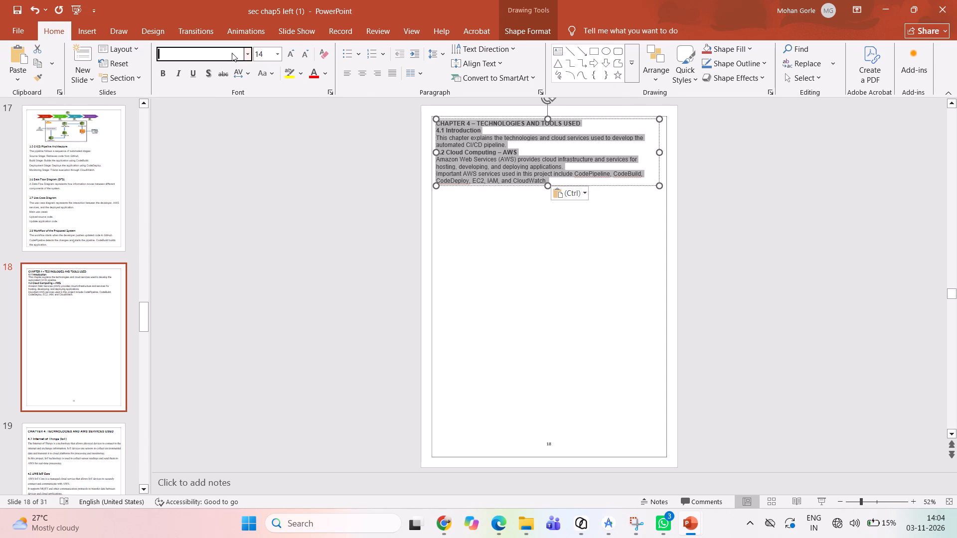
type("tie")
key("equal")
key("BackSpace")
key("BackSpace")
key("m")
key("Return")
key("Return")
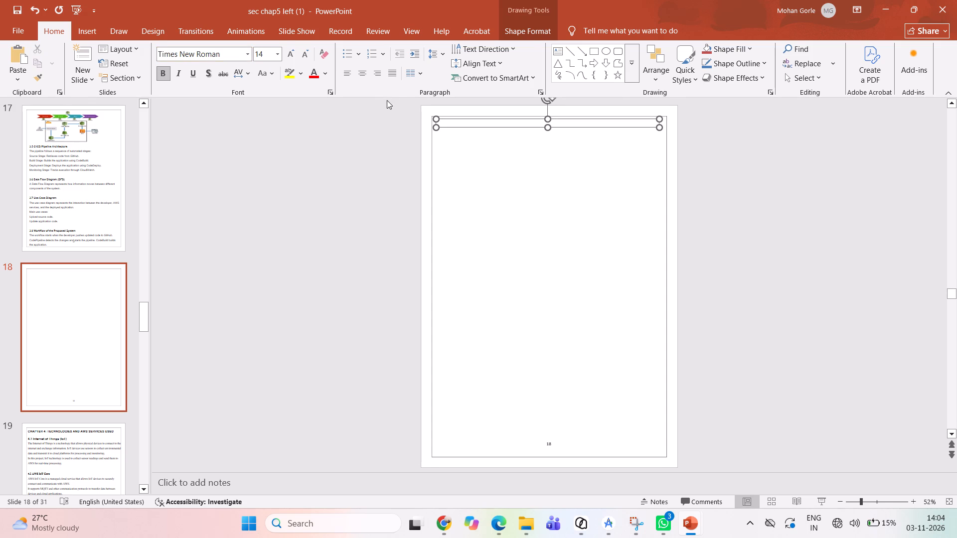
left_click(387, 100)
key("ctrl+z")
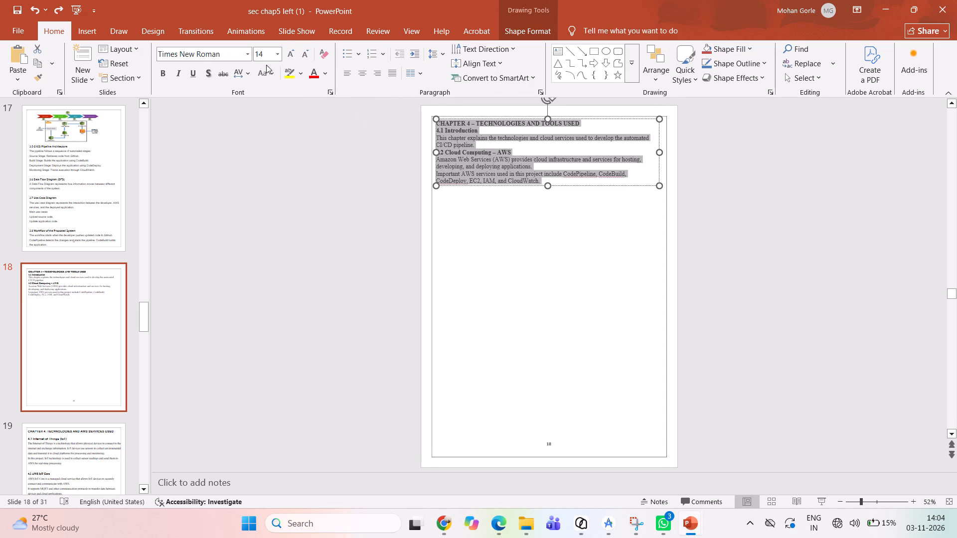
Set the font size of the Chapter 4 – Technologies and Tools Used heading to 18.
left_click(496, 132)
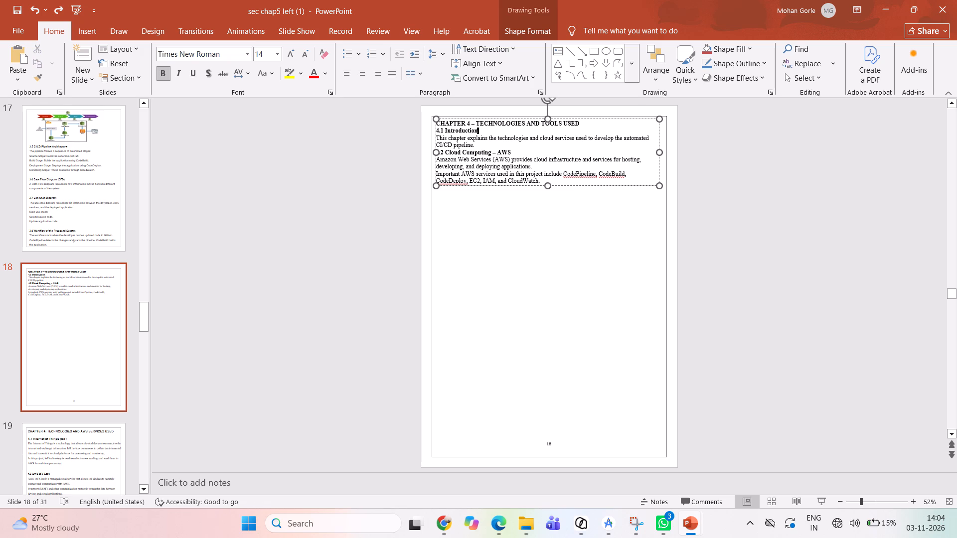
left_click_drag(581, 124, 401, 122)
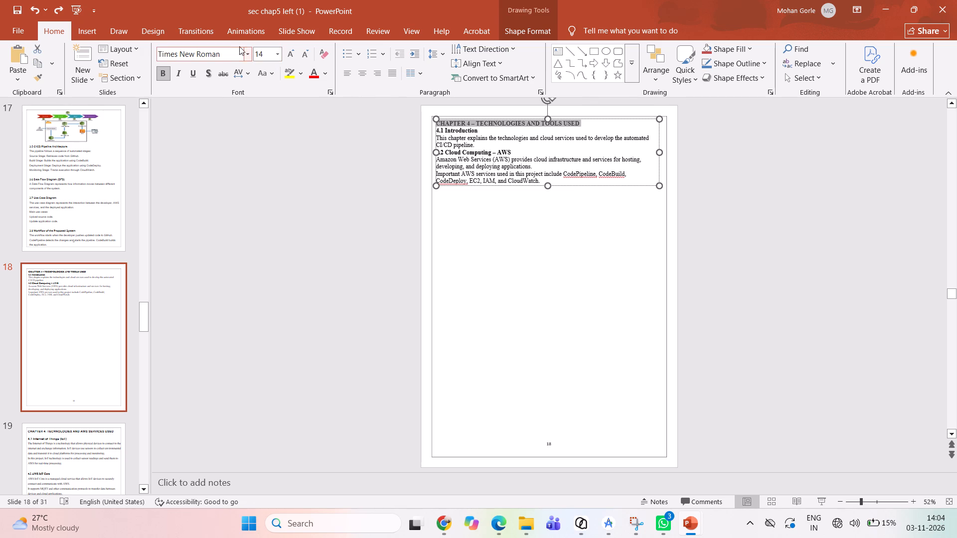
left_click(267, 57)
type("18")
key("Return")
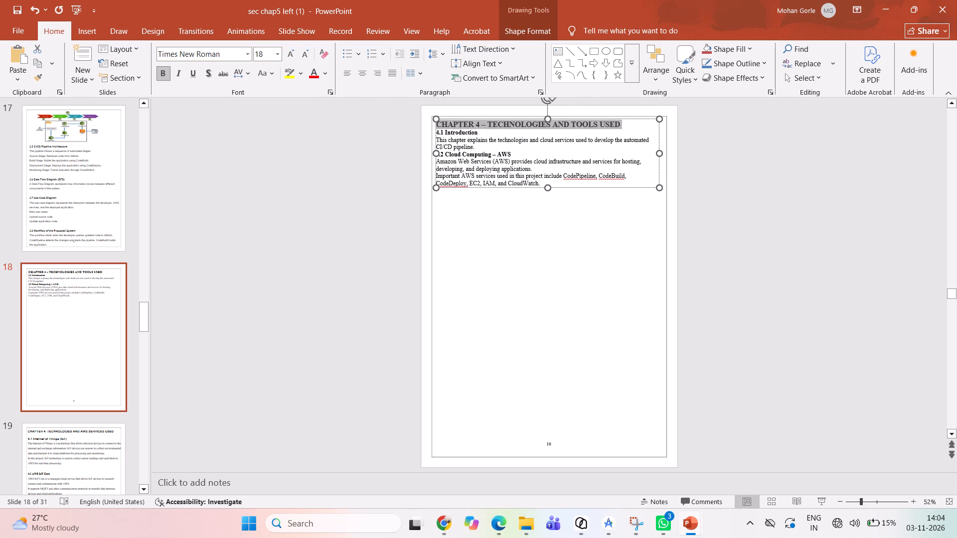
Set the line spacing of the section 4.1 and 4.2 headings and text on slide 18 to 1.5.
left_click_drag(559, 176, 484, 169)
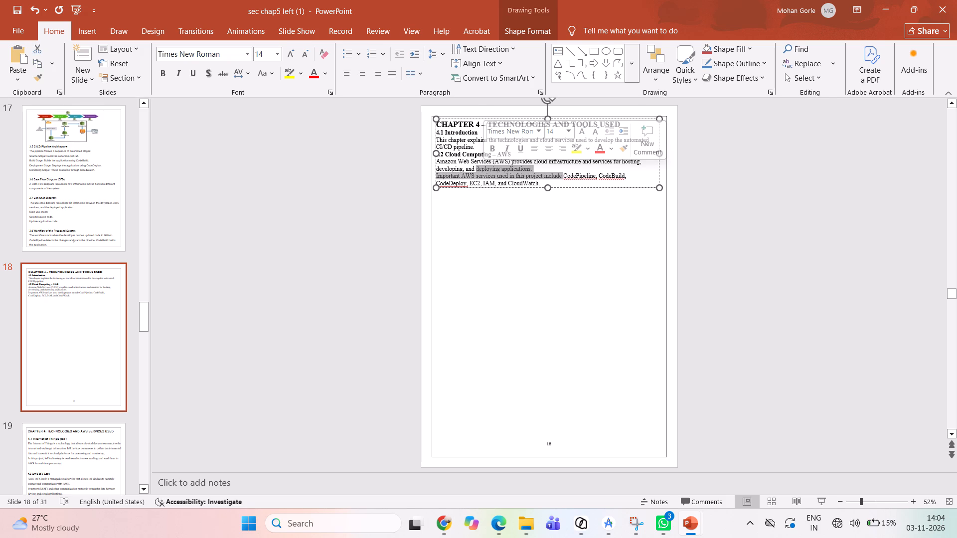
left_click(543, 184)
left_click_drag(543, 184, 422, 136)
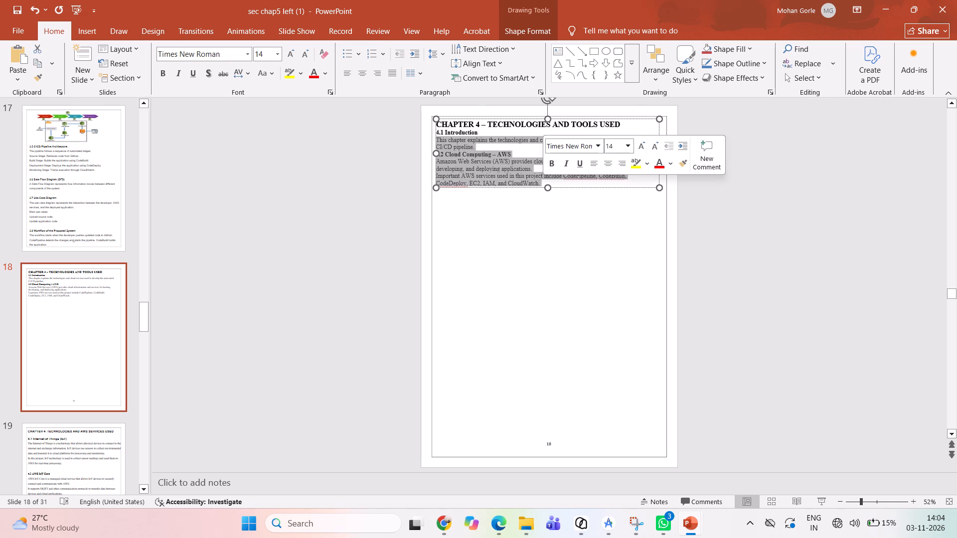
left_click_drag(422, 136, 424, 133)
left_click(437, 59)
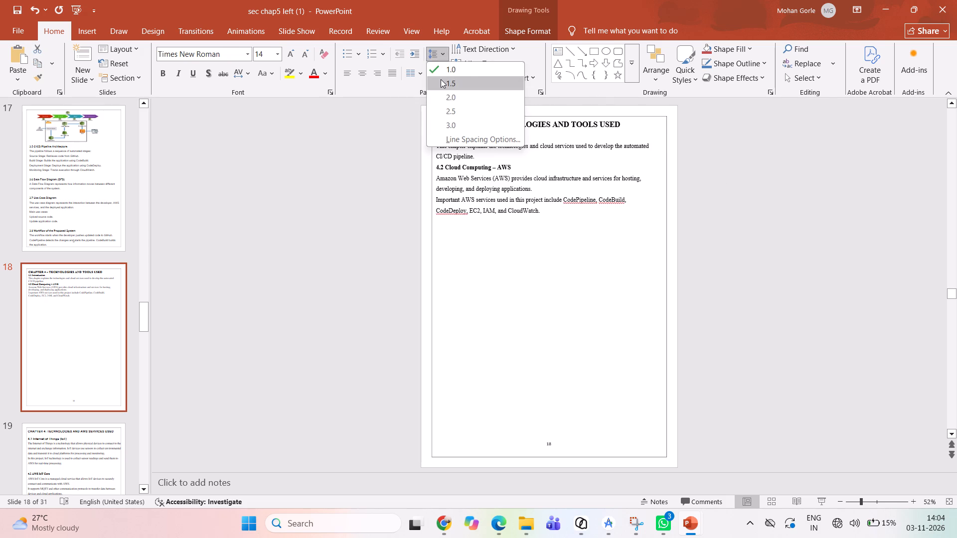
left_click(441, 79)
left_click(422, 156)
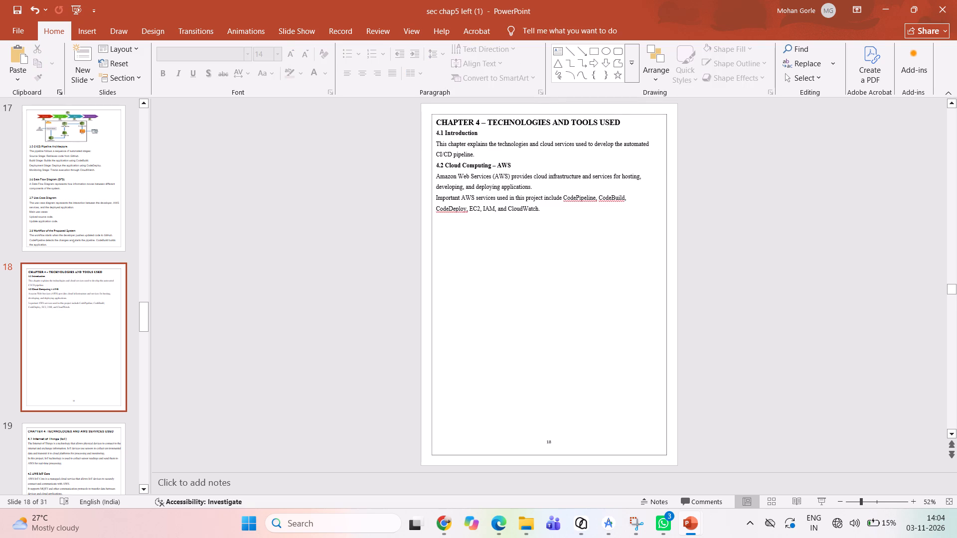
left_click_drag(620, 120, 442, 122)
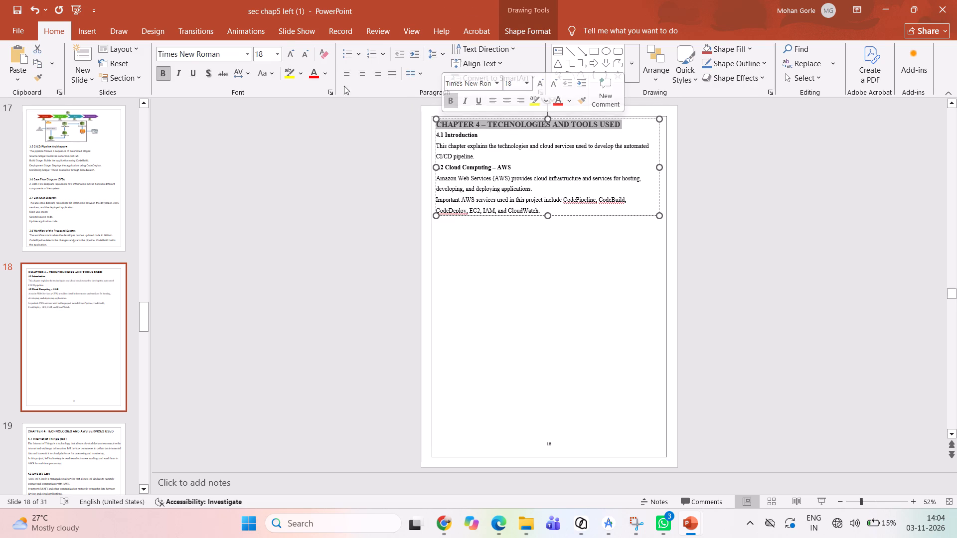
left_click(443, 58)
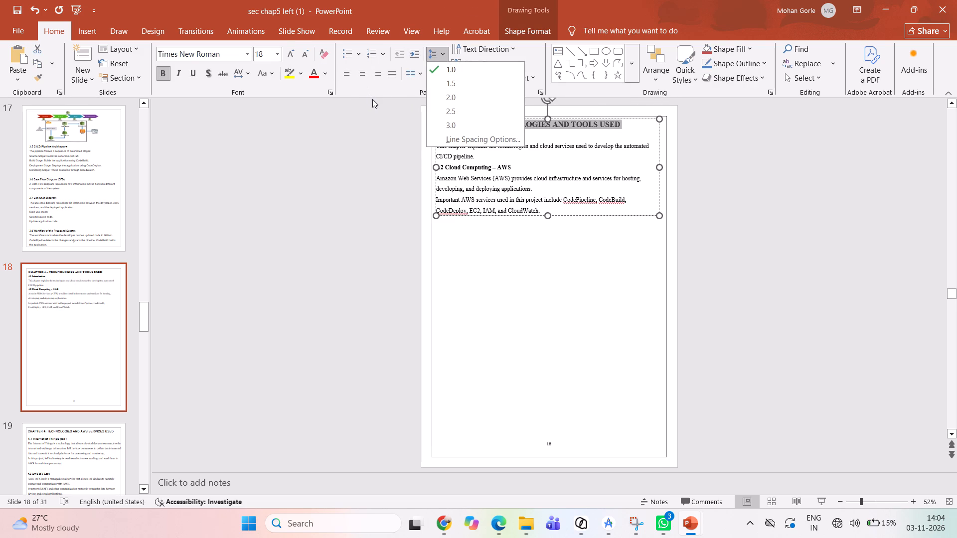
left_click(362, 70)
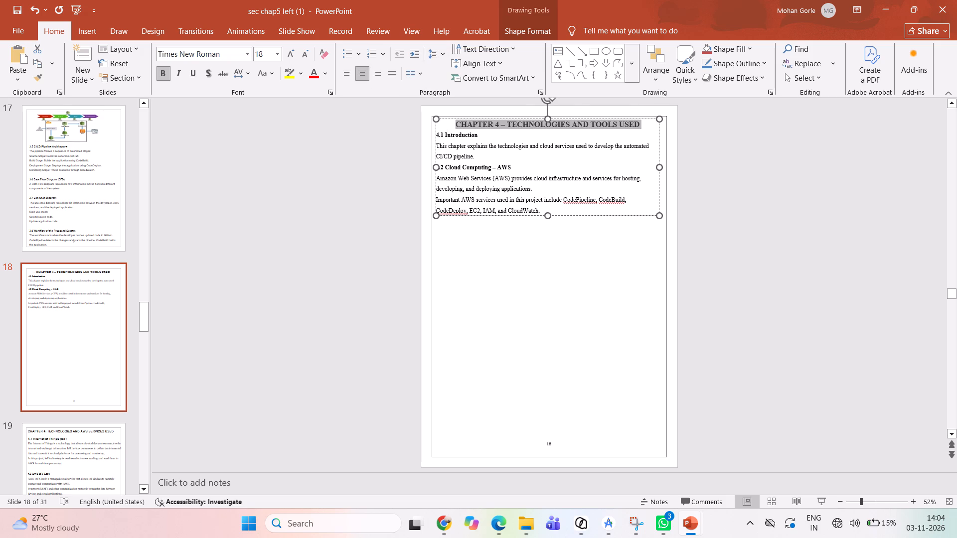
left_click(575, 121)
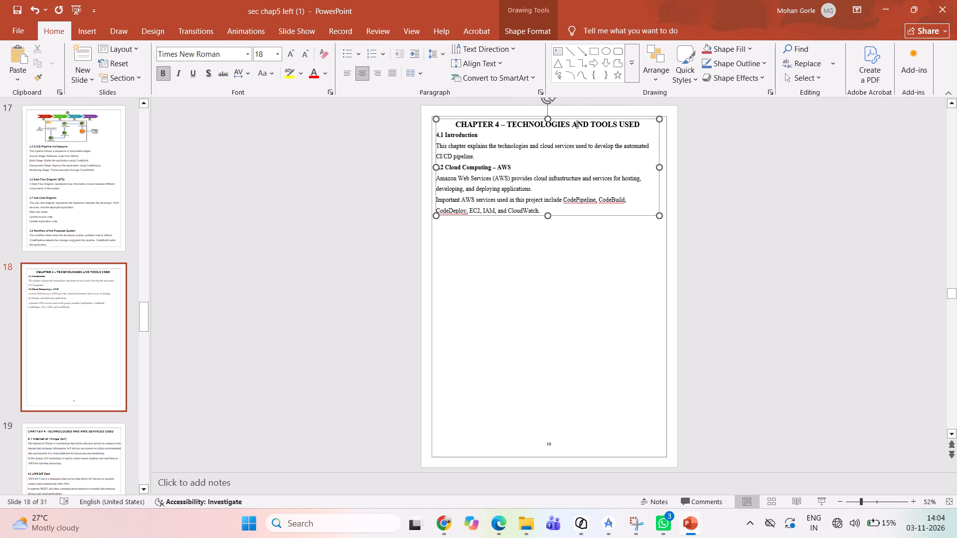
left_click(648, 123)
key("Return")
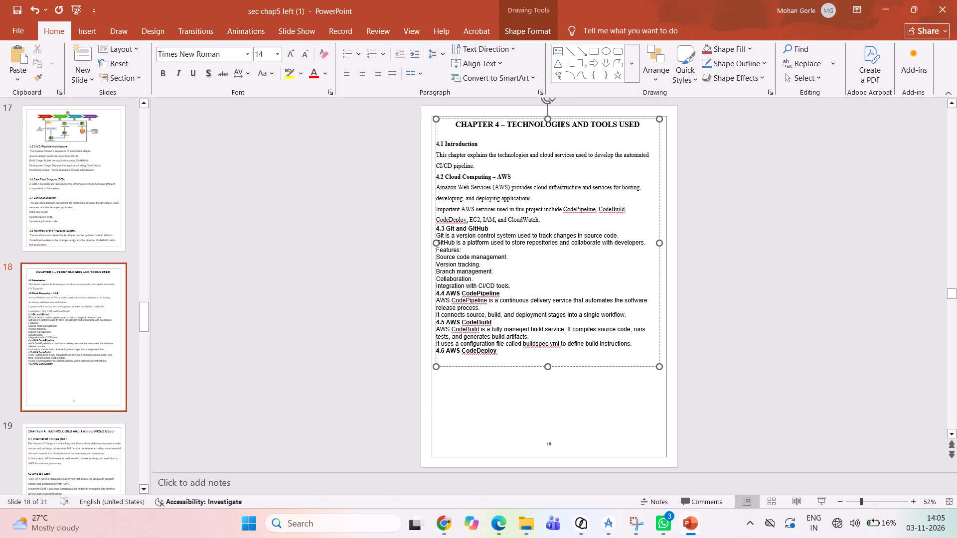
key("ctrl+v")
Copy ChatGPT's Amazon EC2 description and the 4.8 Docker and Containerization heading, paste them under slide 18's 4.7 heading, and return to ChatGPT.
key("alt+Tab")
scroll(463, 363, "down", 4)
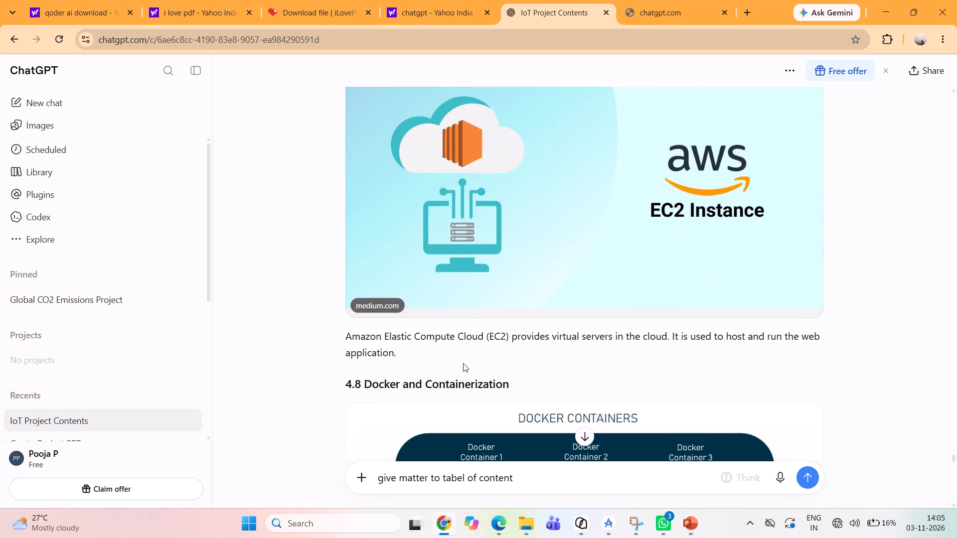
left_click_drag(507, 381, 327, 340)
key("ctrl+c")
key("alt+Tab")
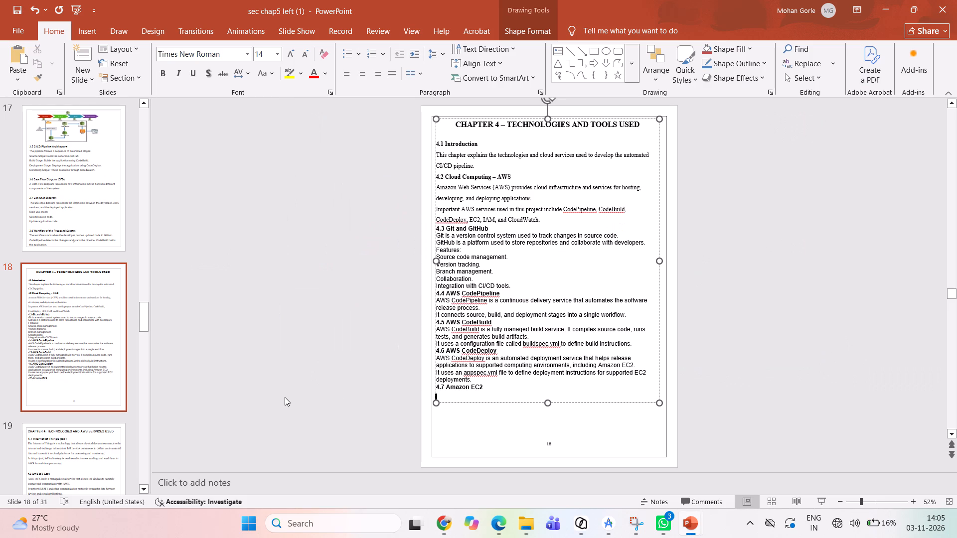
key("ctrl+v")
key("alt+Tab")
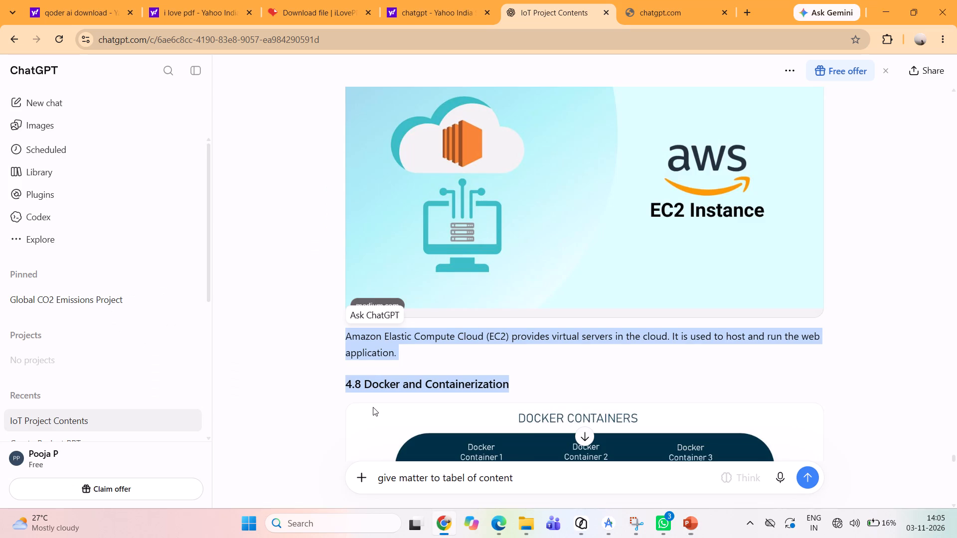
Copy ChatGPT's Docker description through the 4.10 Amazon CloudWatch heading, and paste it under the 4.8 heading on PowerPoint slide 18.
scroll(373, 407, "down", 6)
scroll(372, 278, "up", 1)
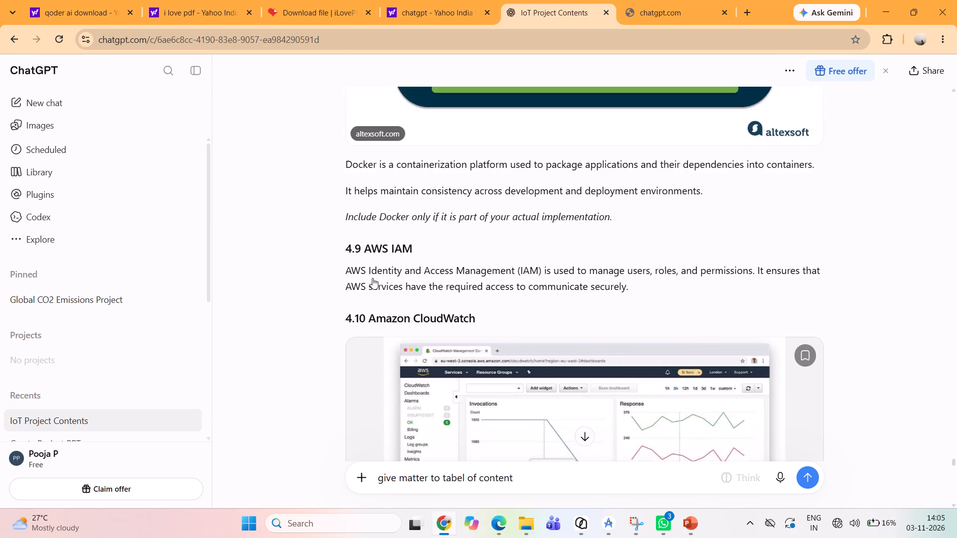
scroll(372, 278, "up", 1)
left_click_drag(346, 137, 600, 262)
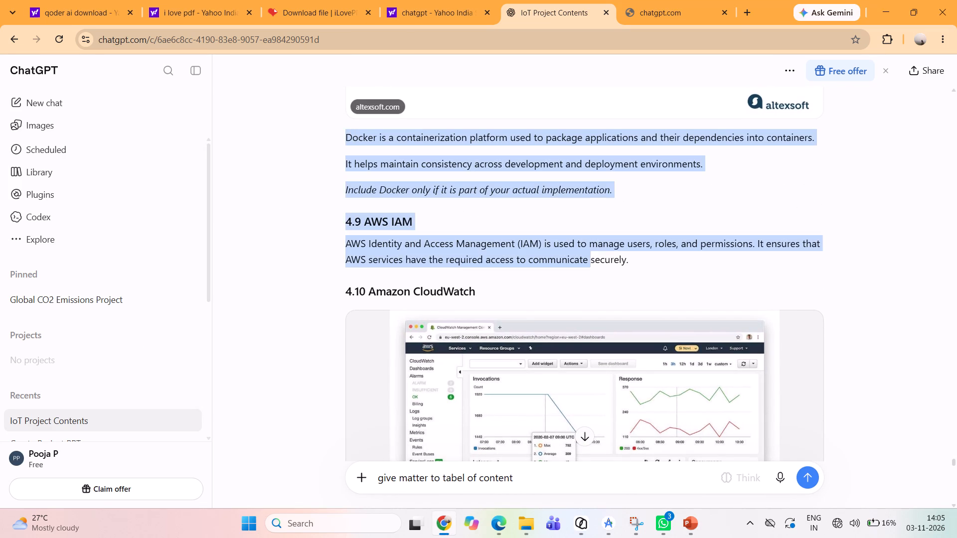
left_click_drag(600, 262, 623, 287)
key("ctrl+c")
key("alt+Tab")
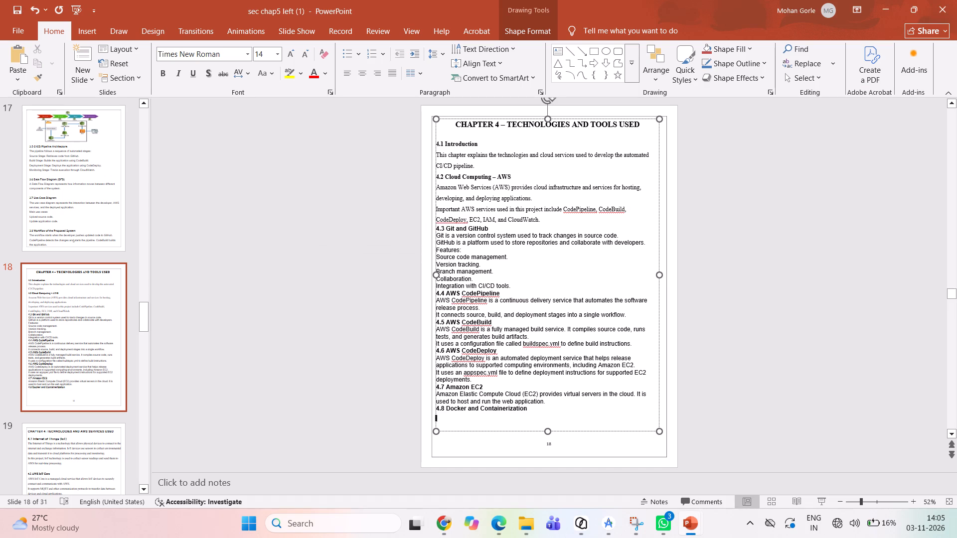
key("ctrl+v")
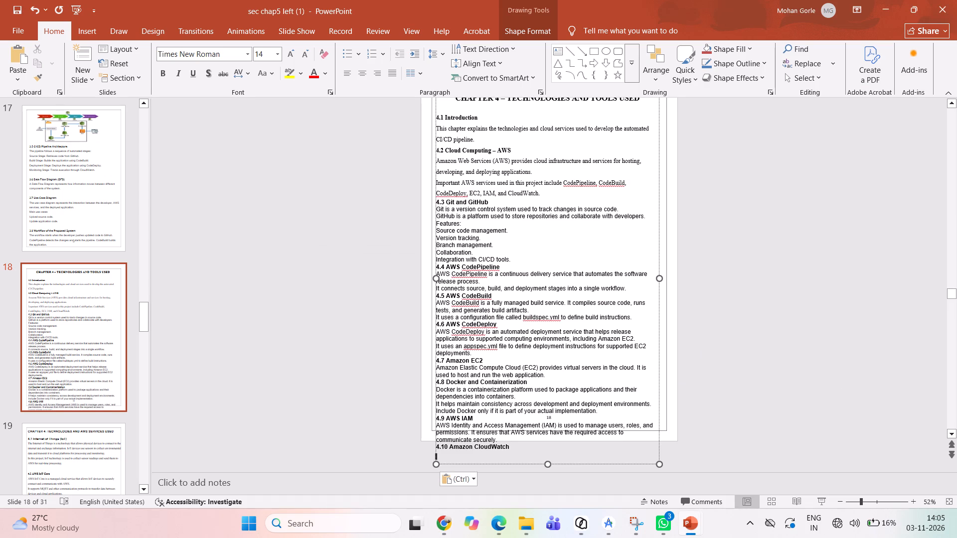
Delete the 4.9 AWS IAM section and the 4.10 Amazon CloudWatch heading from the end of slide 18's text.
left_click_drag(517, 449, 436, 419)
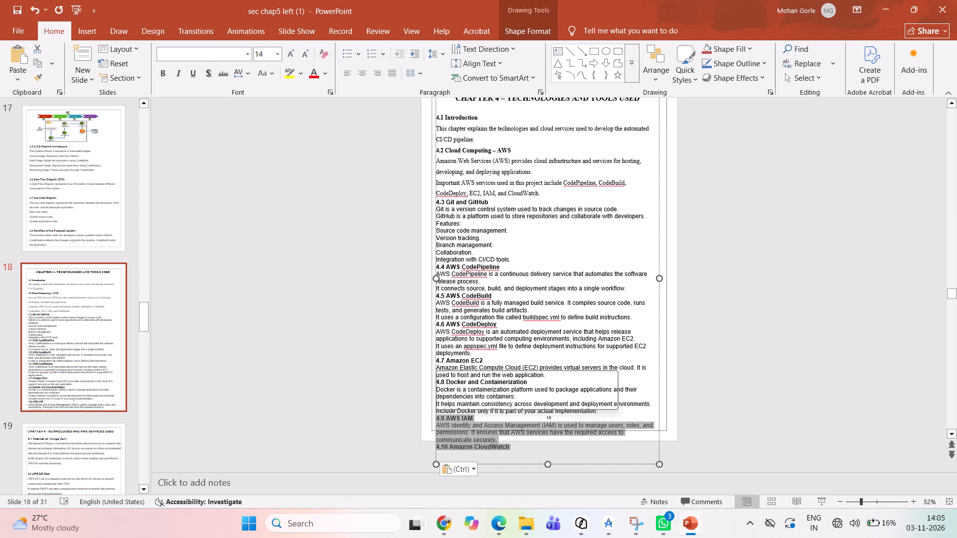
key("BackSpace")
Format slide 18's text from the 4.3 heading through the end of section 4.8 as Times New Roman, size 15.
left_click_drag(623, 443, 603, 425)
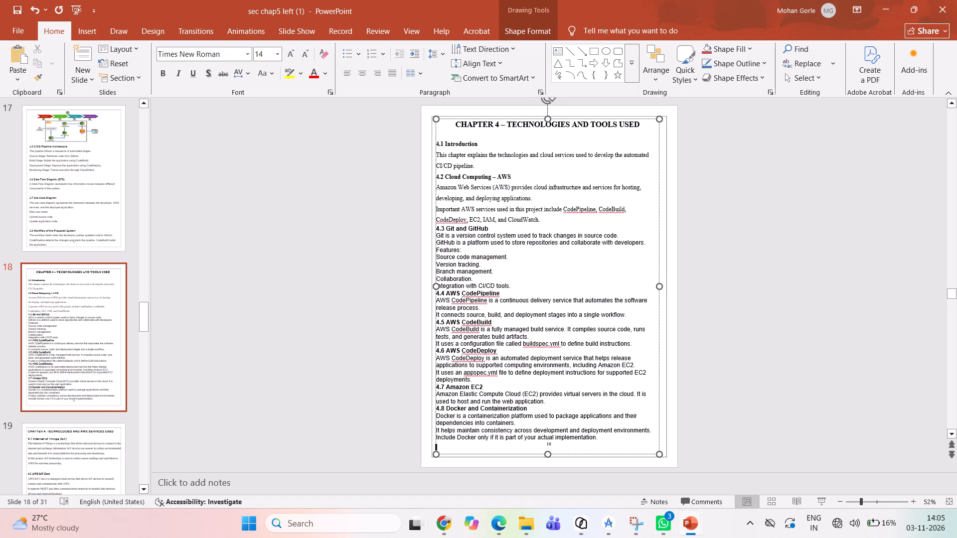
left_click_drag(603, 425, 435, 230)
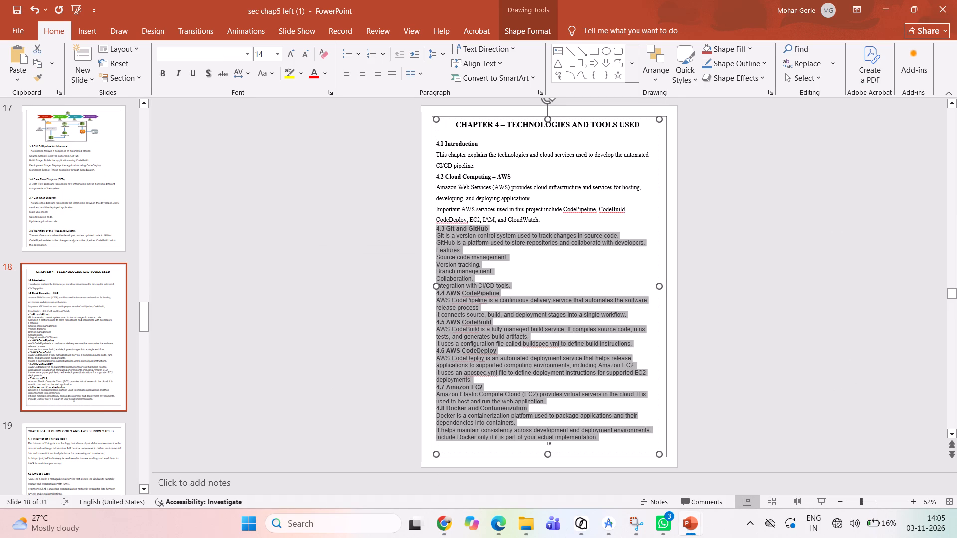
left_click_drag(435, 230, 436, 230)
left_click(237, 50)
key("t")
type("ime")
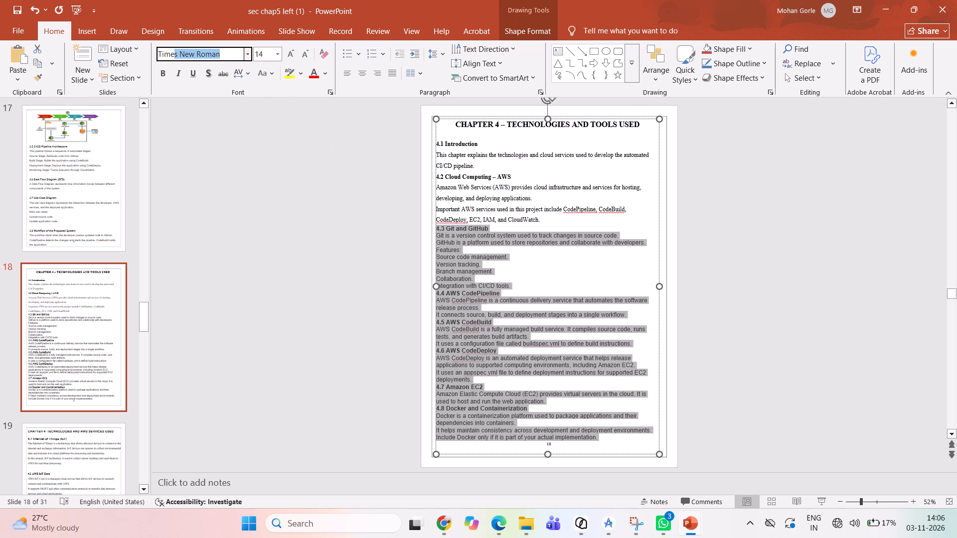
key("Return")
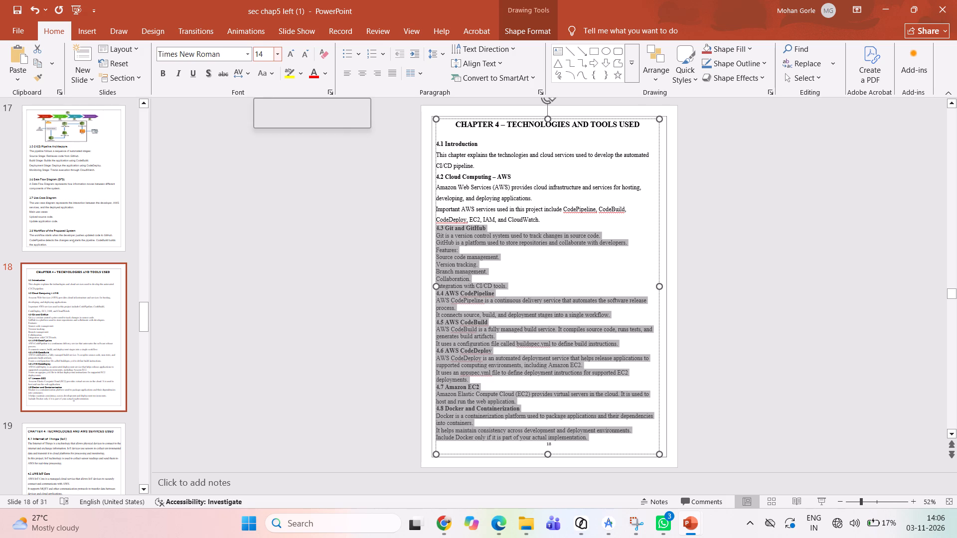
left_click(265, 54)
type("15")
key("Return")
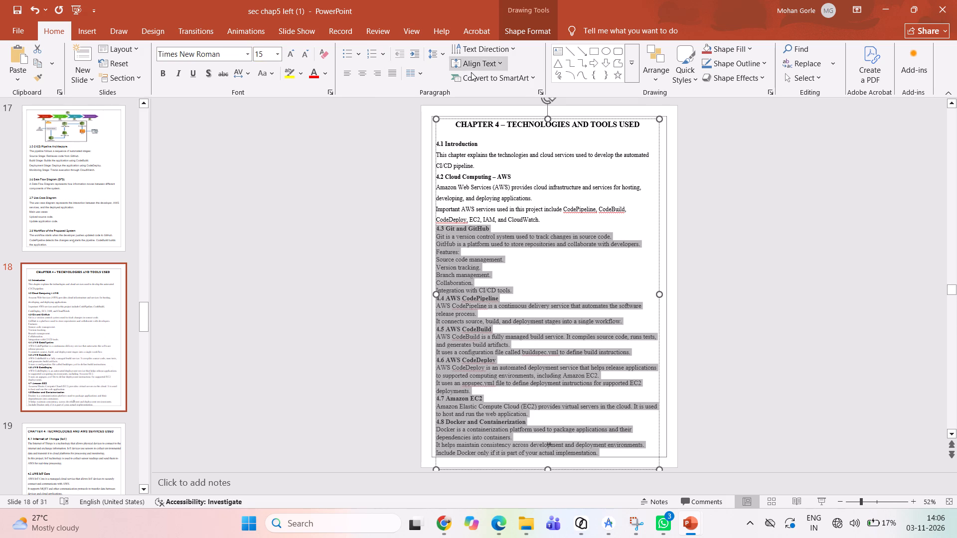
Increase the line spacing of slide 18's sections 4.3 to 4.8 to resemble the paragraphs above.
left_click_drag(442, 60, 460, 80)
left_click(460, 80)
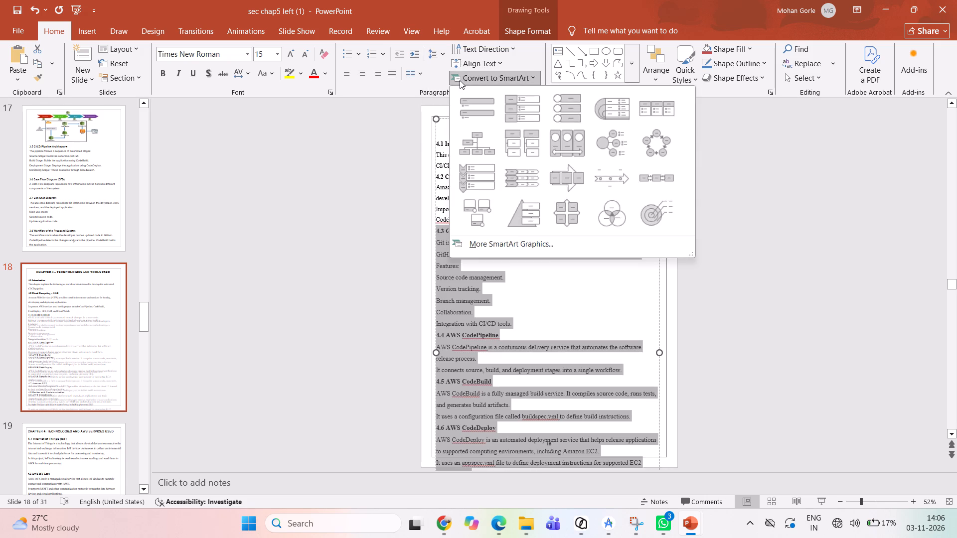
left_click(388, 224)
Delete the "Collaboration." and "Integration with CI/CD tools." lines from the Git and GitHub features on slide 18.
left_click(525, 316)
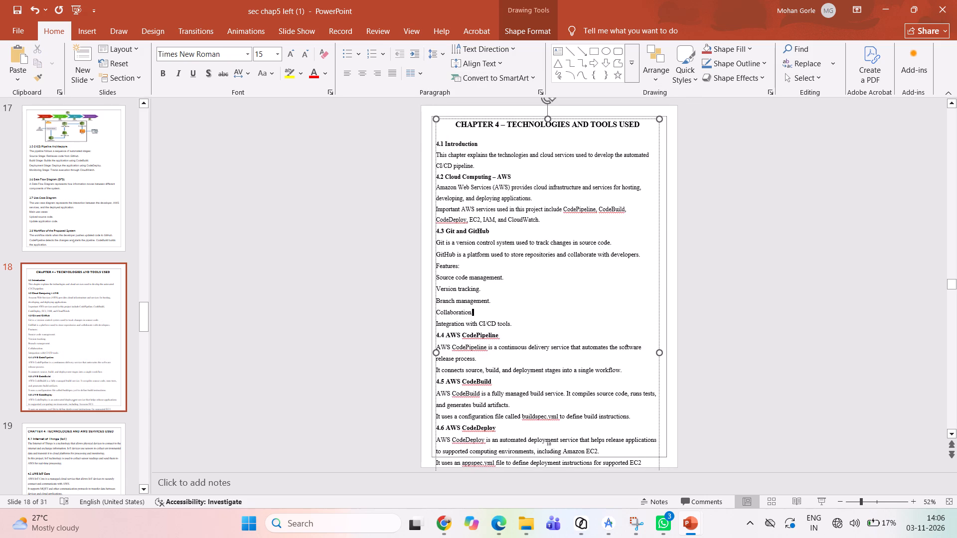
left_click_drag(513, 334, 517, 326)
left_click(517, 326)
left_click_drag(517, 326, 447, 311)
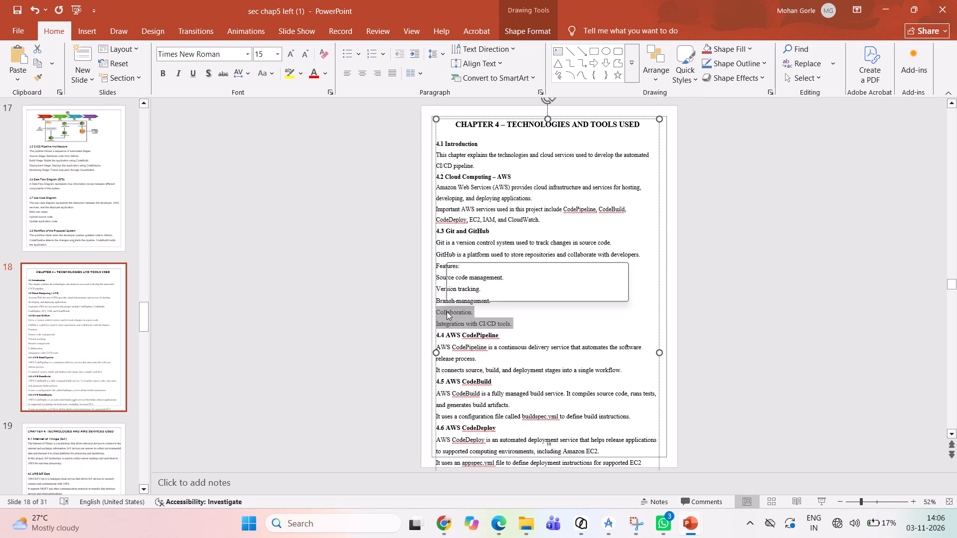
key("BackSpace")
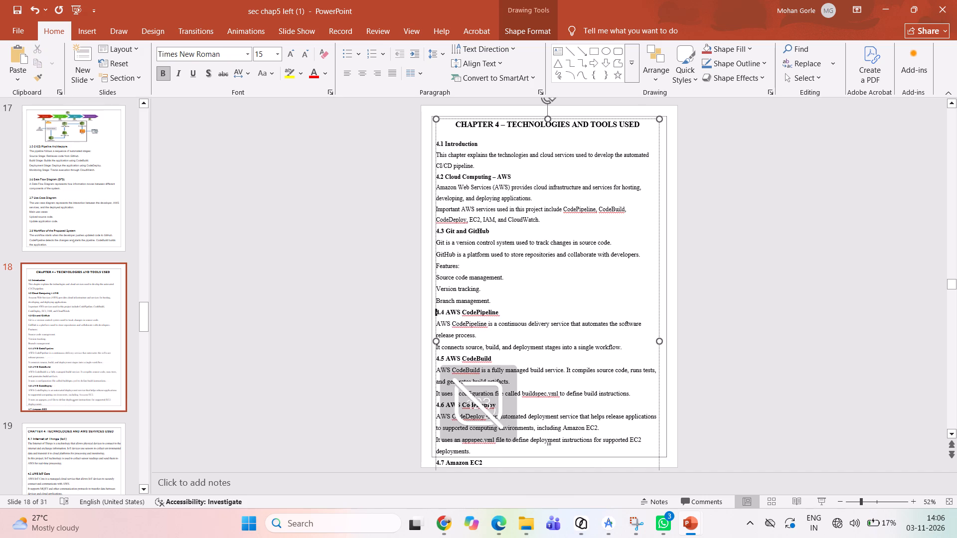
Copy slide 18's overflowing text from the buildspec.yml sentence through the end of section 4.8, and remove it from the slide.
left_click(286, 338)
scroll(379, 365, "down", 1)
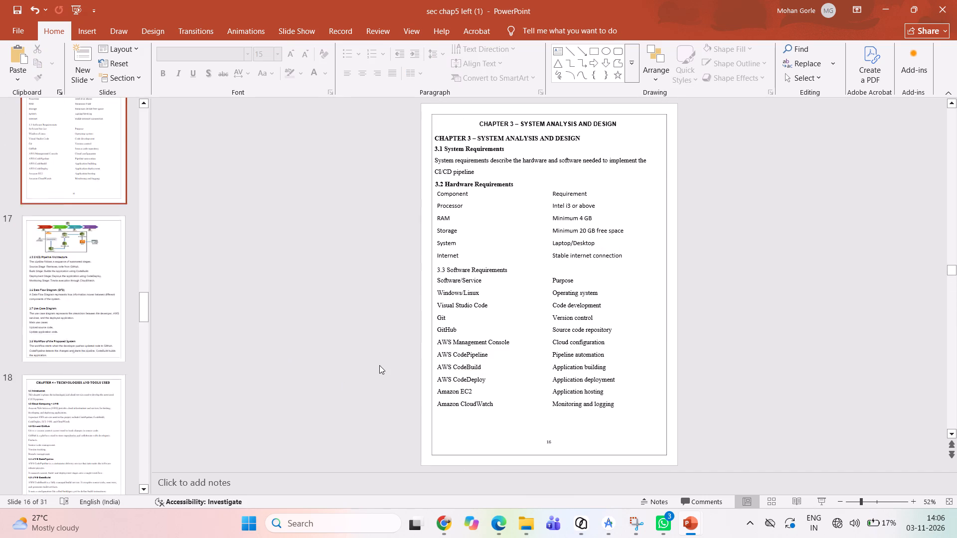
scroll(379, 365, "down", 1)
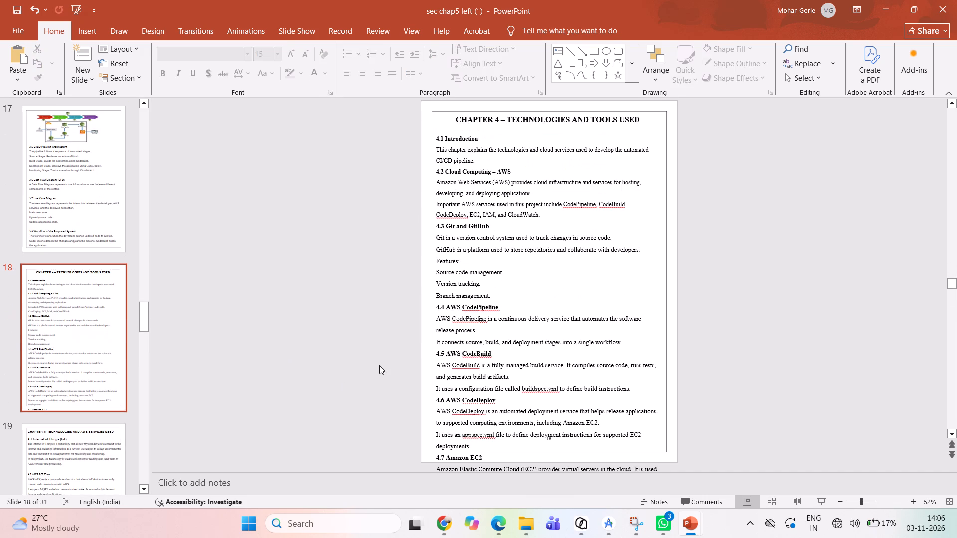
scroll(379, 365, "down", 1)
left_click_drag(436, 388, 596, 537)
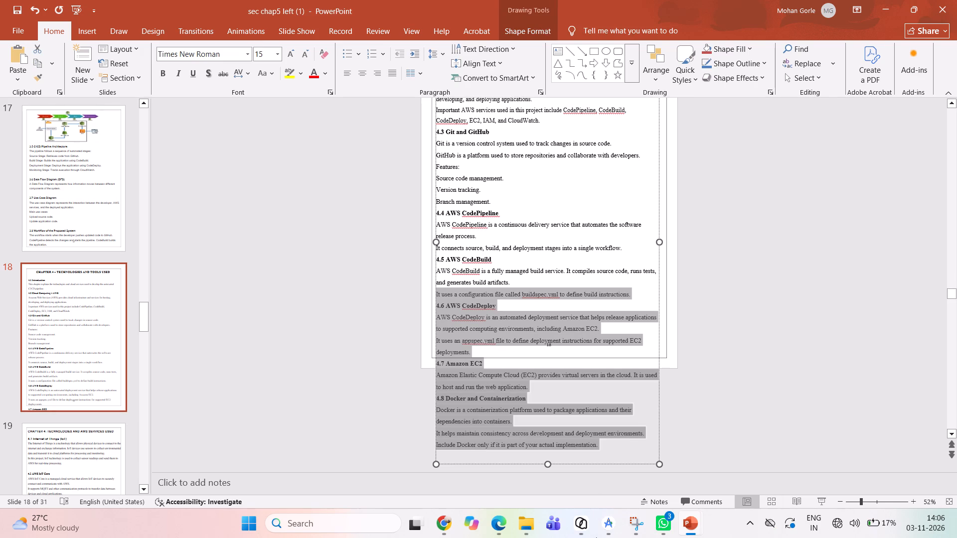
key("ctrl+c")
key("BackSpace")
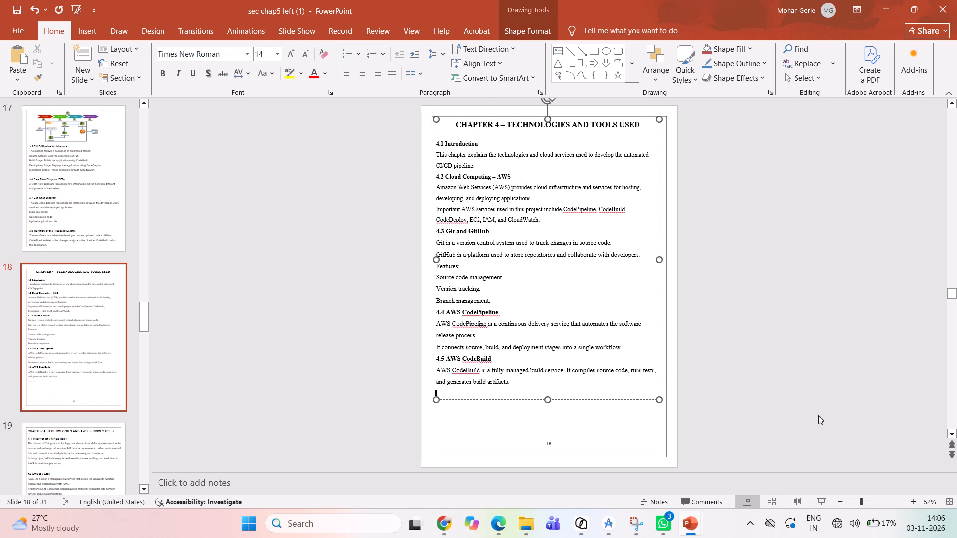
Insert a blank line before each of the 4.2, 4.3, 4.4 and 4.5 headings on slide 18.
left_click(513, 163)
key("Return")
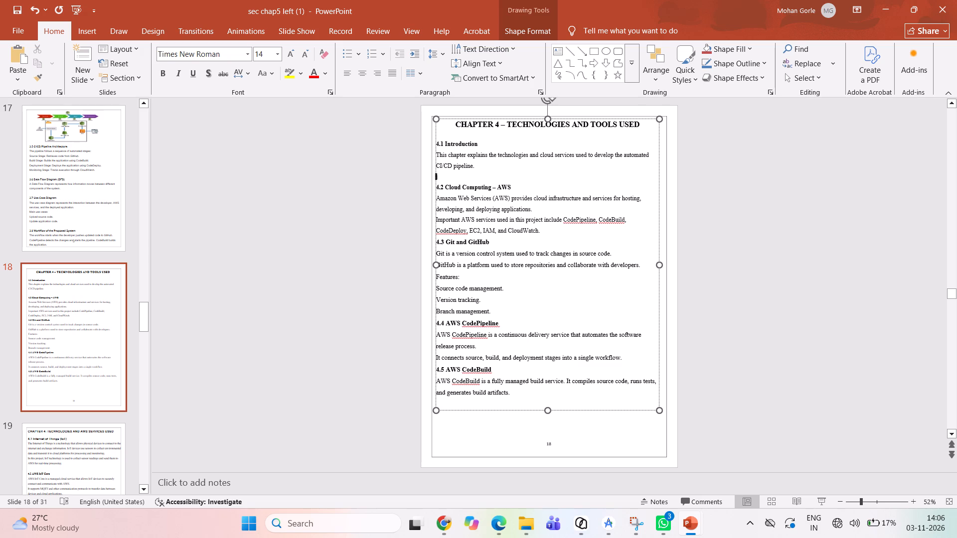
left_click(517, 236)
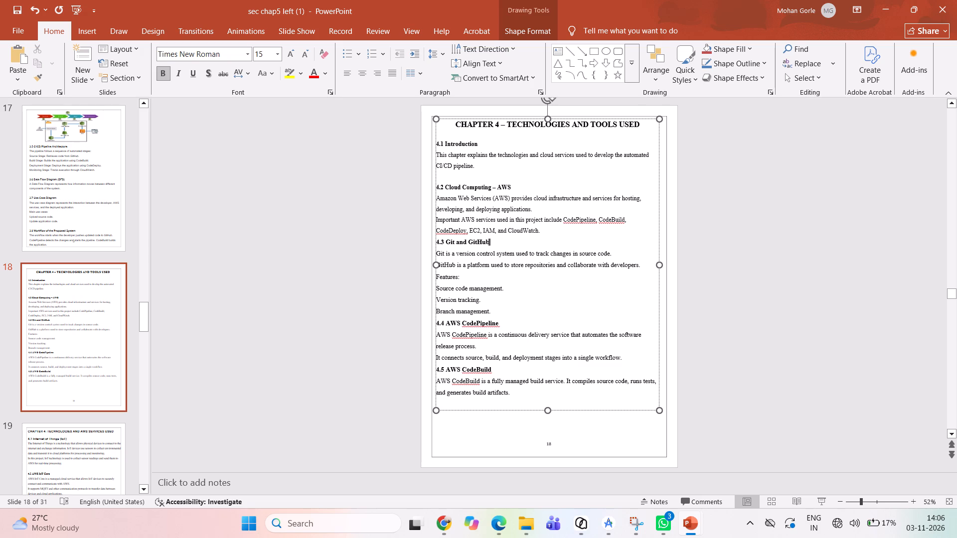
left_click(543, 229)
key("Return")
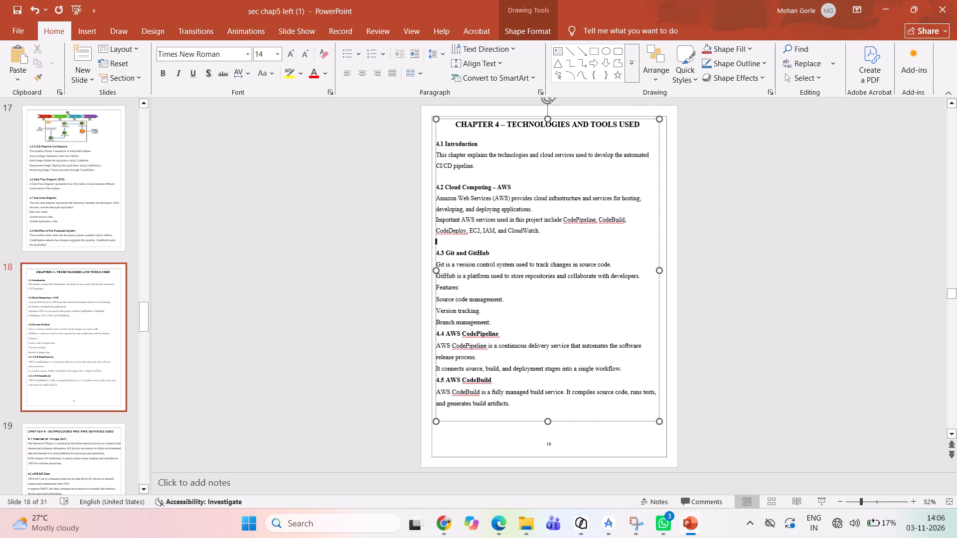
left_click(513, 317)
key("Return")
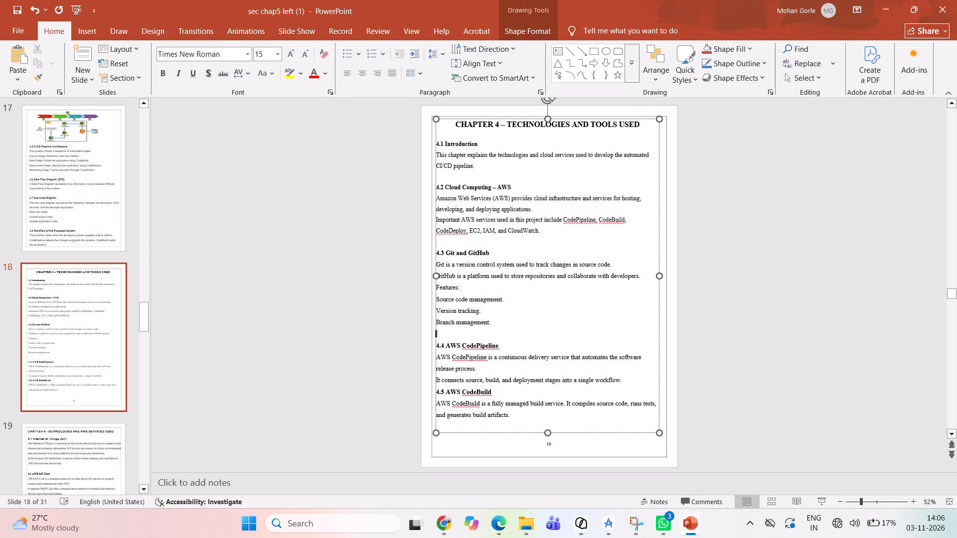
left_click(626, 381)
key("Return")
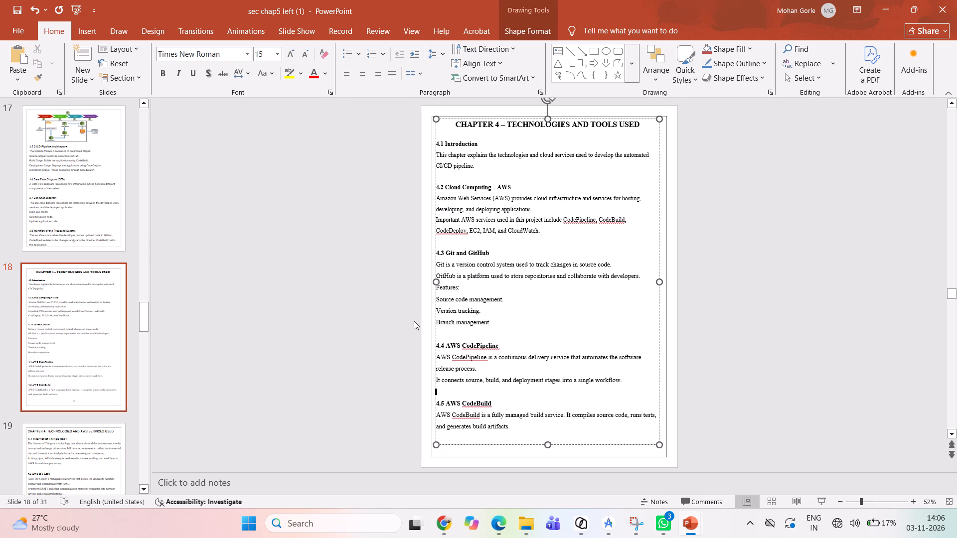
left_click(411, 320)
Replace slide 19's old IoT Core, Kinesis and Internet of Things text with the copied buildspec.yml sentence and sections 4.6 to 4.8.
left_click(55, 462)
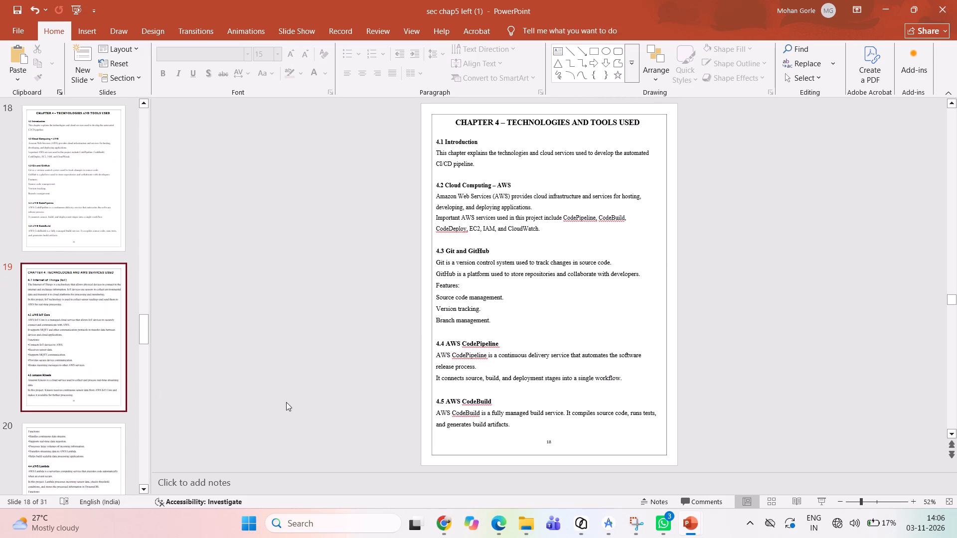
left_click_drag(551, 424, 346, 0)
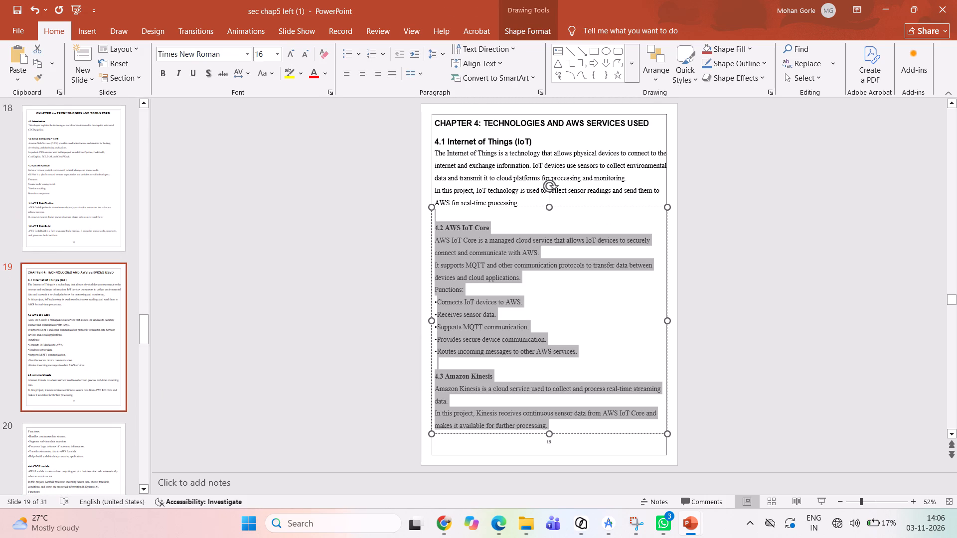
left_click_drag(346, 0, 347, 0)
key("BackSpace")
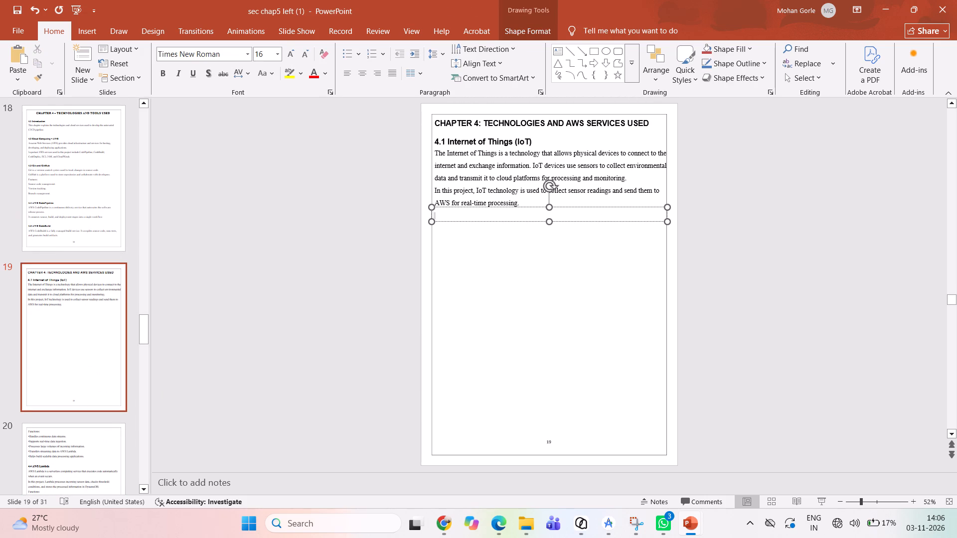
left_click_drag(531, 196, 403, 110)
key("ctrl+v")
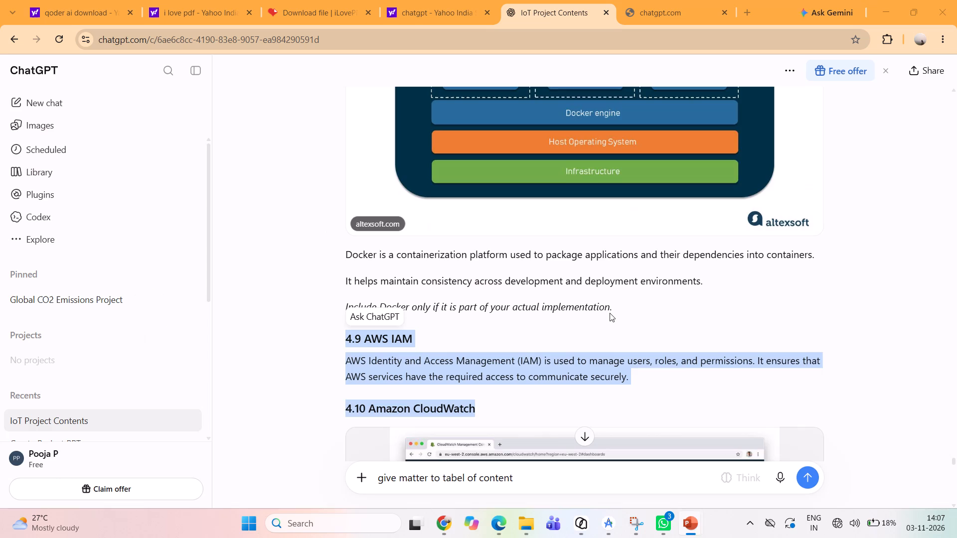
scroll(610, 313, "down", 6)
left_click_drag(607, 417, 350, 361)
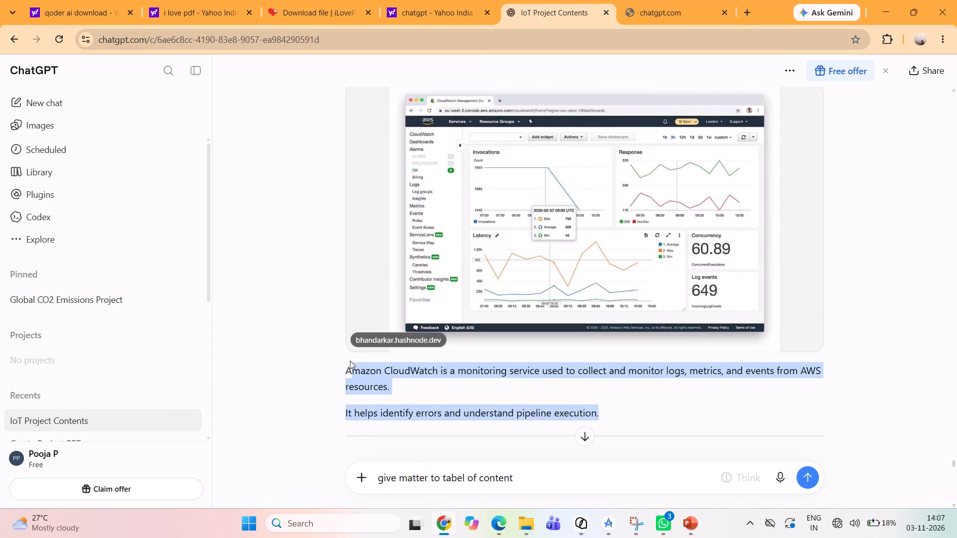
left_click_drag(350, 361, 314, 373)
scroll(314, 373, "down", 2)
key("alt+Tab")
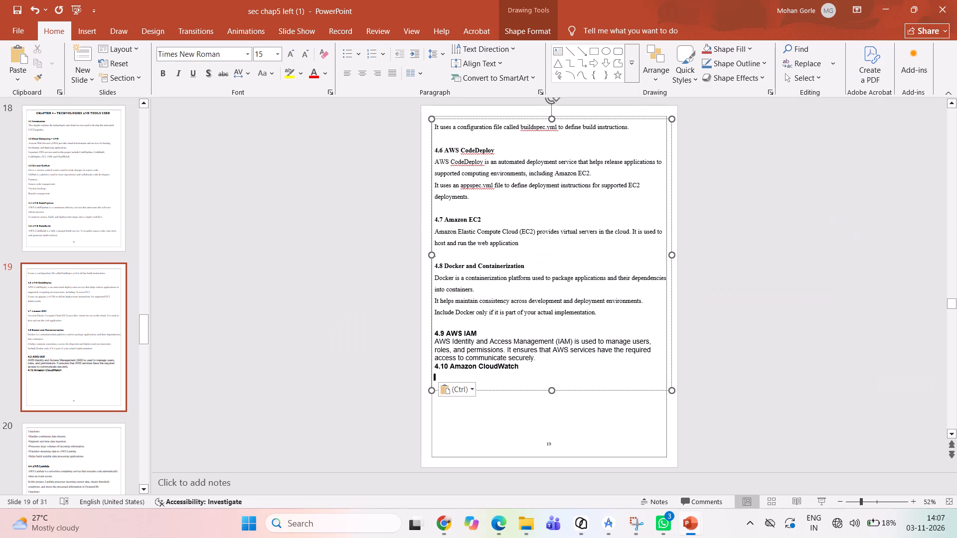
key("ctrl+v")
Format all the pasted 4.9 and 4.10 text on slide 19 in Times New Roman, size 15.
left_click_drag(540, 413, 476, 373)
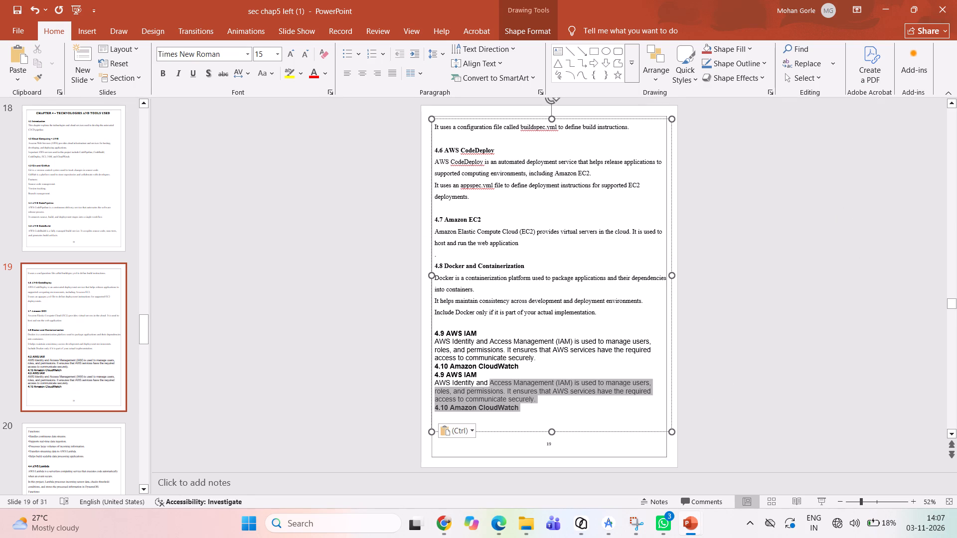
left_click_drag(476, 373, 432, 334)
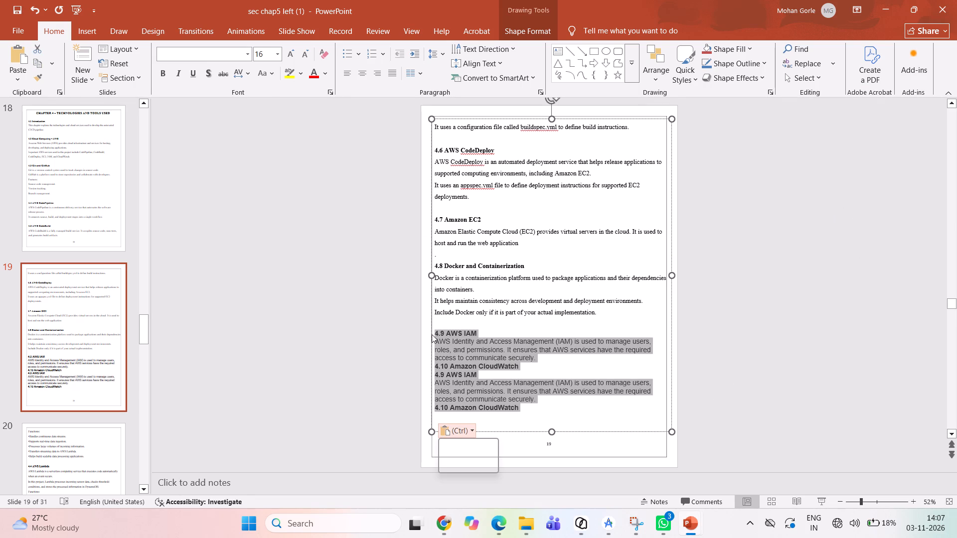
left_click(211, 56)
type("time")
key("Return")
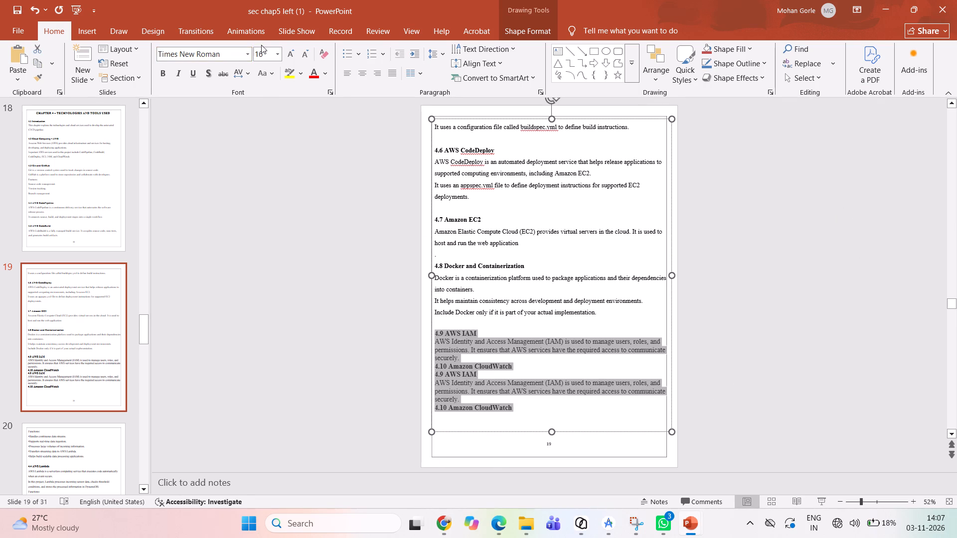
left_click(265, 50)
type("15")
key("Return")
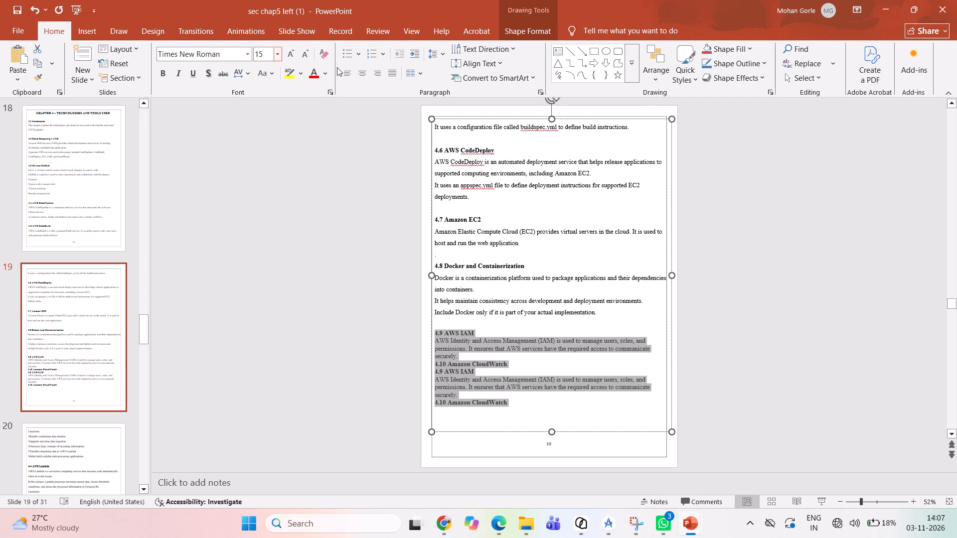
Set the line spacing of the pasted 4.9 and 4.10 text on slide 19 to 1.5.
left_click(436, 47)
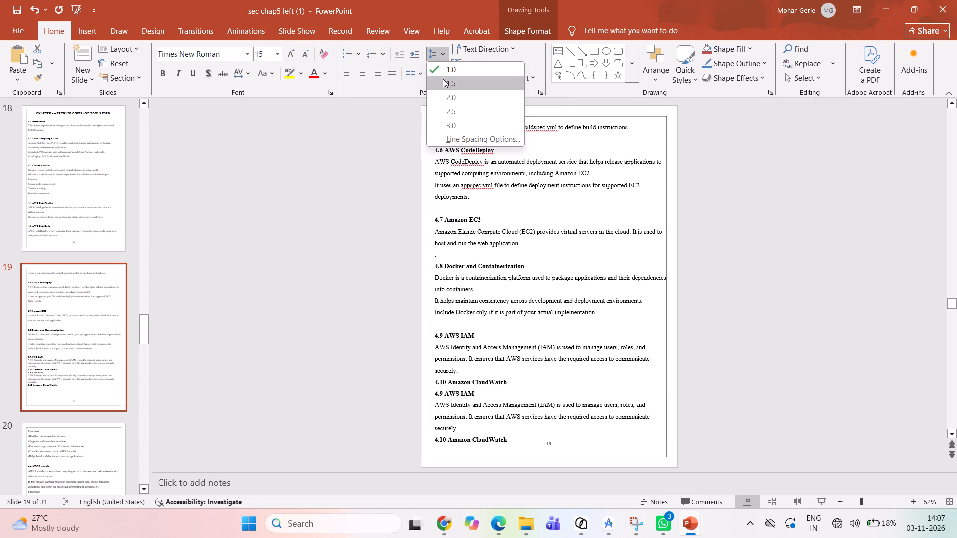
left_click(443, 79)
left_click(393, 227)
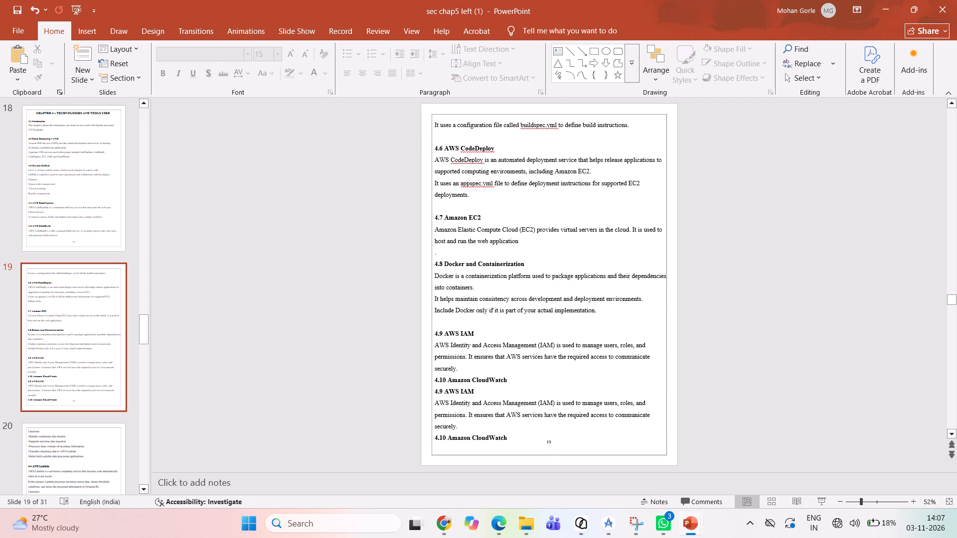
Replace the 4.10 Amazon CloudWatch heading between the two 4.9 AWS IAM sections on slide 19 with a blank line.
left_click_drag(523, 377, 466, 376)
key("BackSpace")
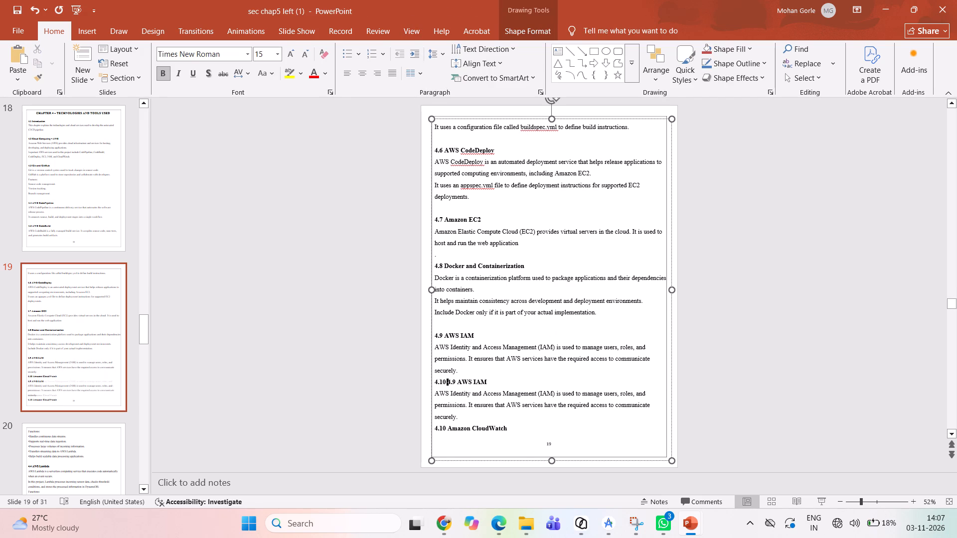
key("BackSpace")
key("BackSpace")
key("BackSpace")
key("BackSpace")
key("BackSpace")
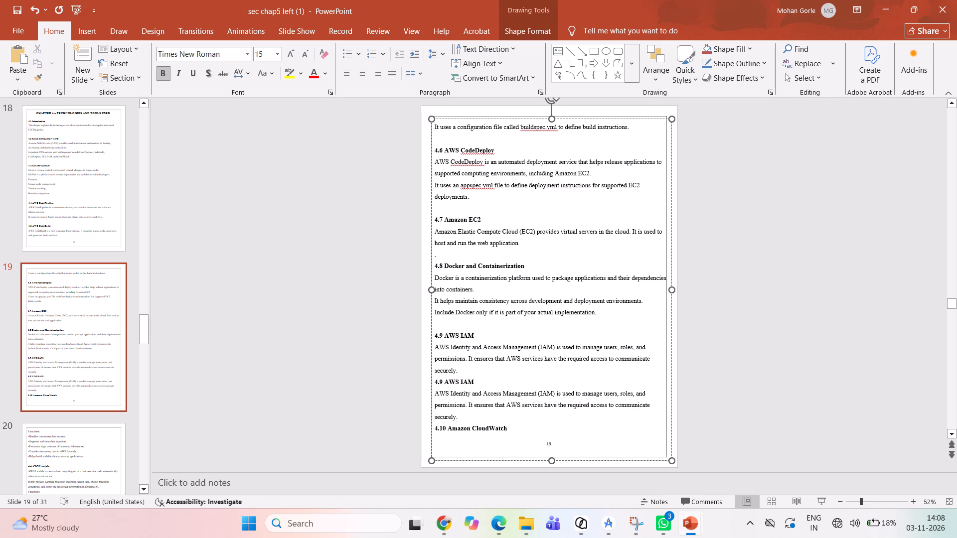
left_click(493, 364)
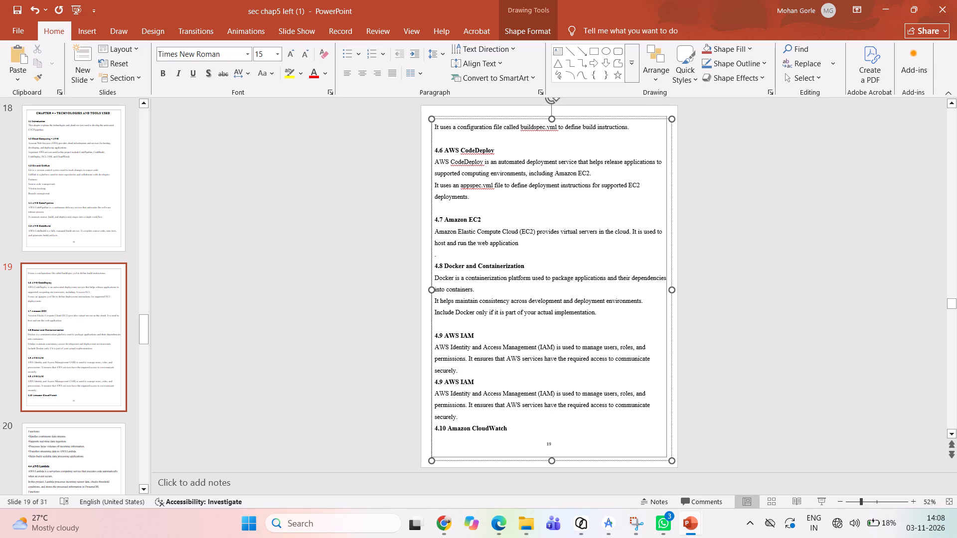
left_click(481, 371)
key("Return")
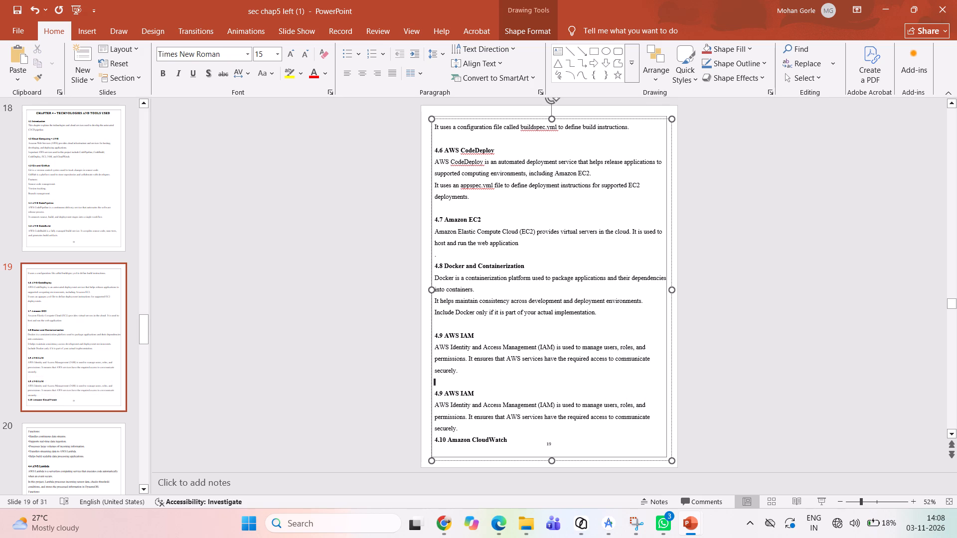
Delete the remaining 4.10 Amazon CloudWatch heading at the end of slide 19's body text.
left_click_drag(516, 439, 426, 444)
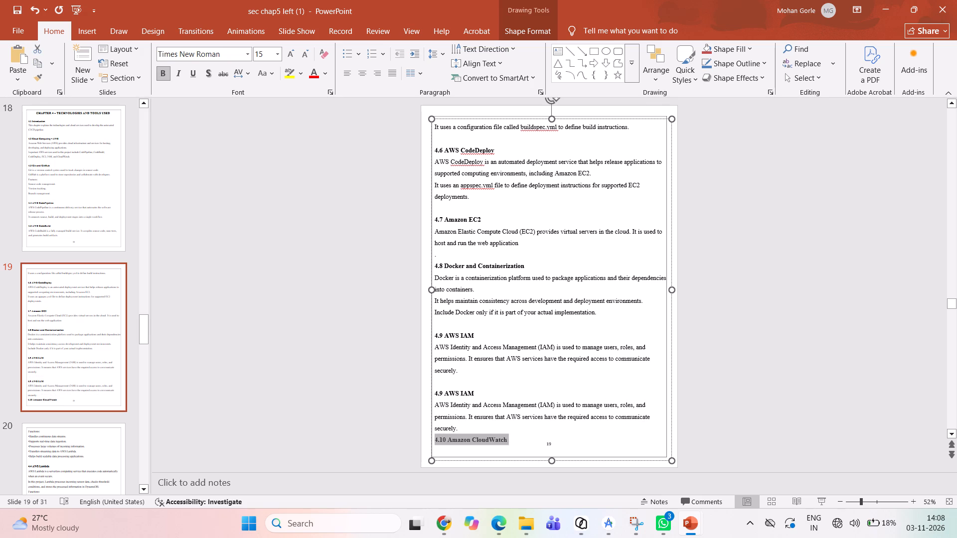
left_click_drag(426, 444, 426, 444)
key("BackSpace")
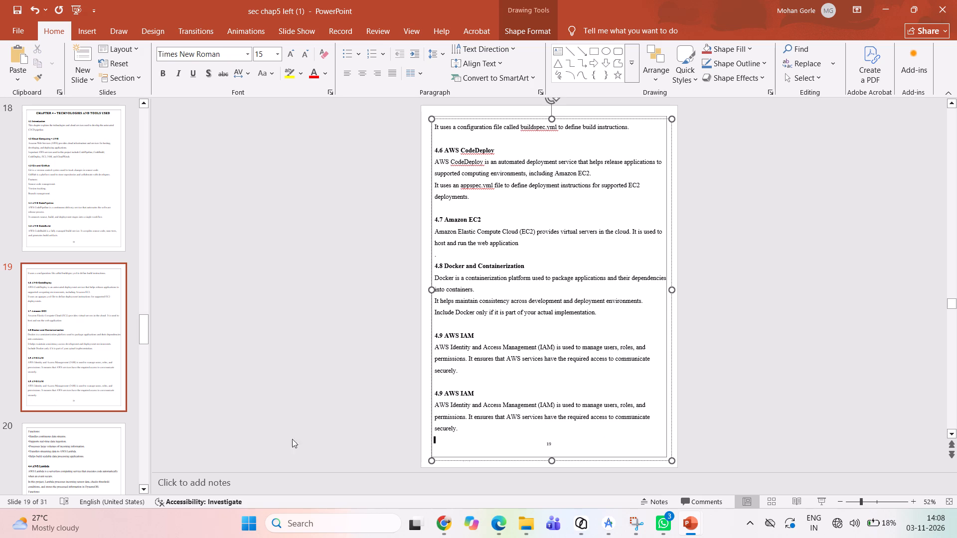
left_click(284, 360)
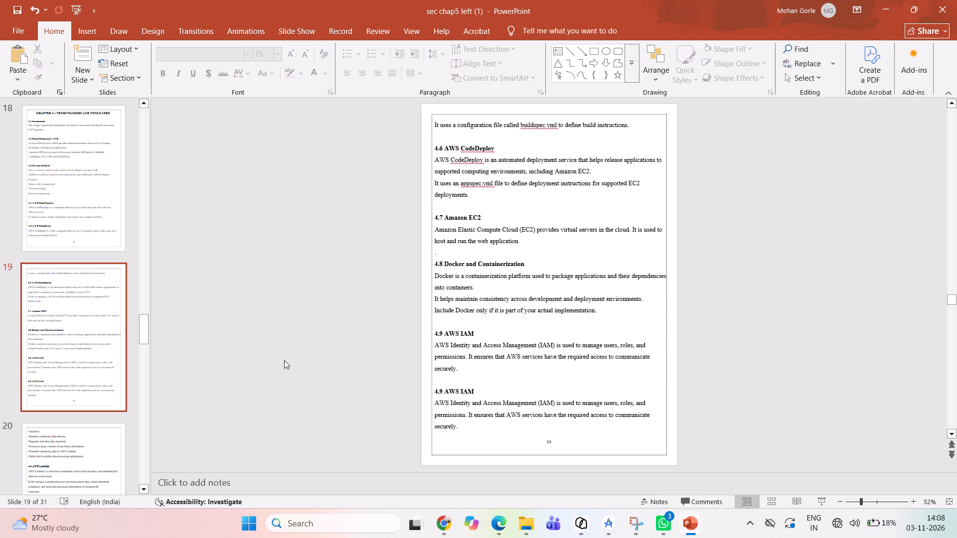
Go to slide 20 and compare its text with the Amazon CloudWatch description in ChatGPT.
key("Down")
key("alt+Tab")
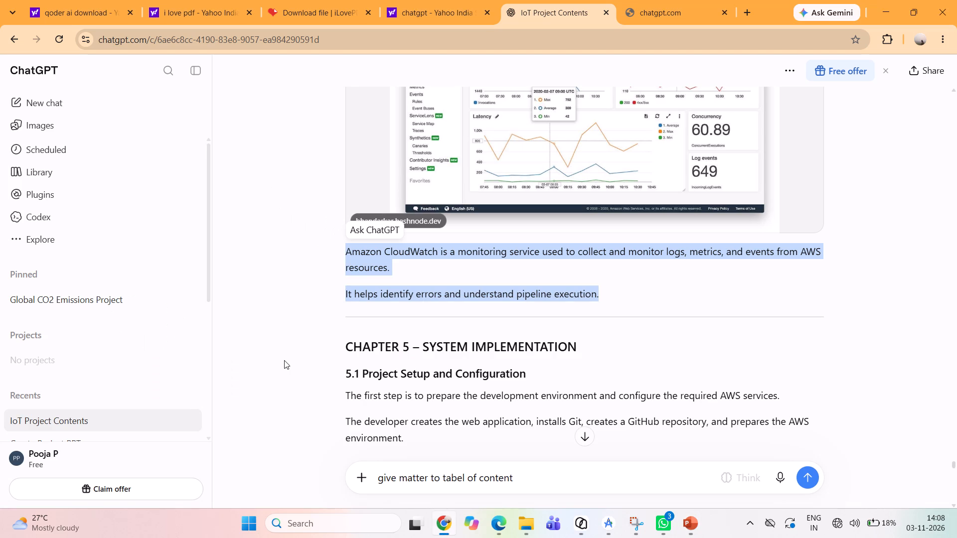
key("alt+Tab")
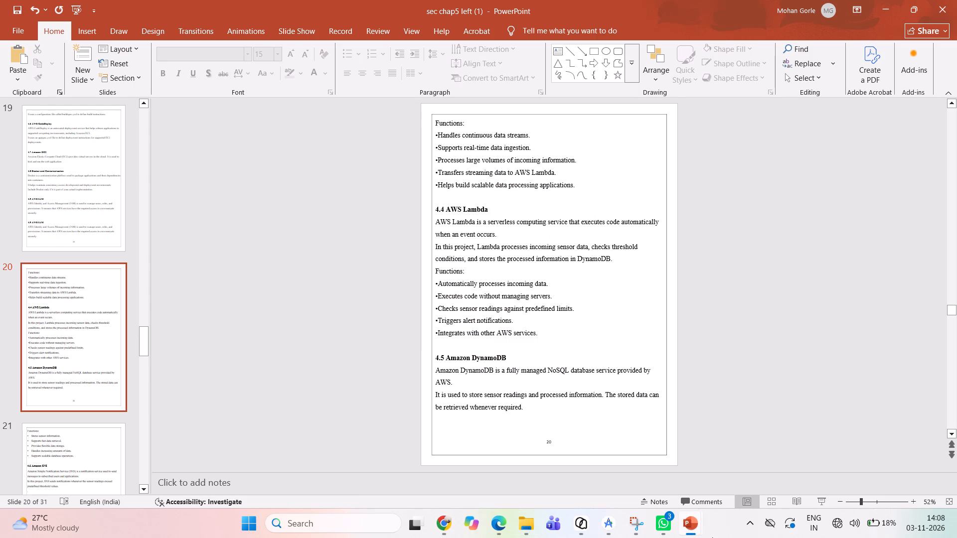
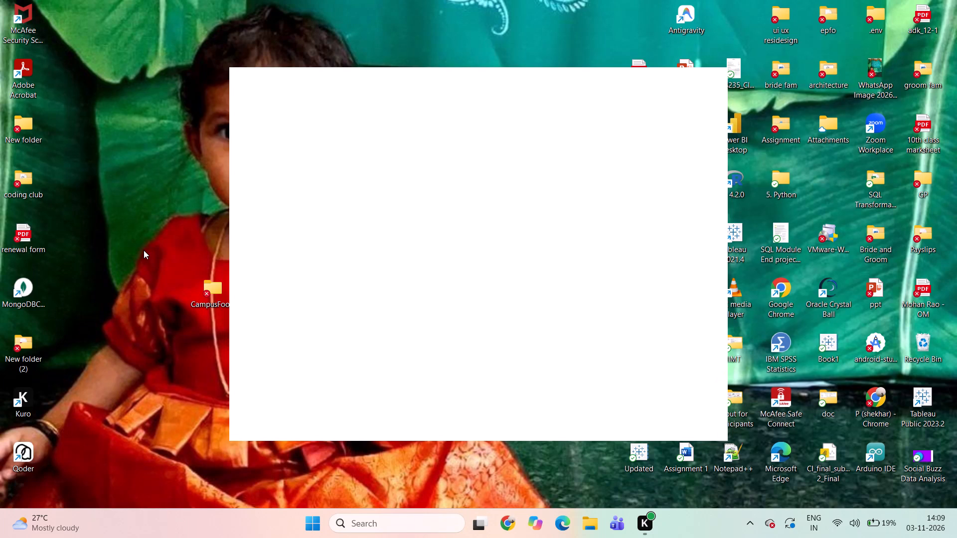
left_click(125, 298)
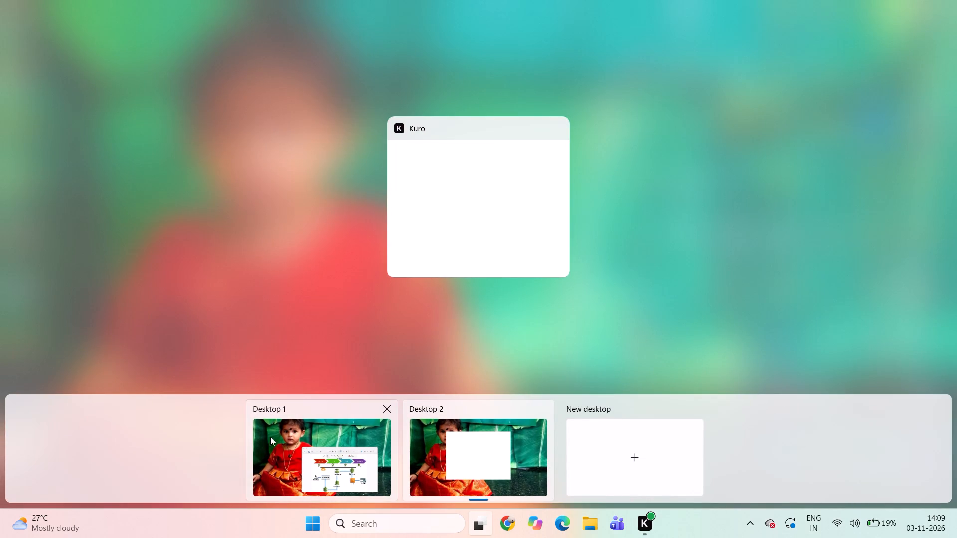
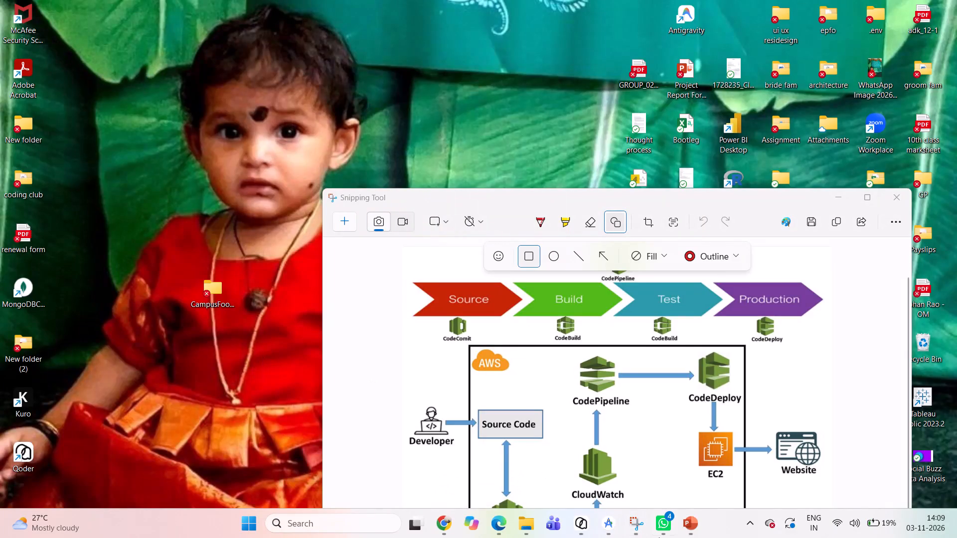
Minimize the Snipping Tool window containing the AWS pipeline diagram.
left_click(833, 192)
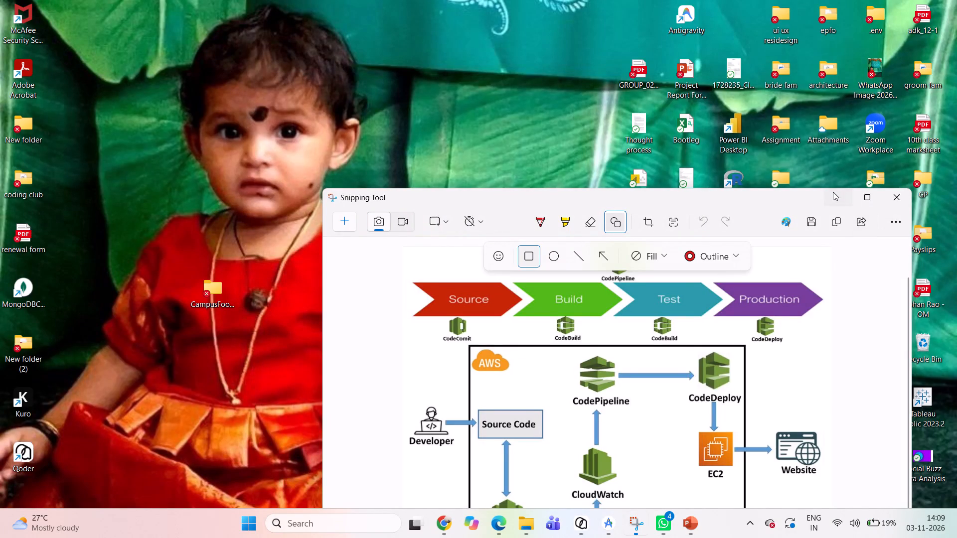
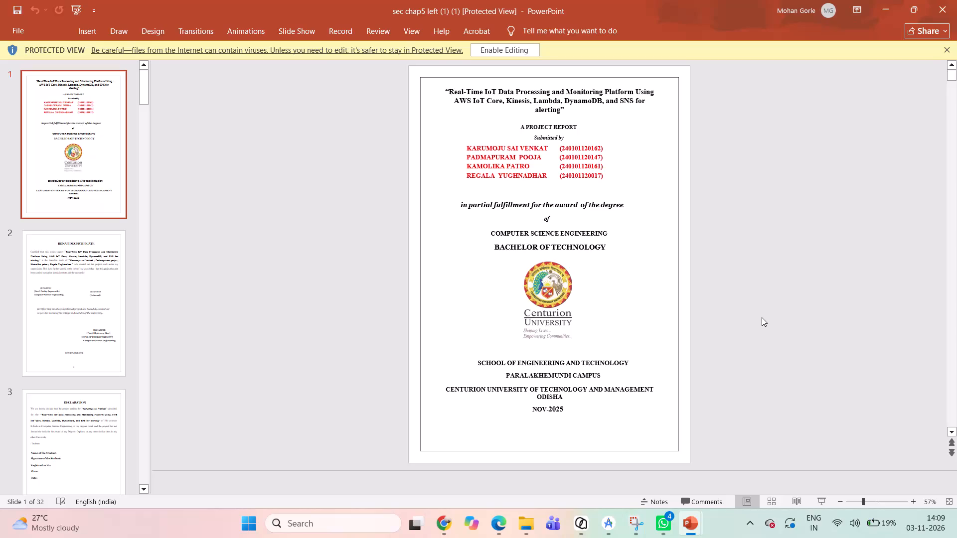
Enable editing for the protected "sec chap5 left (1) (1)" presentation.
left_click(527, 48)
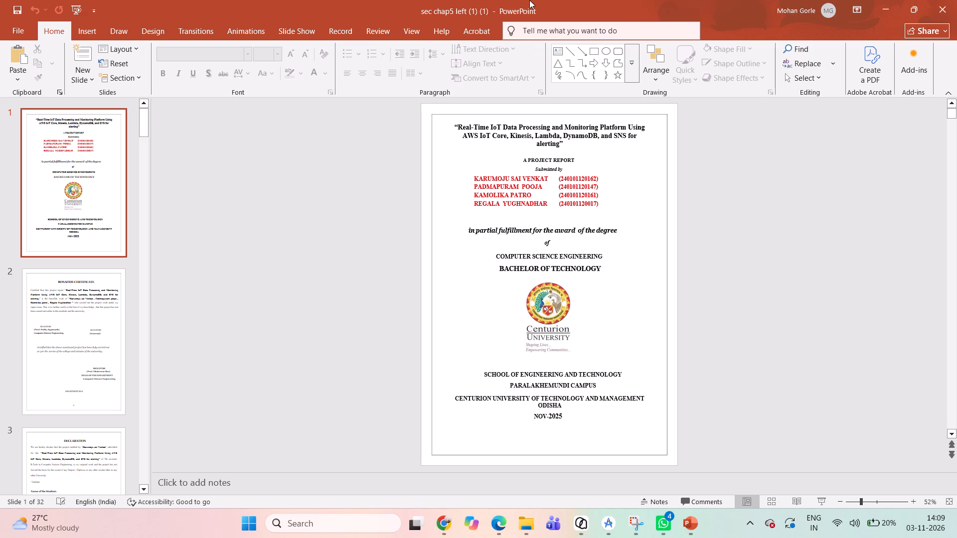
Review the front-matter slides from the title page to the Acknowledgement, including the formatting of the Acknowledgement heading and body text.
key("Down")
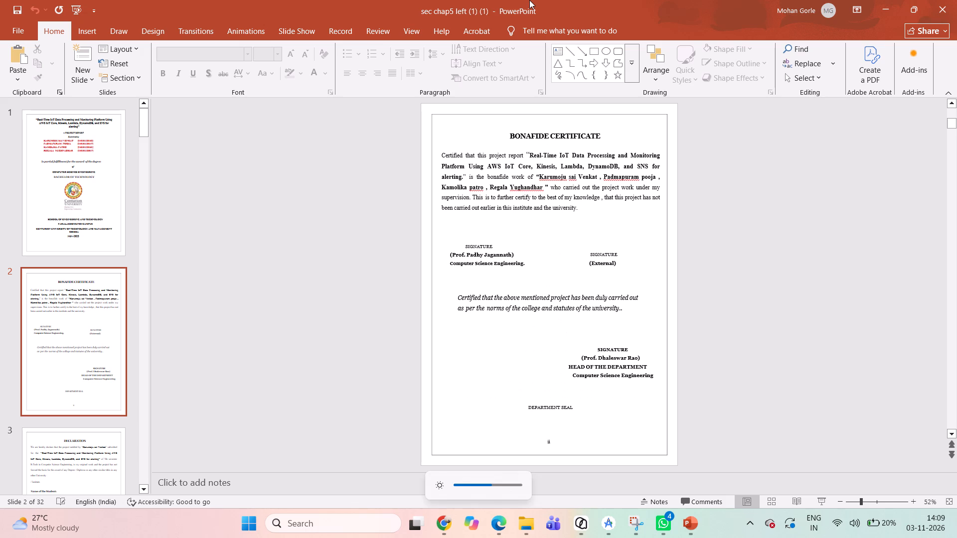
key("Down")
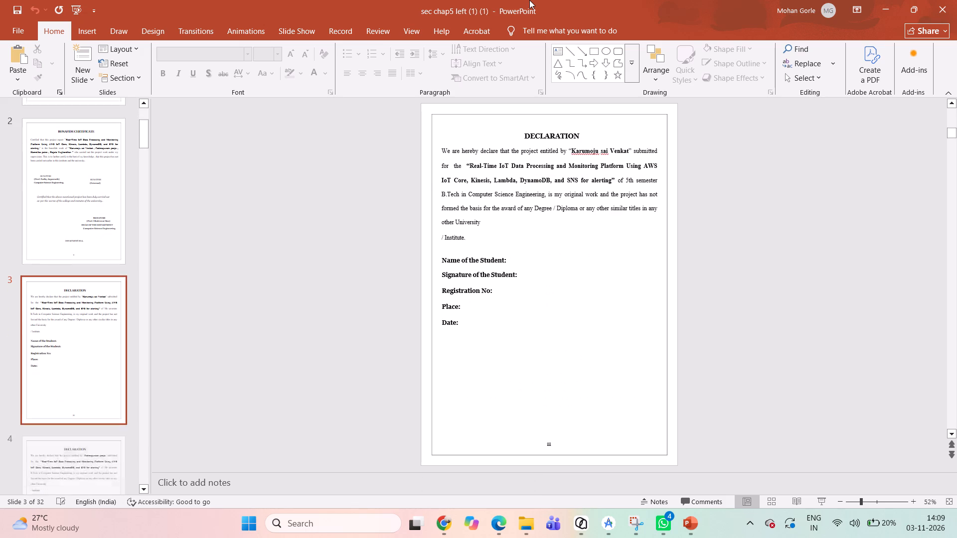
key("Down")
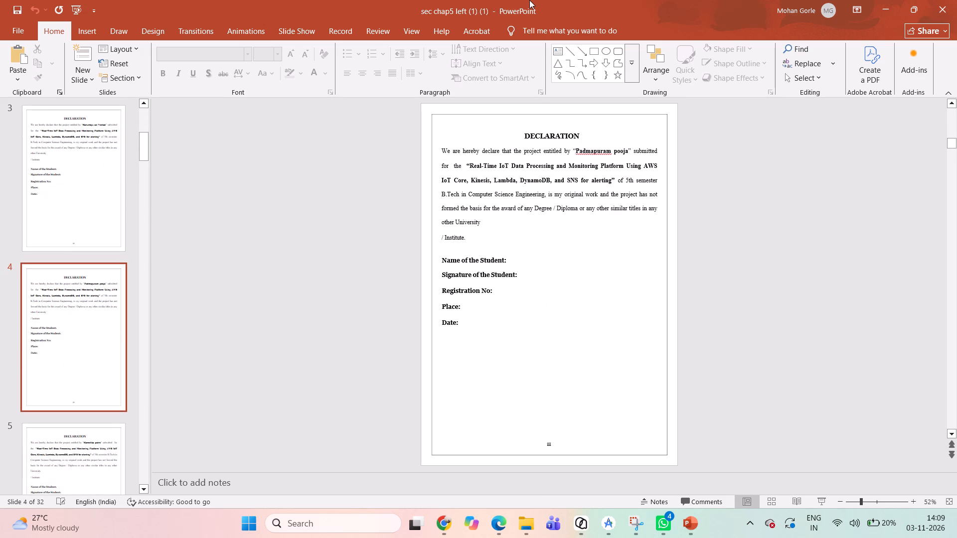
key("Down")
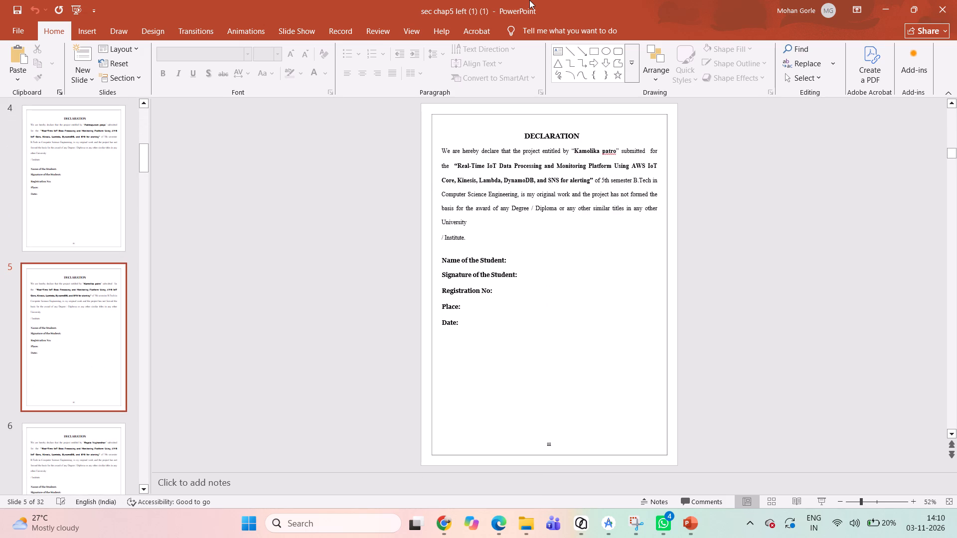
key("Down")
key("Down")
key("Up")
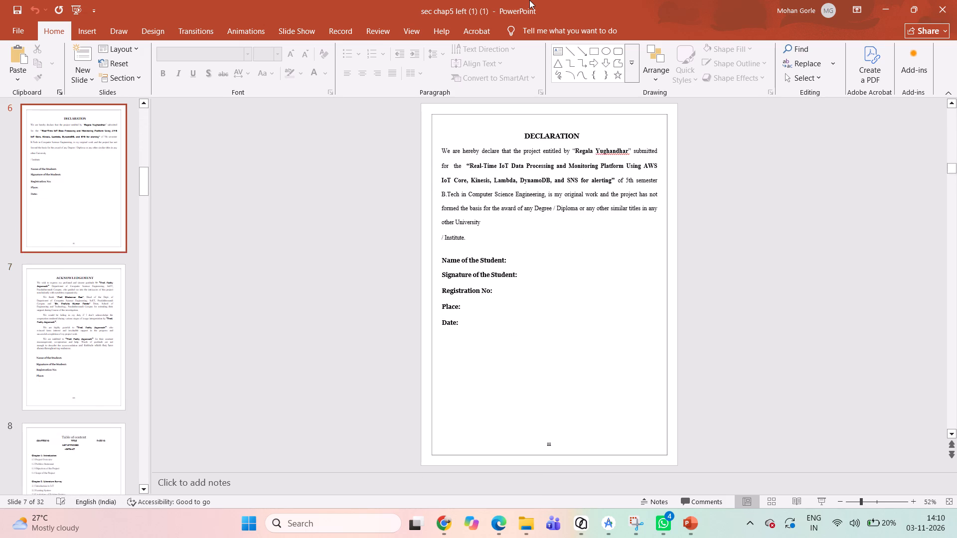
key("Up")
key("Up")
key("Up")
key("Up")
key("Up")
key("Up")
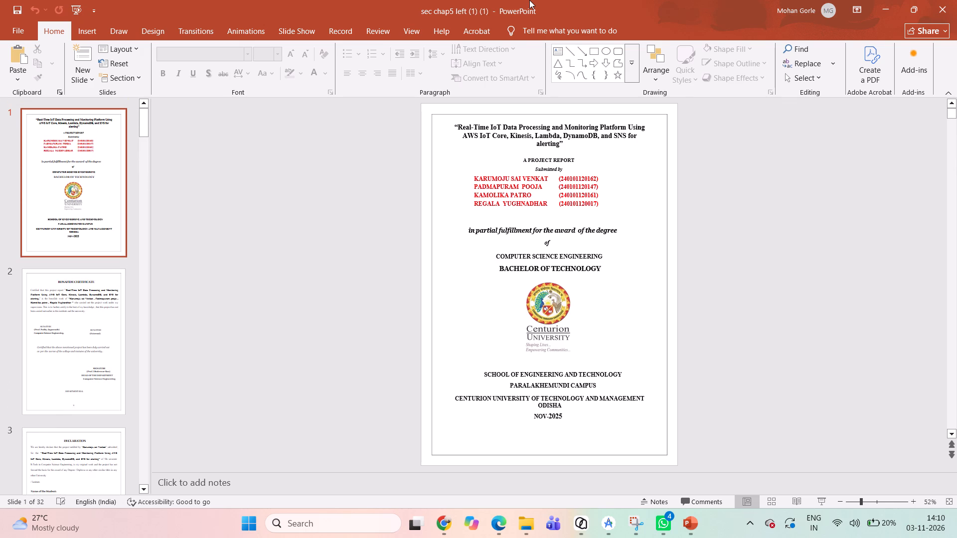
key("Down")
key("Up")
key("Down")
key("Down")
key("Down")
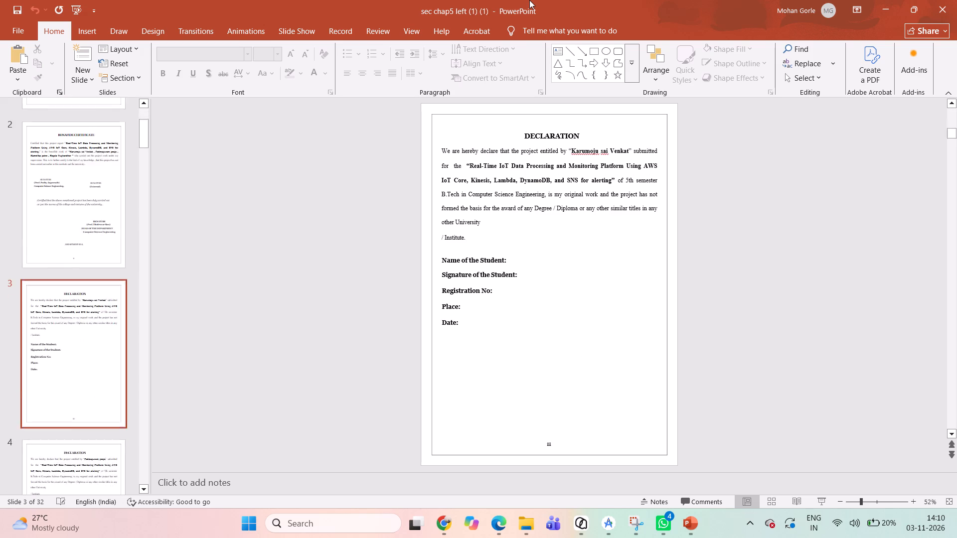
key("Down")
key("Down")
key("Down")
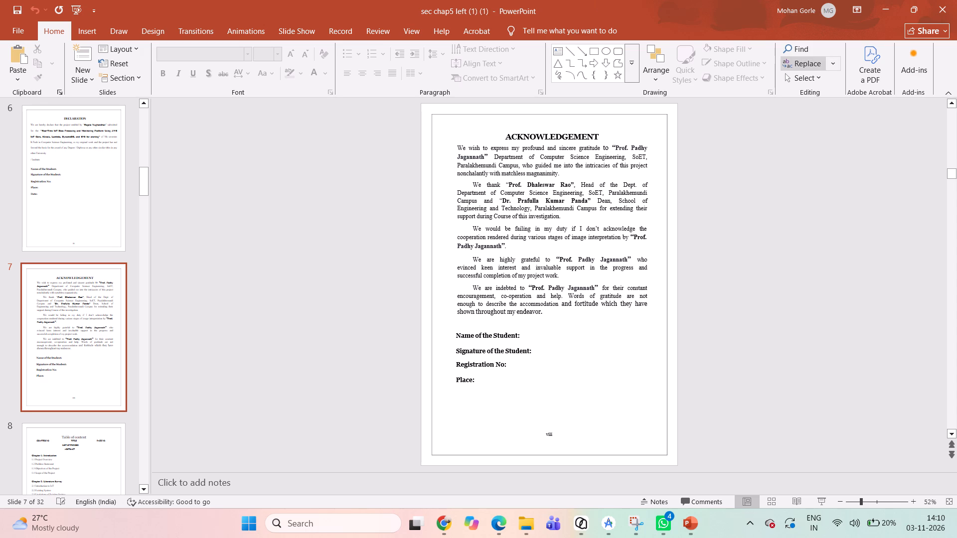
left_click_drag(458, 147, 538, 210)
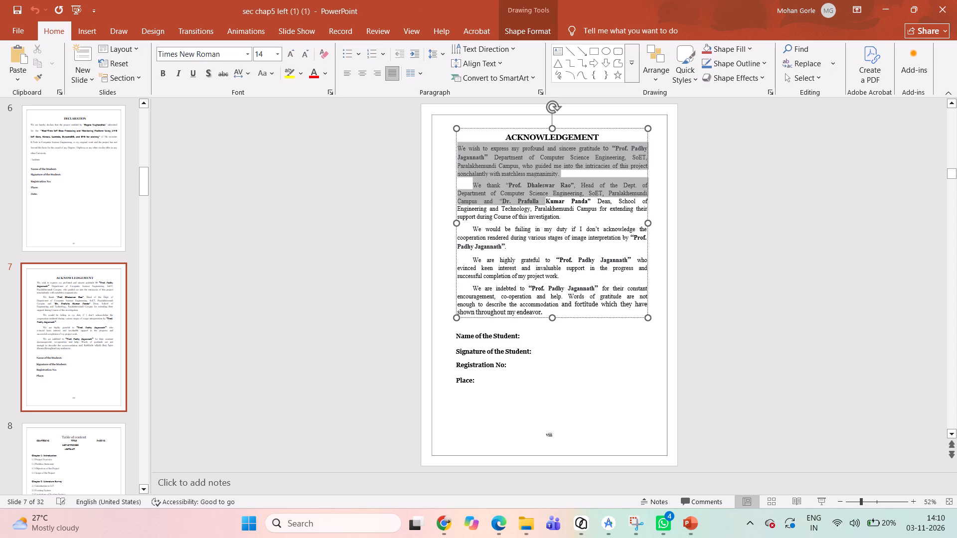
left_click_drag(538, 210, 386, 128)
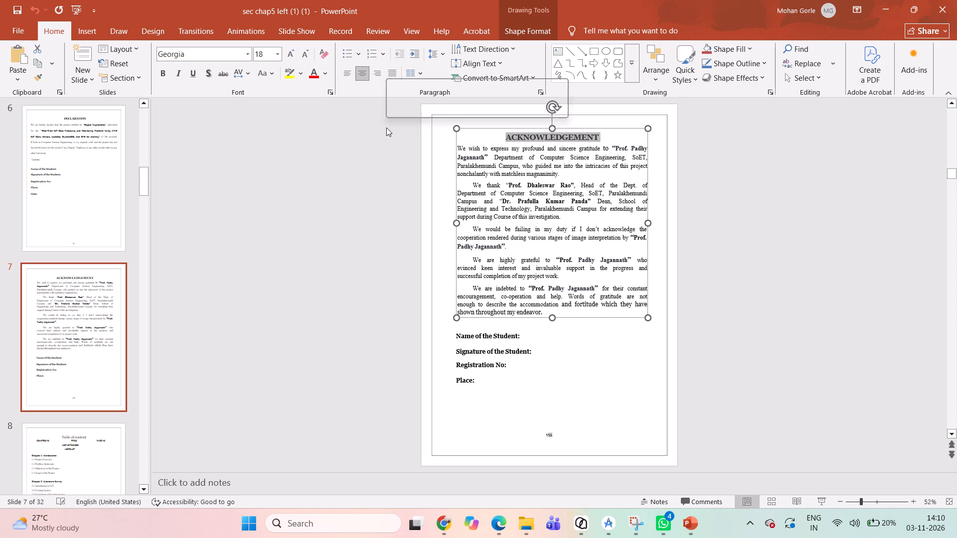
left_click(390, 145)
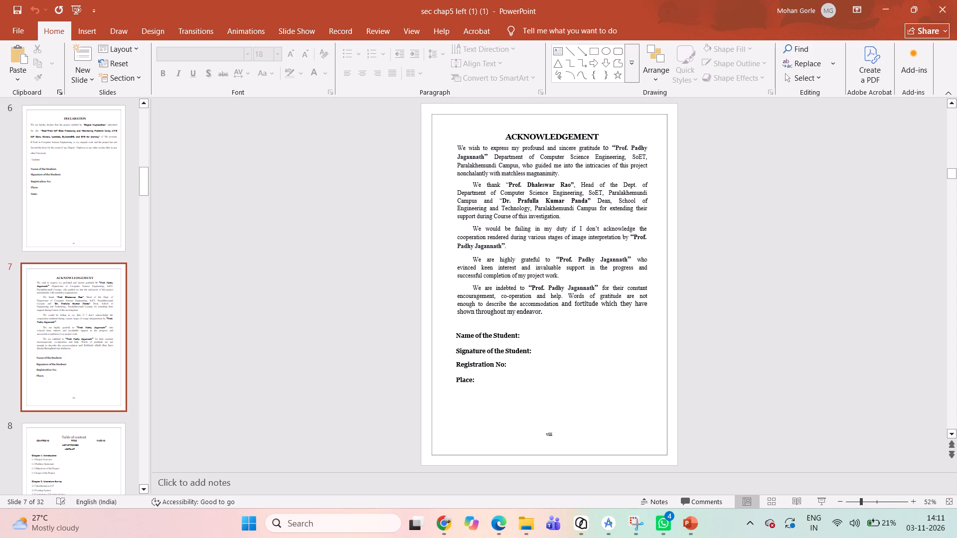
Look through the certificate, declaration, acknowledgement and table of contents slides again, examining their page numbers.
key("Down")
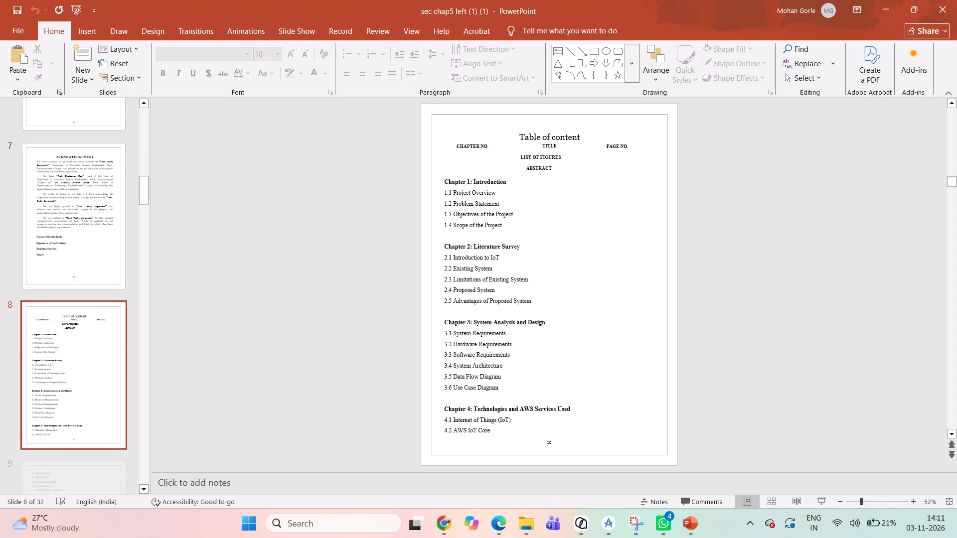
key("Up")
key("Up")
key("Up")
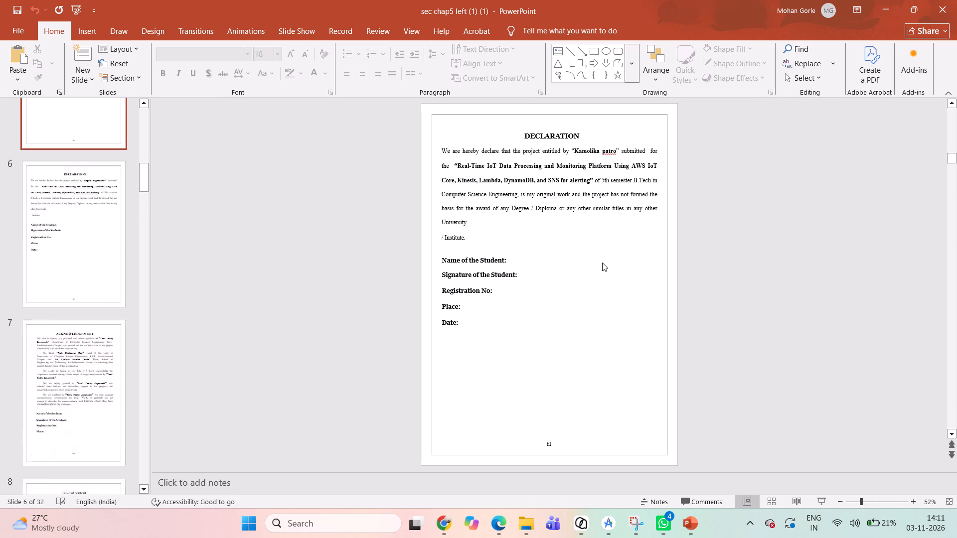
key("Down")
key("Up")
key("Up")
key("Up")
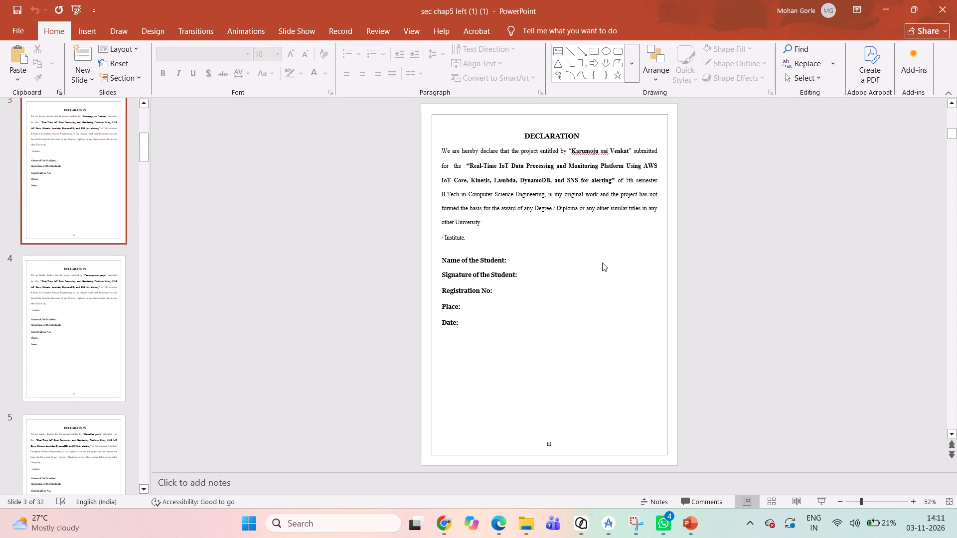
key("Up")
key("Up")
key("Down")
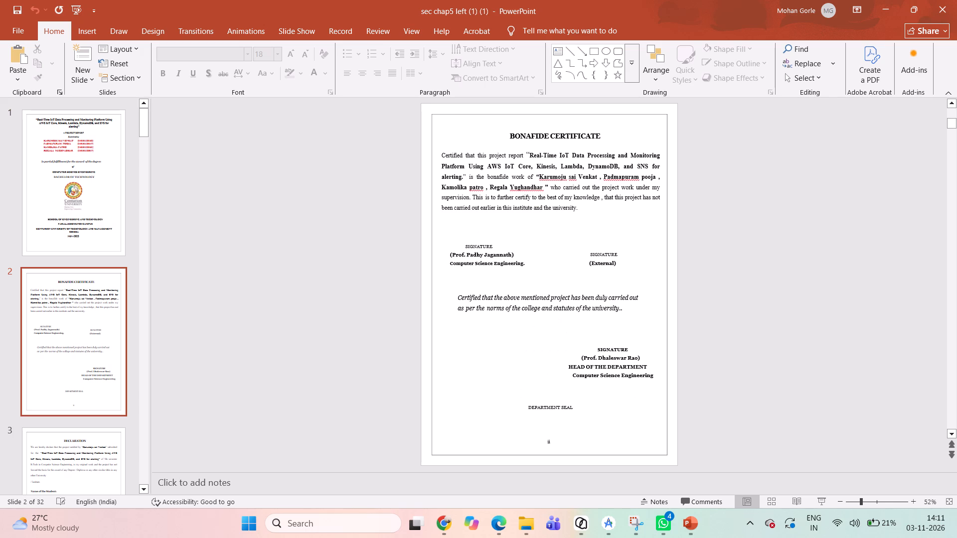
key("Down")
key("Down")
key("Down")
key("Down")
key("Down")
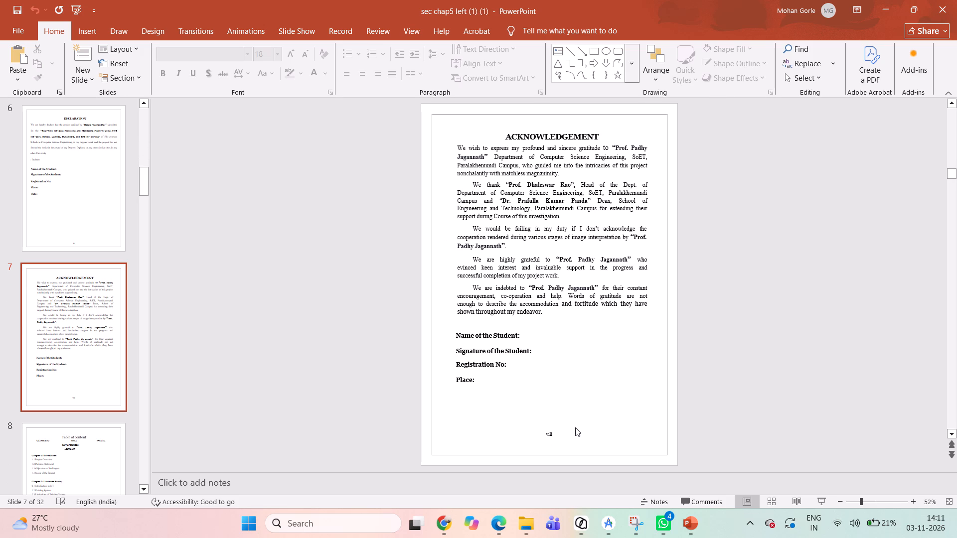
key("Up")
key("Up")
key("Up")
key("Up")
key("Up")
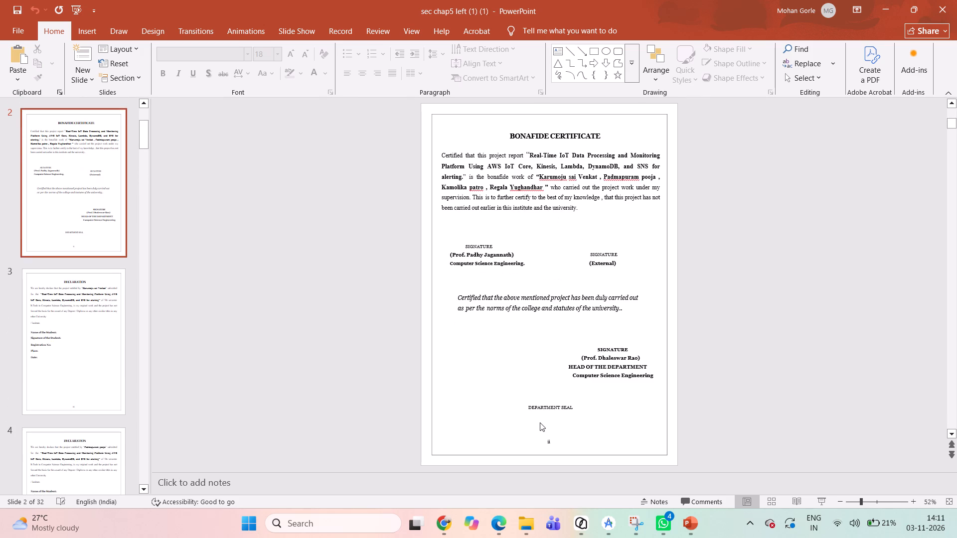
key("Up")
Delete the page number at the foot of the Bonafide Certificate on slide 2.
key("Down")
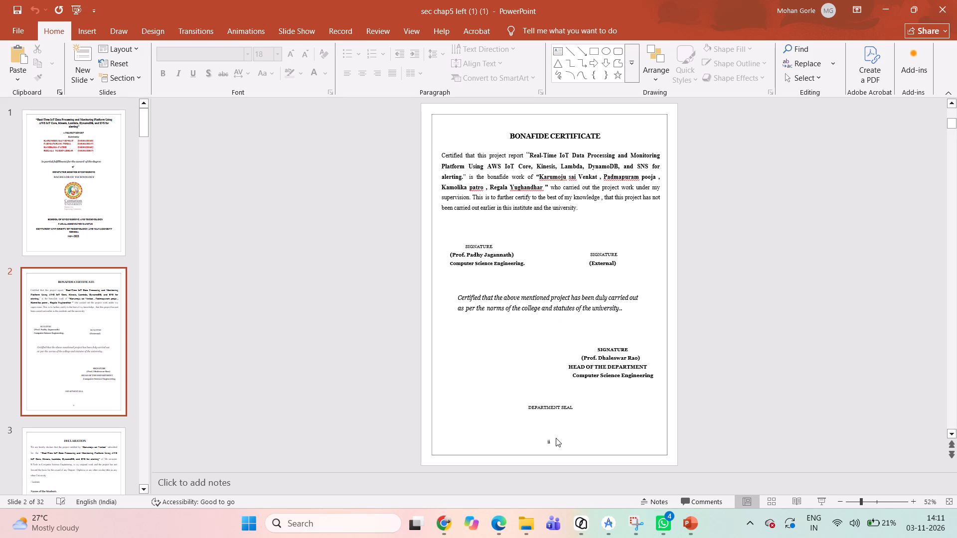
left_click(549, 444)
left_click(549, 444)
key("BackSpace")
key("BackSpace")
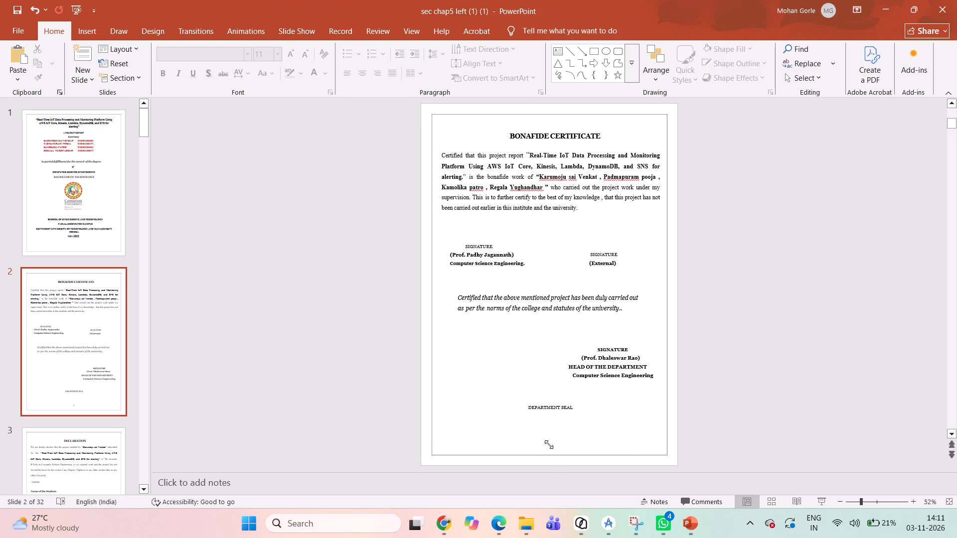
Try to erase the page number's characters in the small text box at the foot of the declaration on slide 3.
key("Down")
left_click(549, 444)
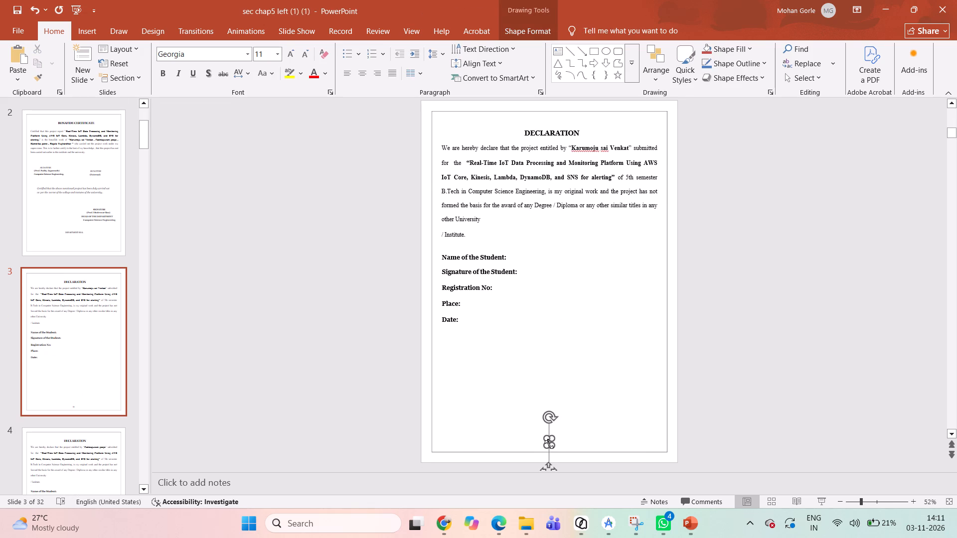
key("BackSpace")
key("BackSpace")
key("BackSpace")
key("BackSpace")
key("BackSpace")
key("Down")
key("backslash")
key("BackSpace")
key("BackSpace")
key("BackSpace")
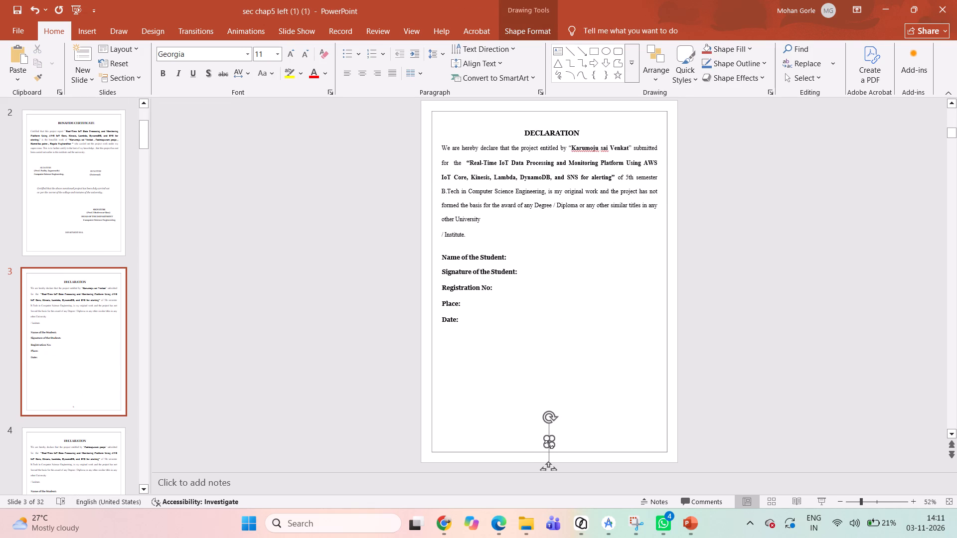
key("BackSpace")
left_click(544, 443)
left_click(539, 442)
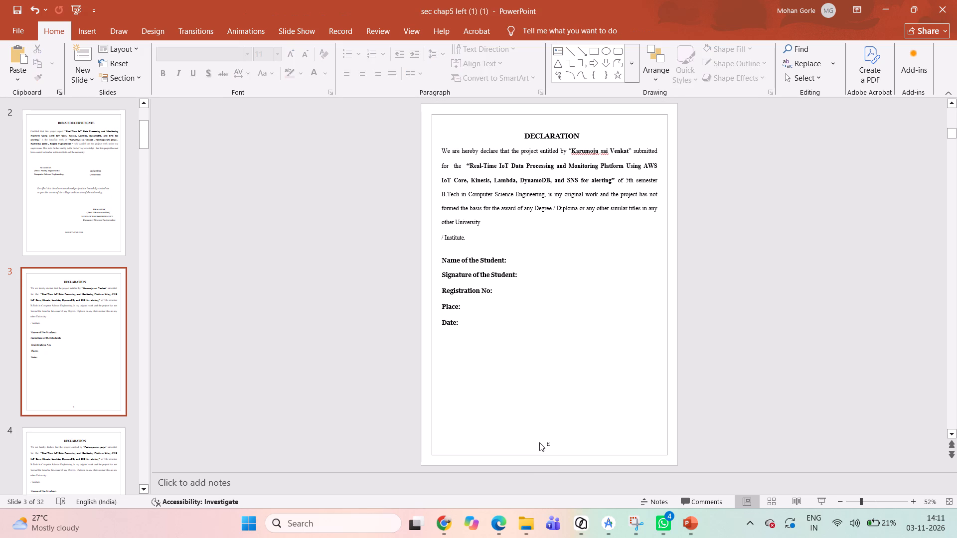
left_click(547, 443)
key("Right")
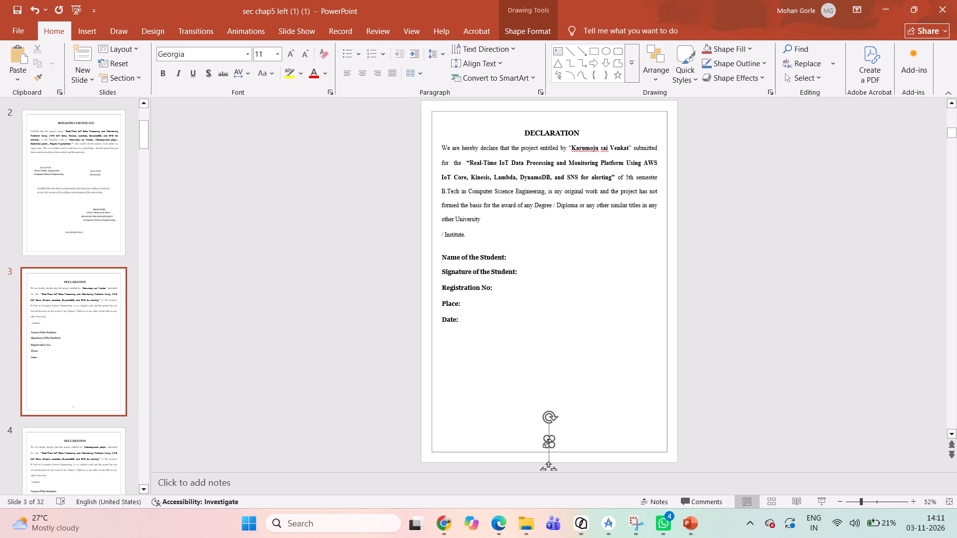
key("BackSpace")
key("BackSpace")
key("BackSpace")
key("BackSpace")
Enlarge slide 3's page-number text box and move it completely off the page, into the empty area beside the slide.
left_click_drag(551, 440, 607, 388)
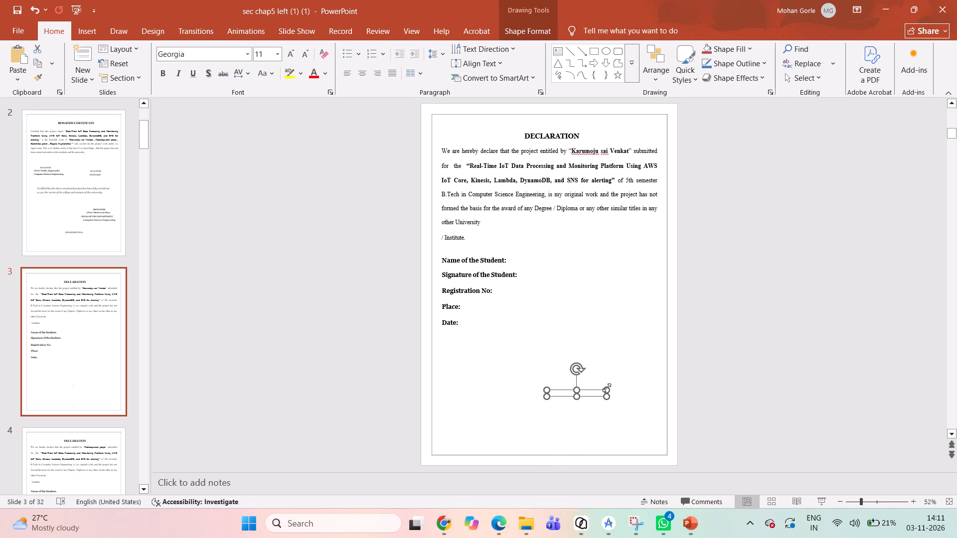
left_click(394, 363)
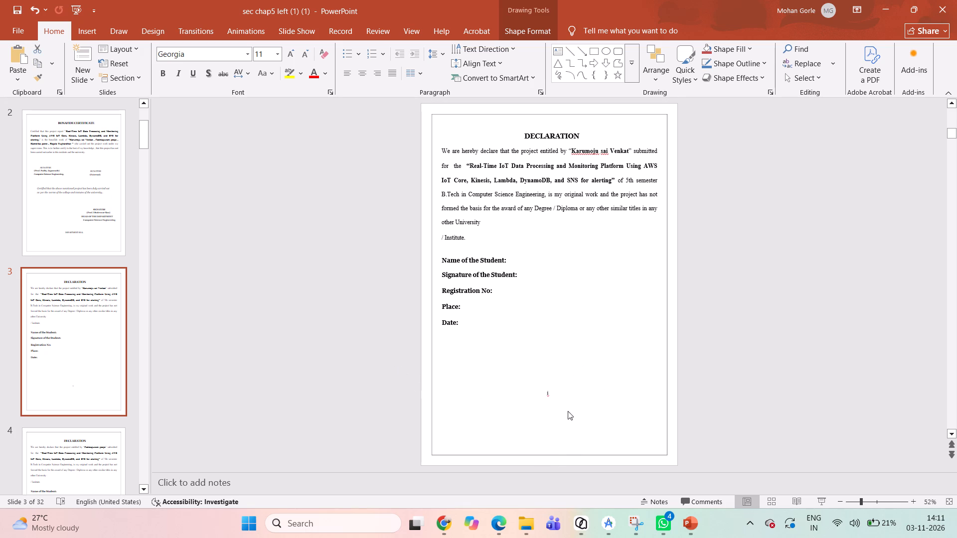
right_click_drag(548, 399, 845, 397)
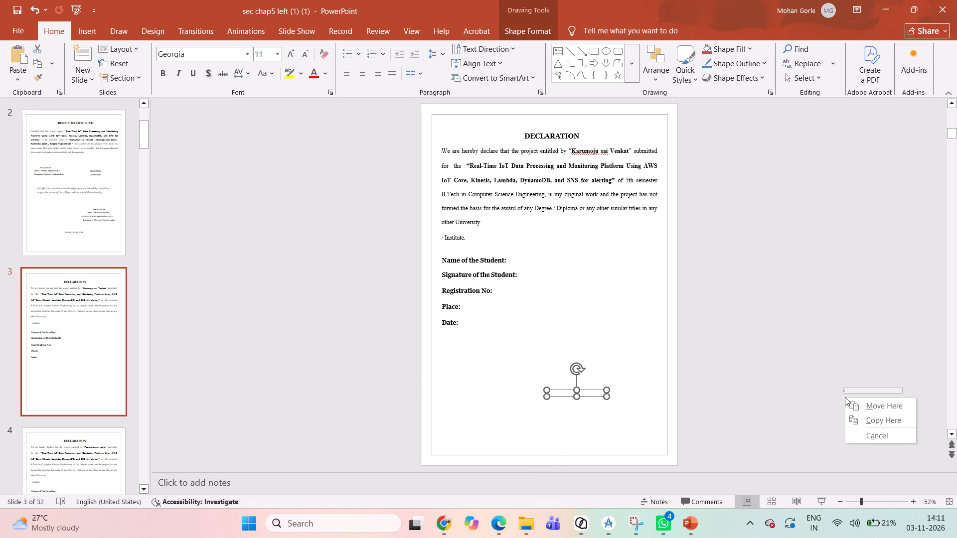
left_click(886, 409)
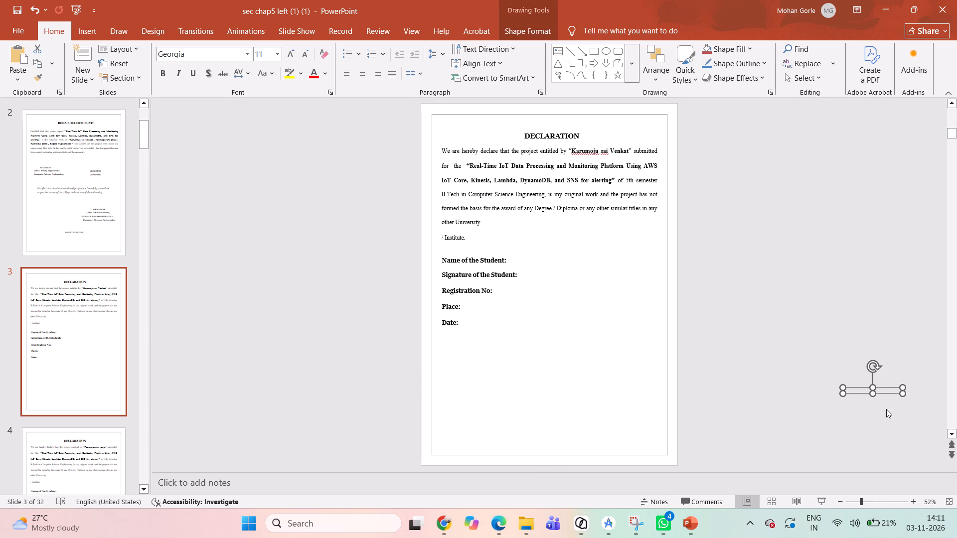
key("Down")
left_click(752, 388)
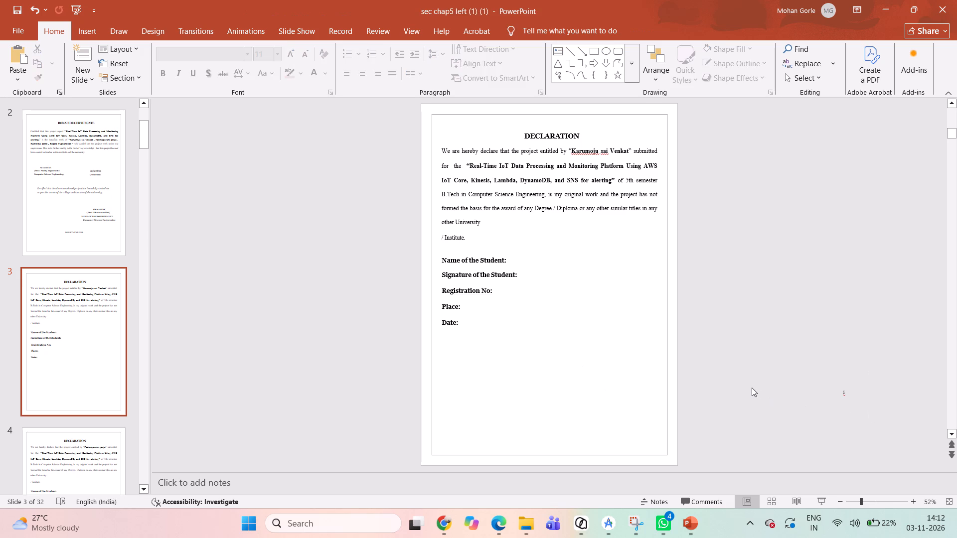
Delete the page number at the foot of the declarations on slides 4 and 5.
key("Down")
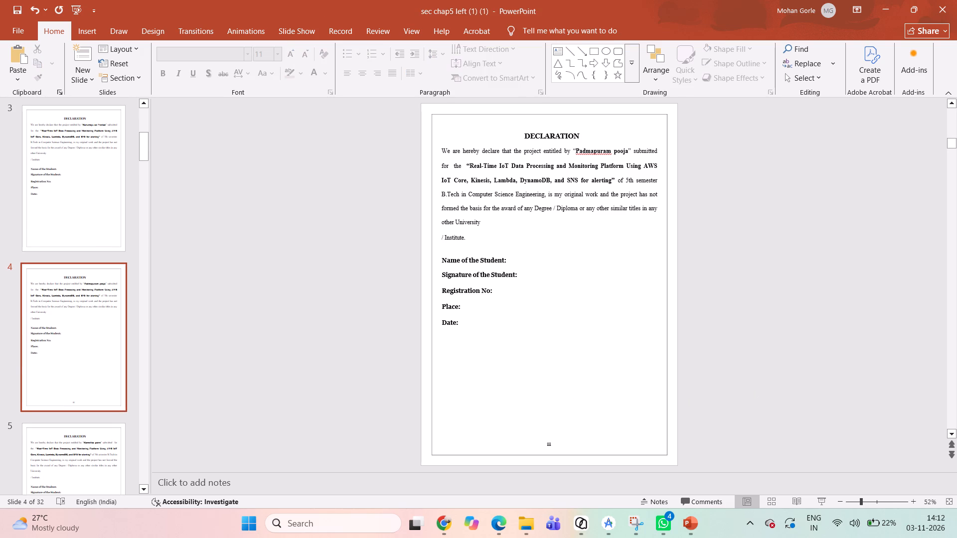
left_click(551, 443)
key("BackSpace")
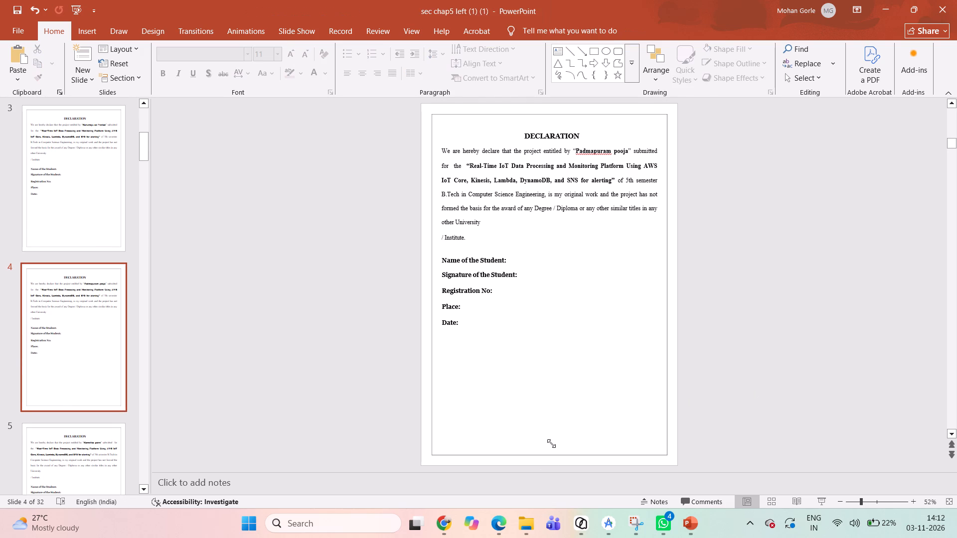
key("Down")
left_click(551, 443)
key("BackSpace")
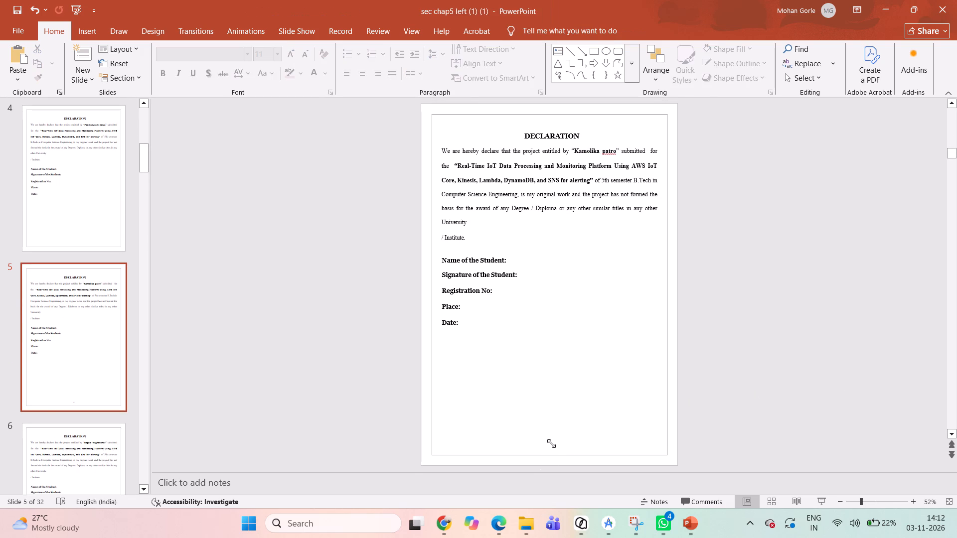
Delete the page number at the foot of the declaration on slide 6 and of the acknowledgement on slide 7.
key("Down")
left_click(551, 443)
key("BackSpace")
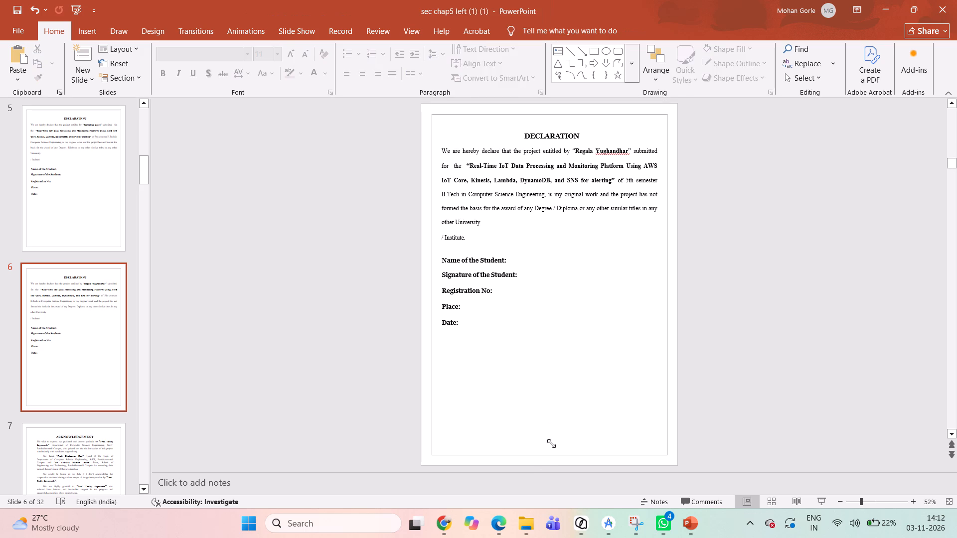
key("Down")
left_click(551, 443)
left_click(551, 441)
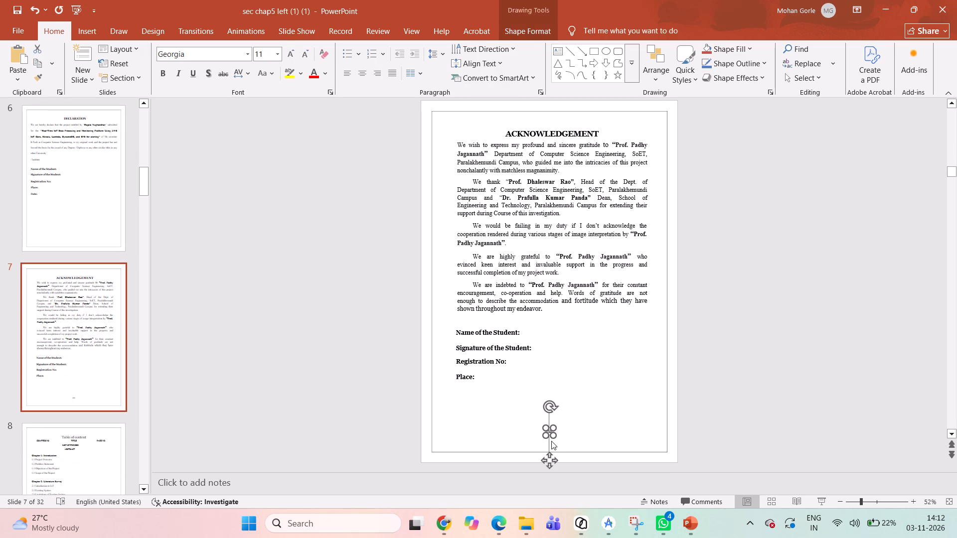
key("BackSpace")
Move the chapter list on slide 8 partly off the page and delete the page number it was covering.
key("Down")
left_click(551, 441)
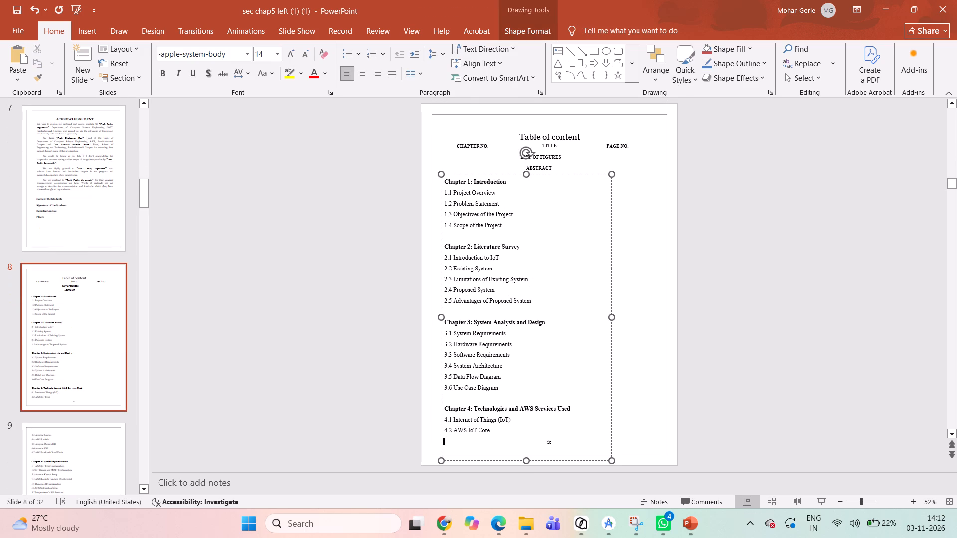
left_click(551, 441)
left_click(551, 441)
left_click(551, 441)
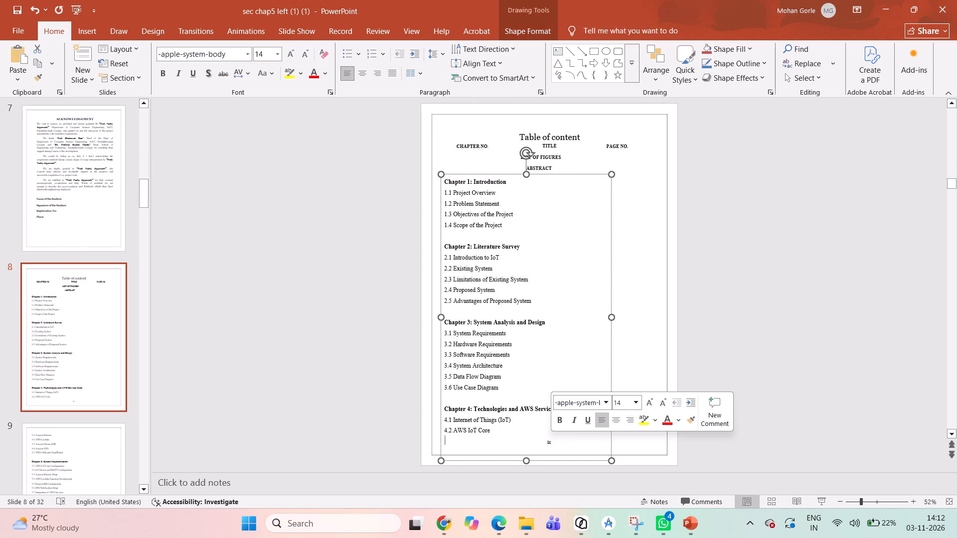
left_click(557, 440)
left_click(620, 437)
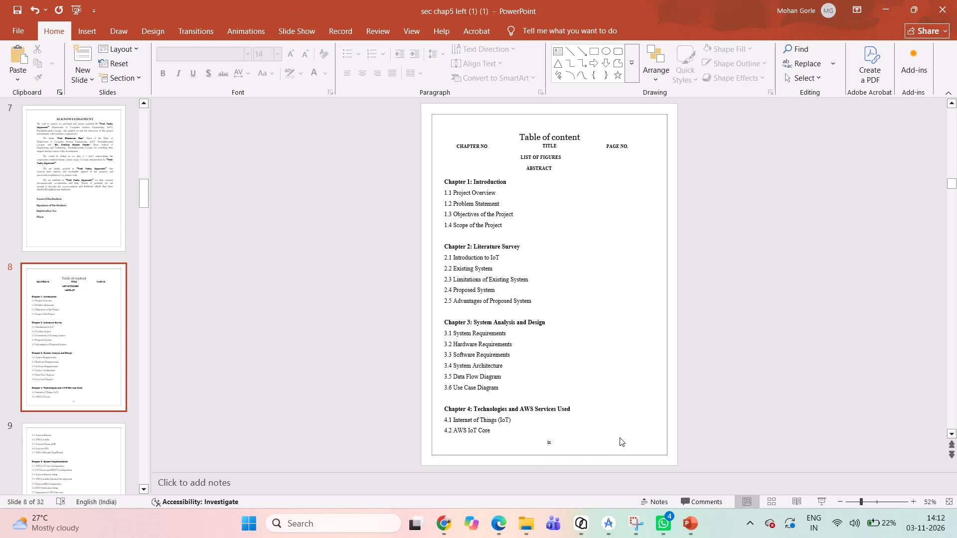
left_click(552, 448)
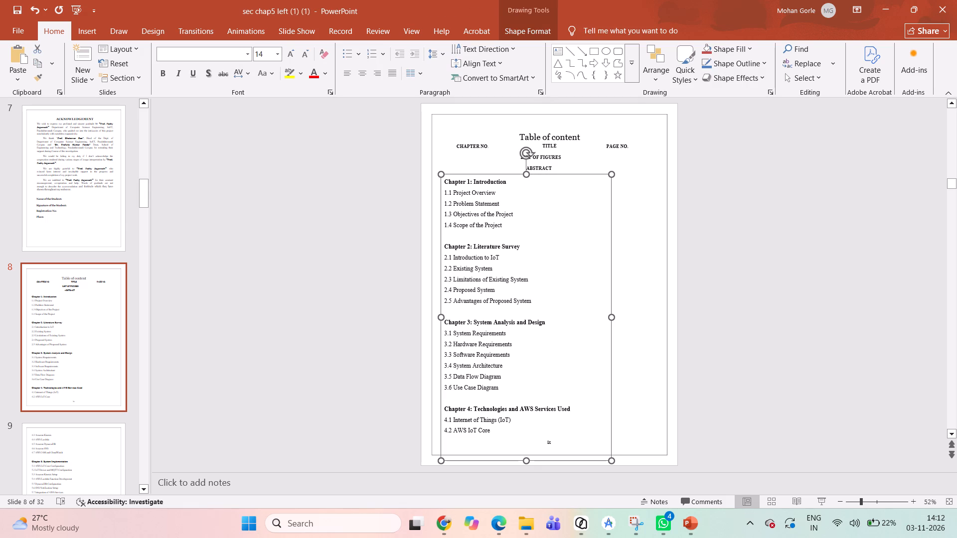
left_click_drag(609, 404, 469, 419)
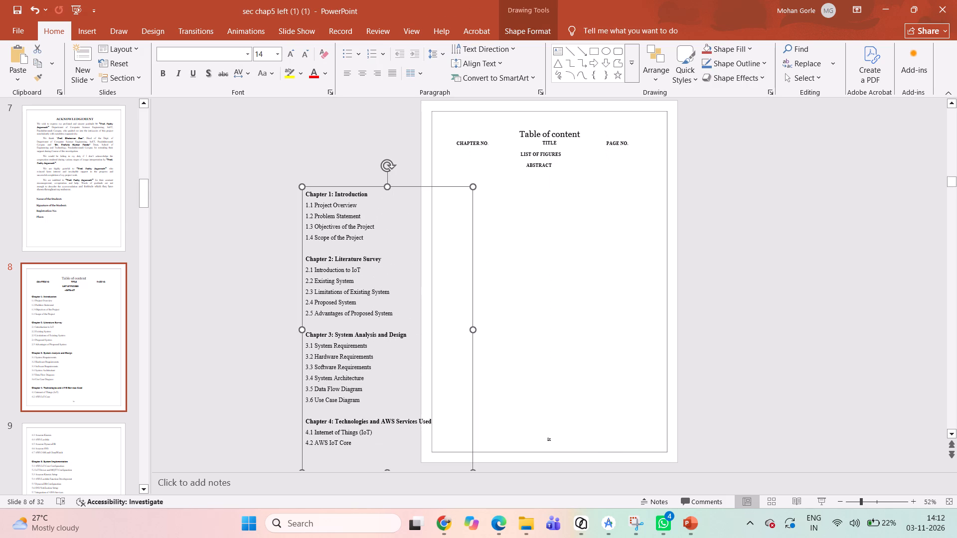
left_click(545, 439)
key("BackSpace")
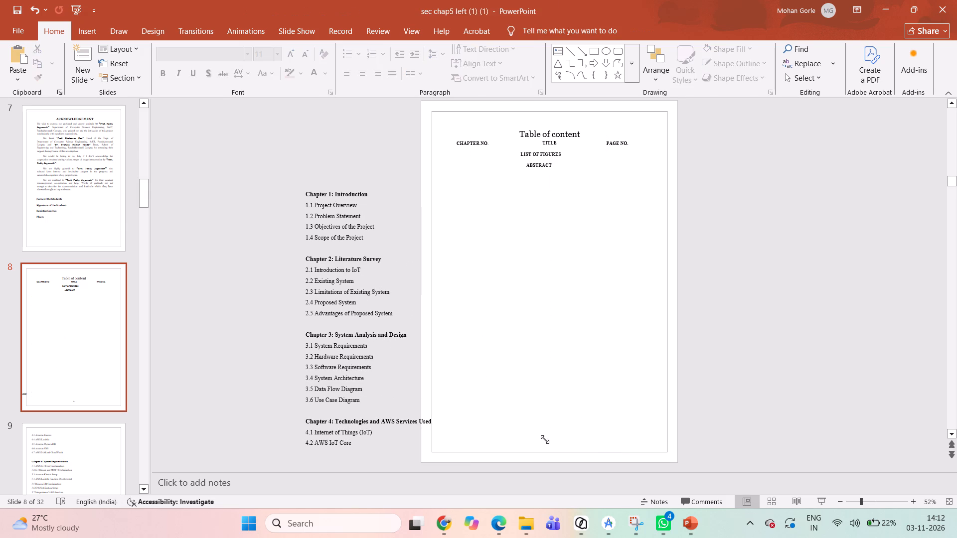
Move slide 8's chapter list back onto the page, within the border beneath the Abstract line.
left_click(370, 374)
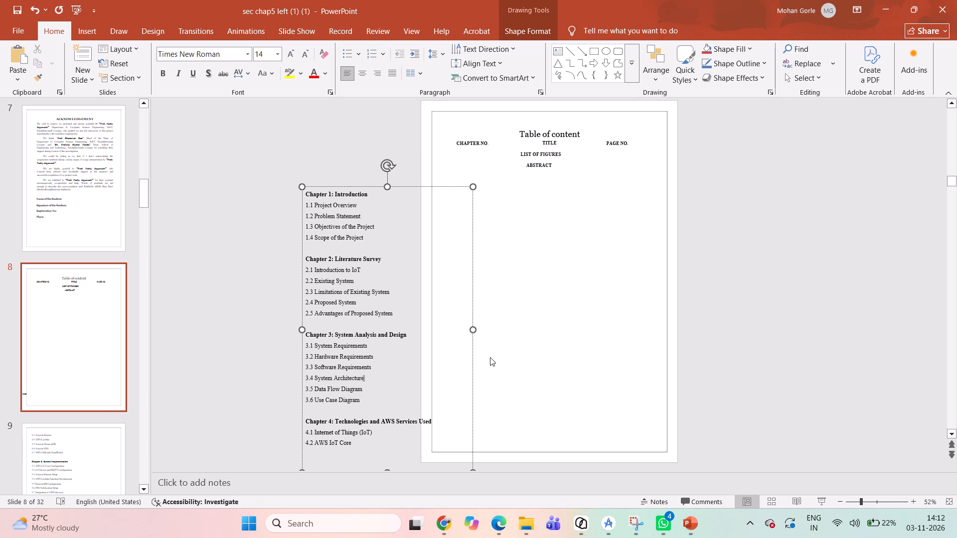
left_click_drag(472, 358, 609, 339)
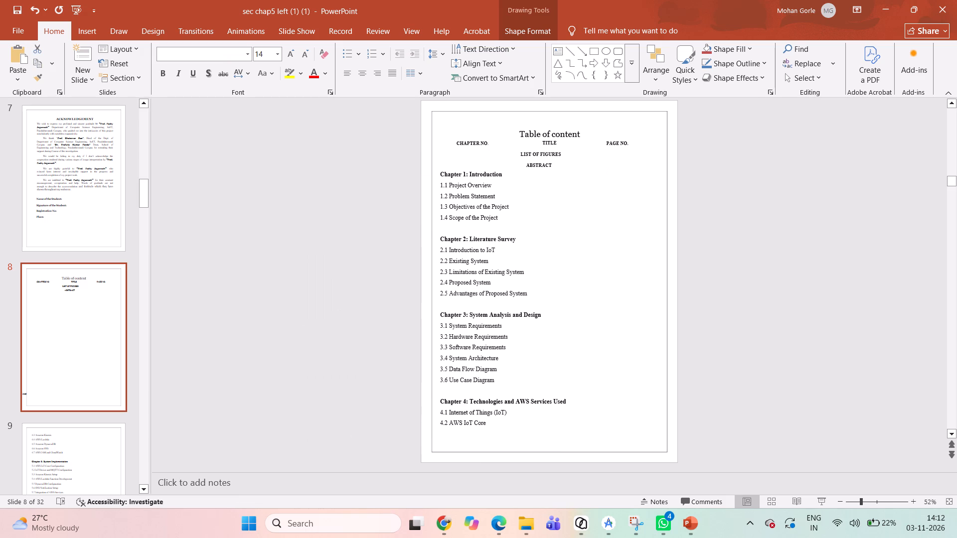
left_click_drag(609, 339, 613, 339)
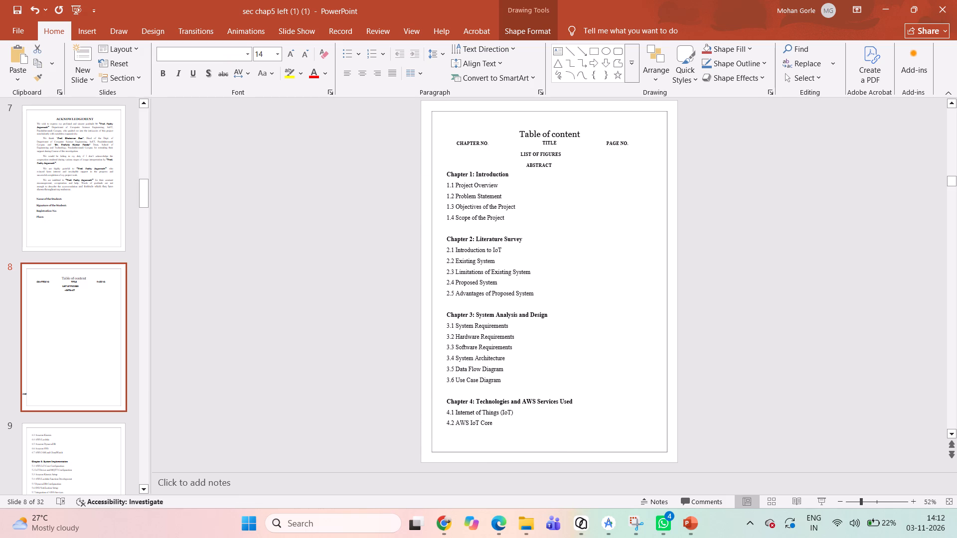
left_click_drag(613, 339, 611, 339)
left_click(621, 336)
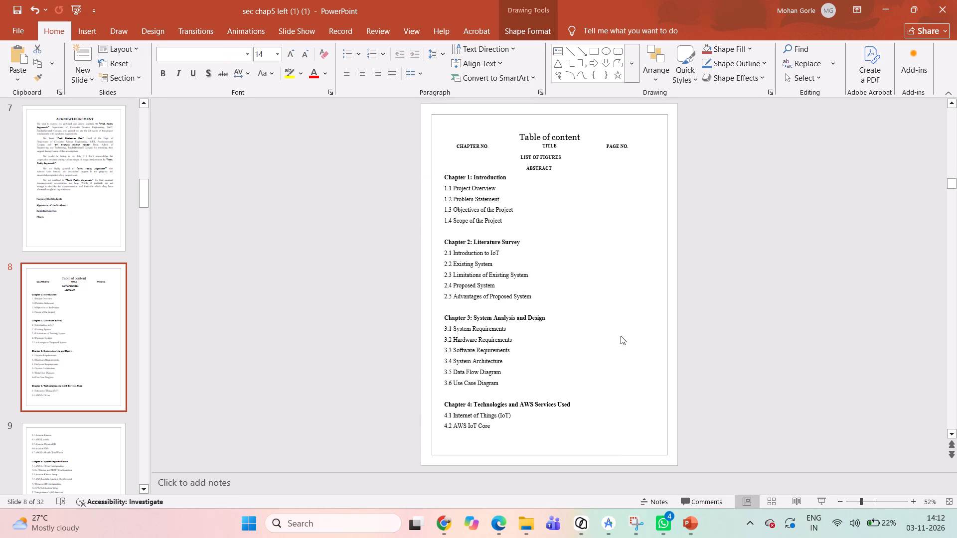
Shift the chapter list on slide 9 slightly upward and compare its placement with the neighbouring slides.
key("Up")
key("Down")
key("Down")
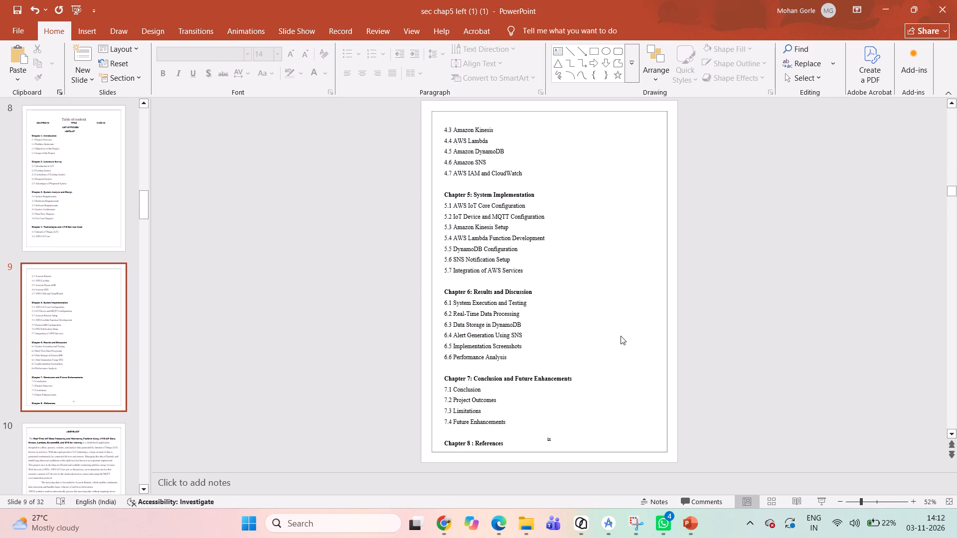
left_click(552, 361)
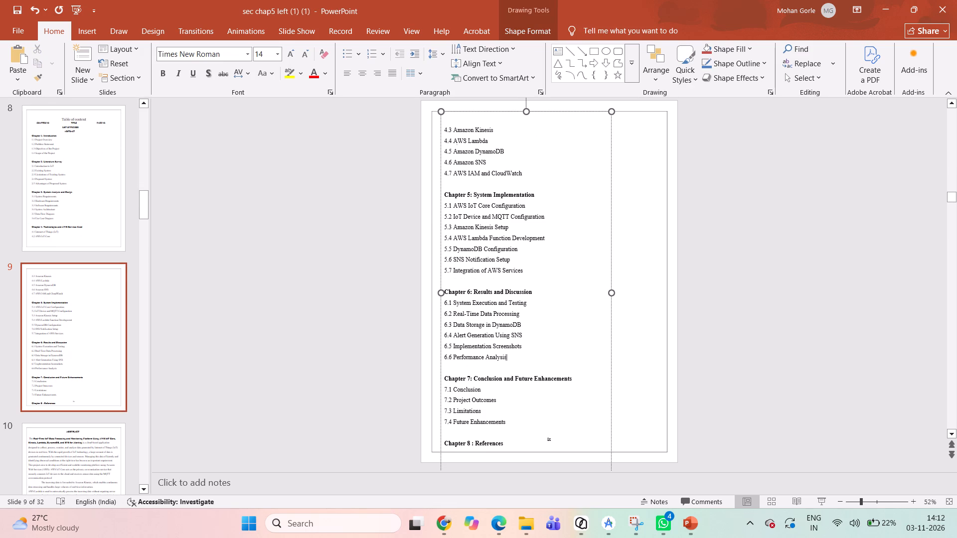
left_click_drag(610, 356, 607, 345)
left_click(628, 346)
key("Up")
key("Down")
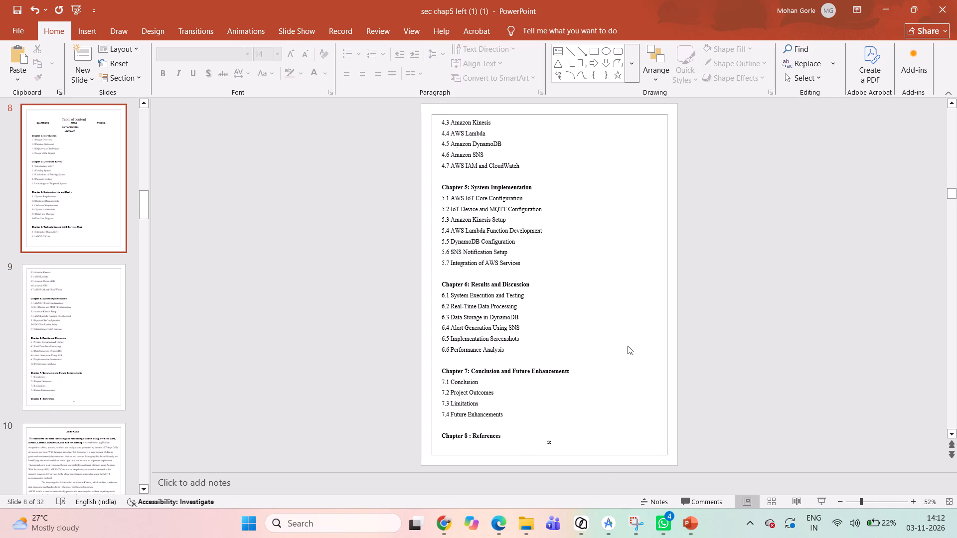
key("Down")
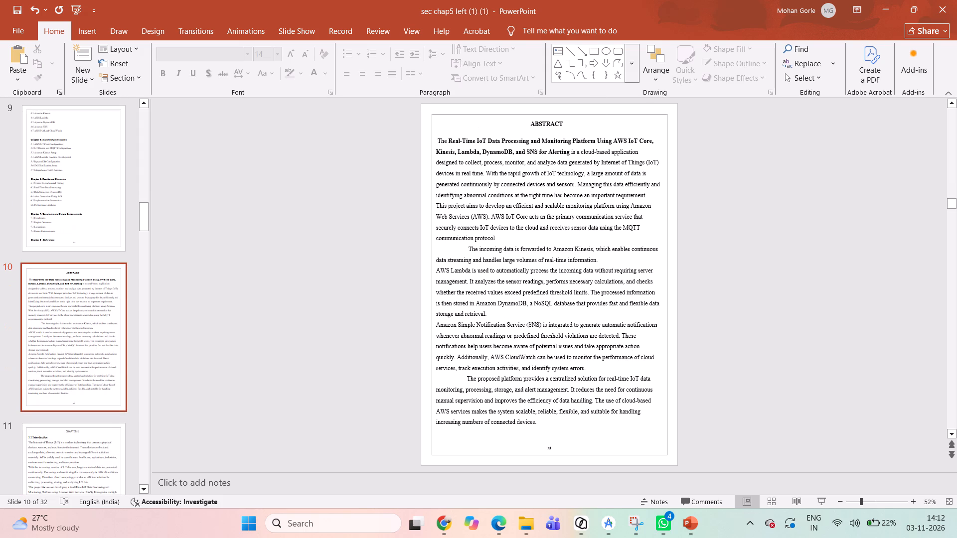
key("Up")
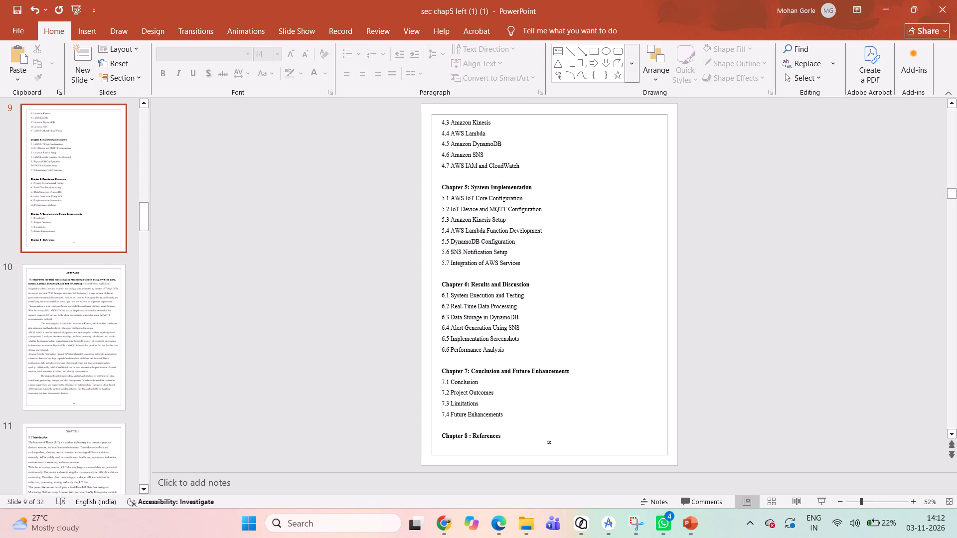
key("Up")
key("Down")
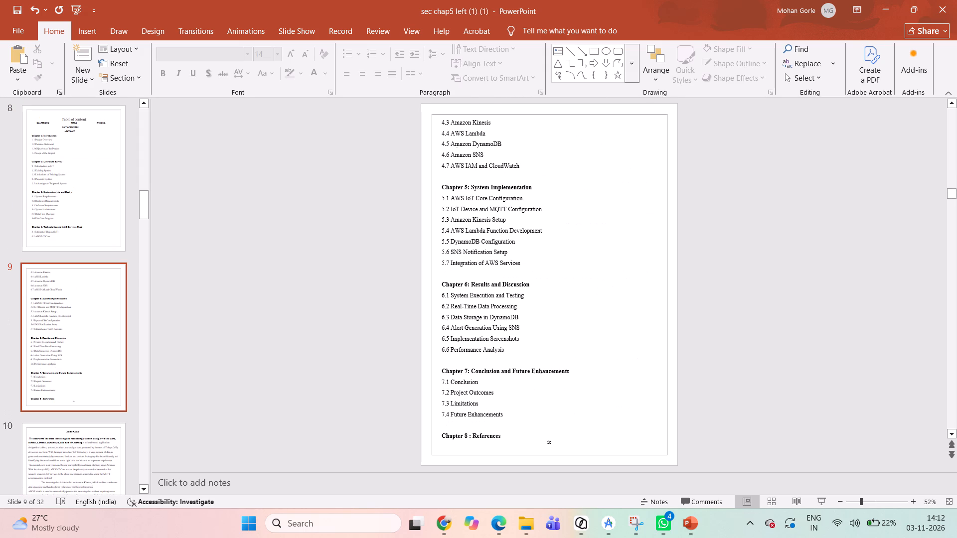
Move slide 9's chapter list off the page and delete the page number at the foot.
left_click(553, 442)
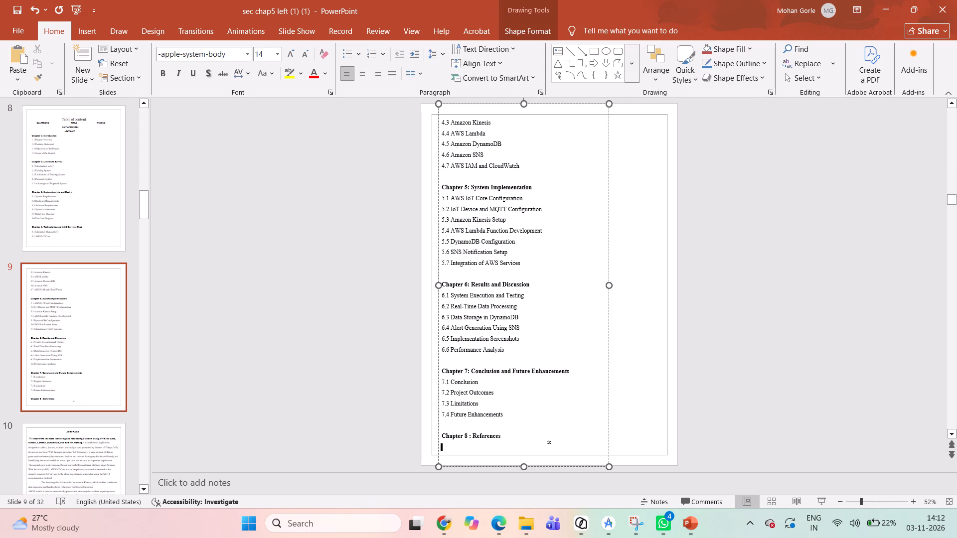
left_click_drag(612, 422, 403, 443)
left_click(541, 440)
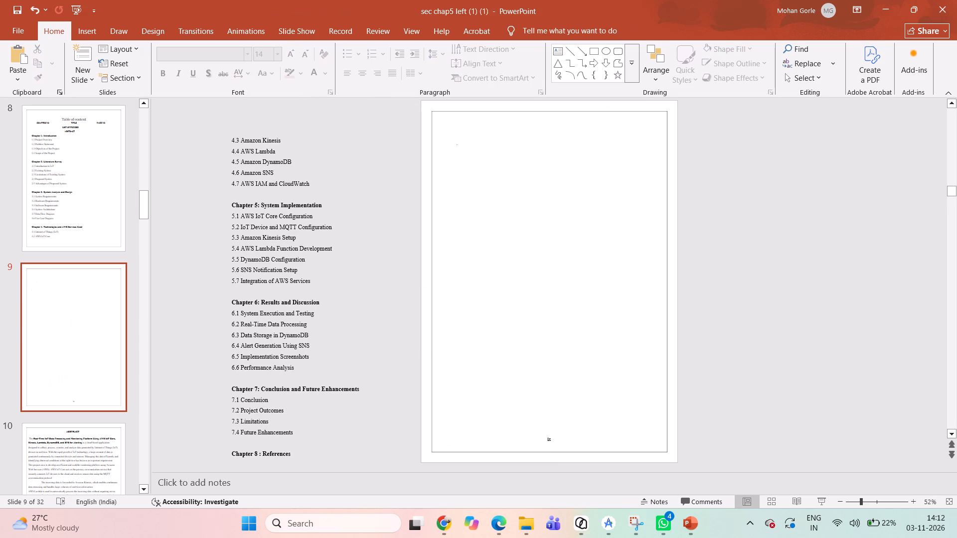
left_click(547, 436)
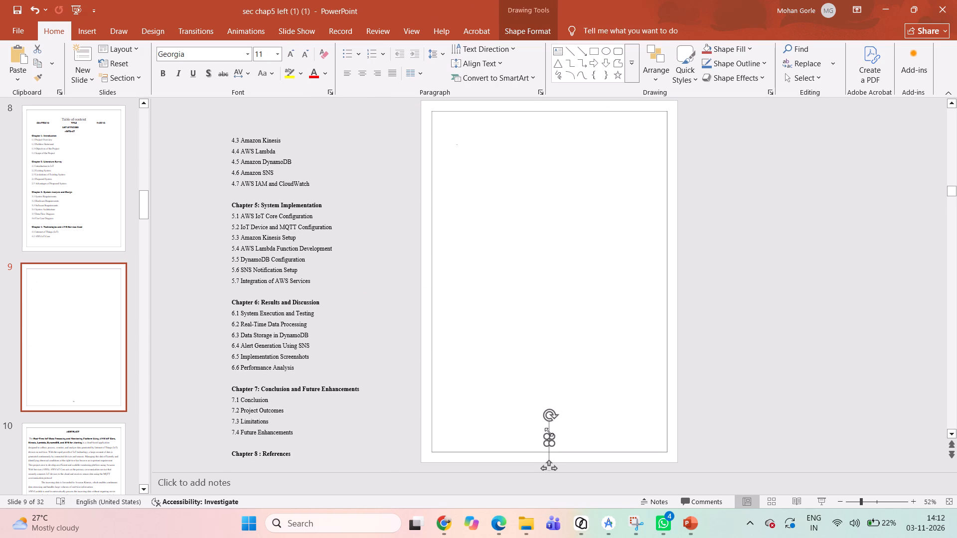
left_click(549, 433)
left_click(578, 428)
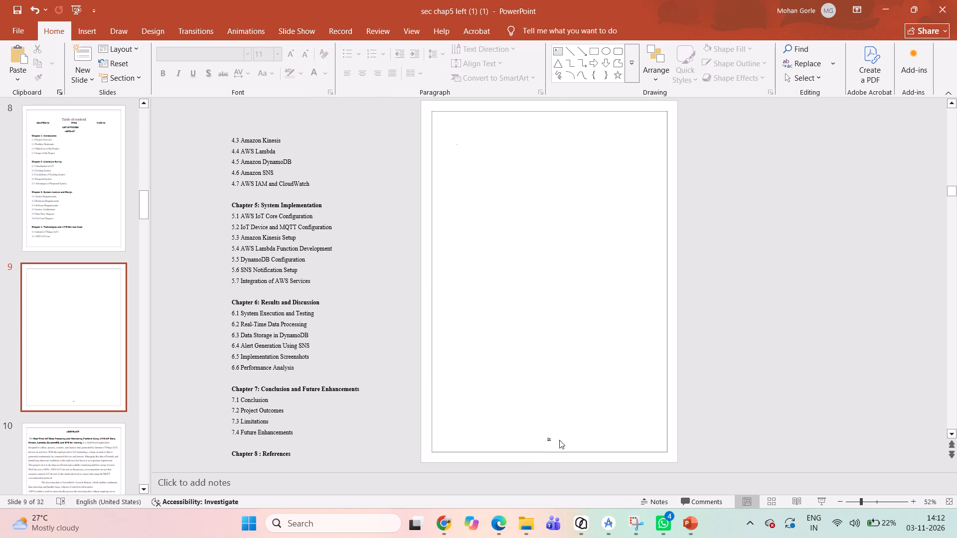
left_click(551, 443)
key("BackSpace")
Move slide 9's chapter list back onto the page so it sits inside the border.
left_click(398, 366)
left_click(398, 366)
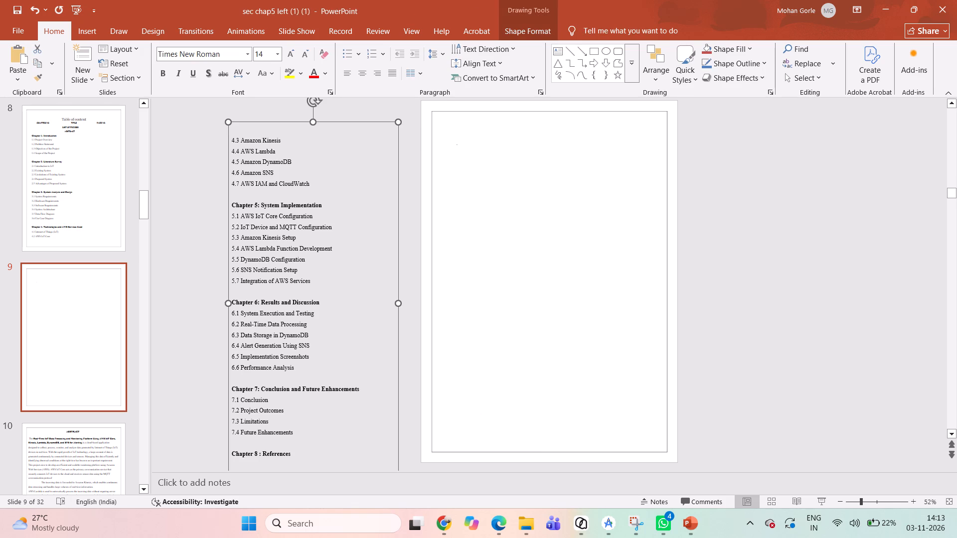
left_click_drag(396, 367, 604, 350)
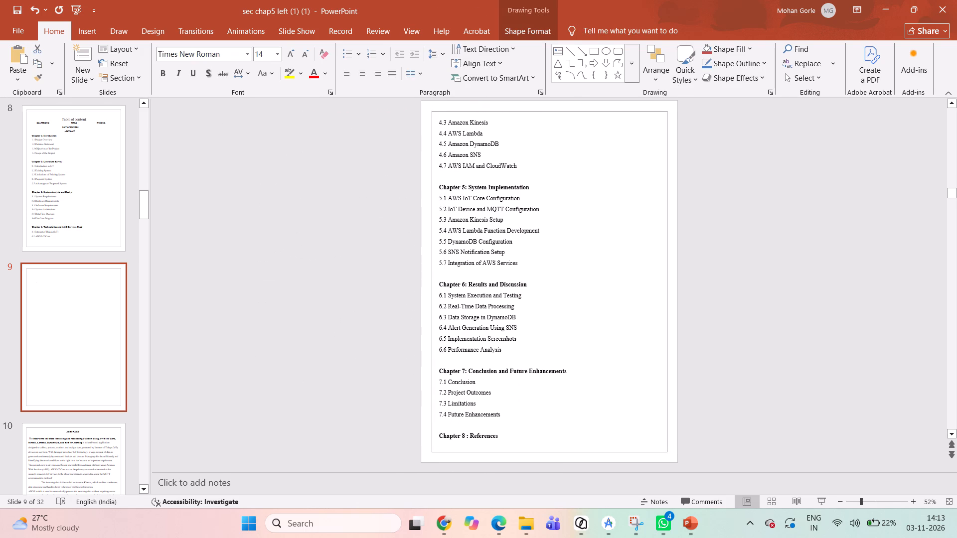
left_click_drag(604, 350, 605, 350)
left_click(407, 346)
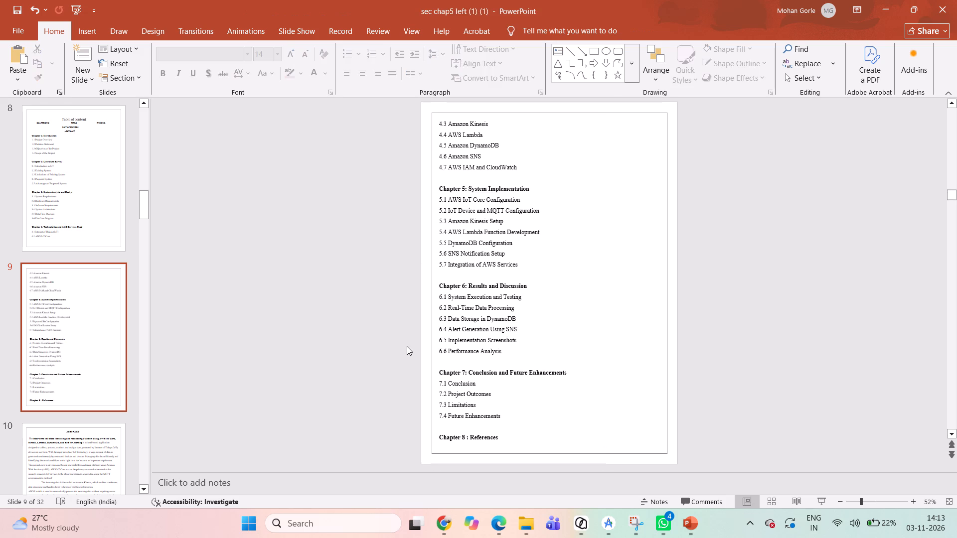
Delete the page number at the foot of the Abstract on slide 10.
key("Down")
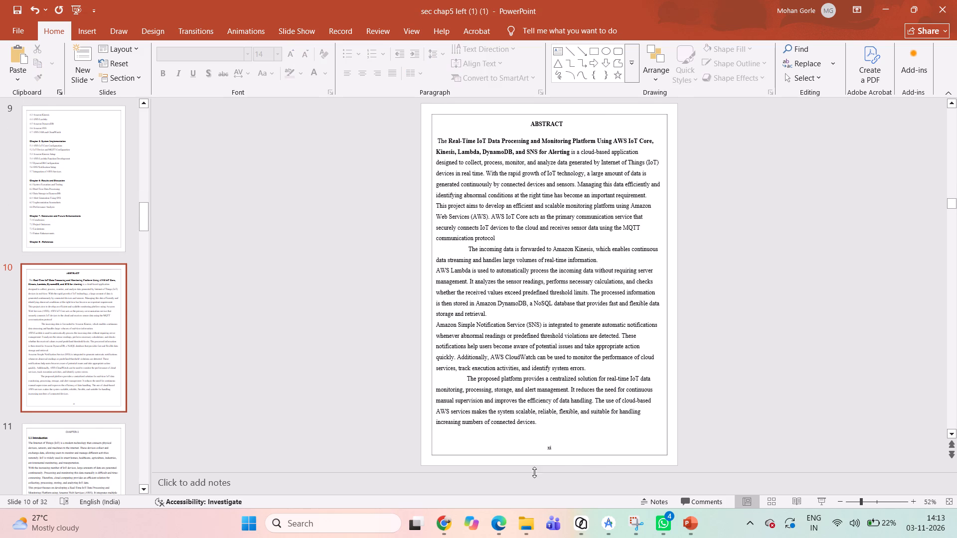
left_click(547, 451)
key("BackSpace")
Delete the page numbers at the foot of the Chapter 1 and Chapter 2 pages on slides 11 to 13.
key("Down")
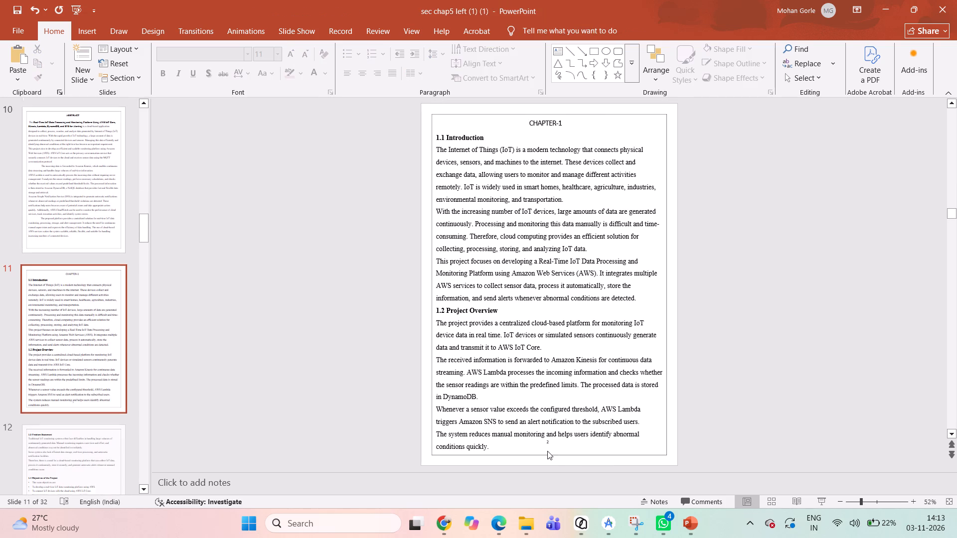
left_click(547, 451)
key("BackSpace")
key("BackSpace")
key("Down")
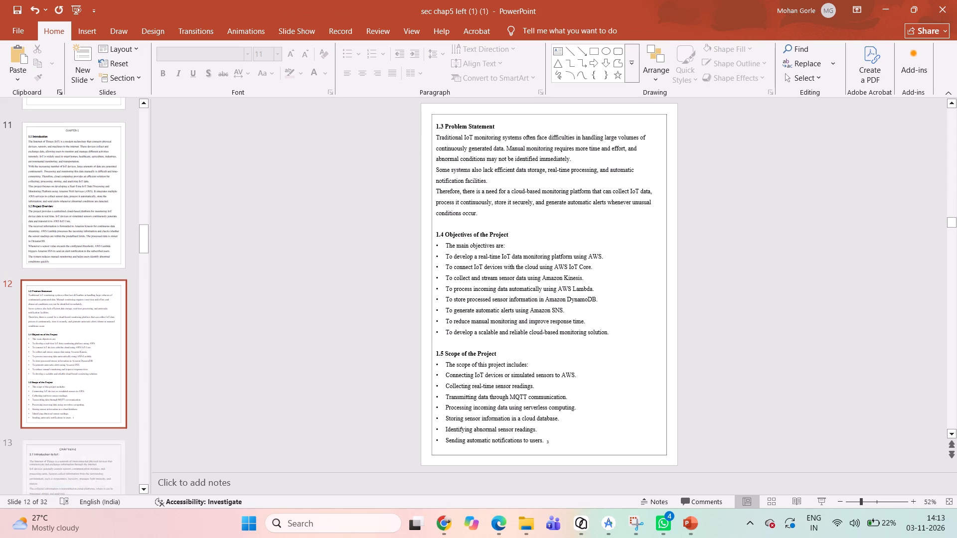
key("BackSpace")
left_click(547, 451)
key("BackSpace")
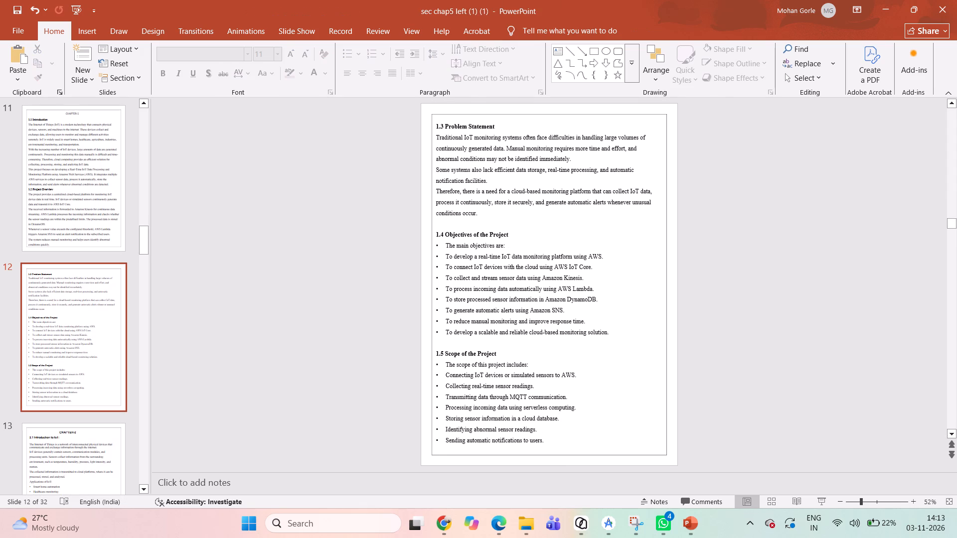
key("Down")
left_click(547, 451)
key("BackSpace")
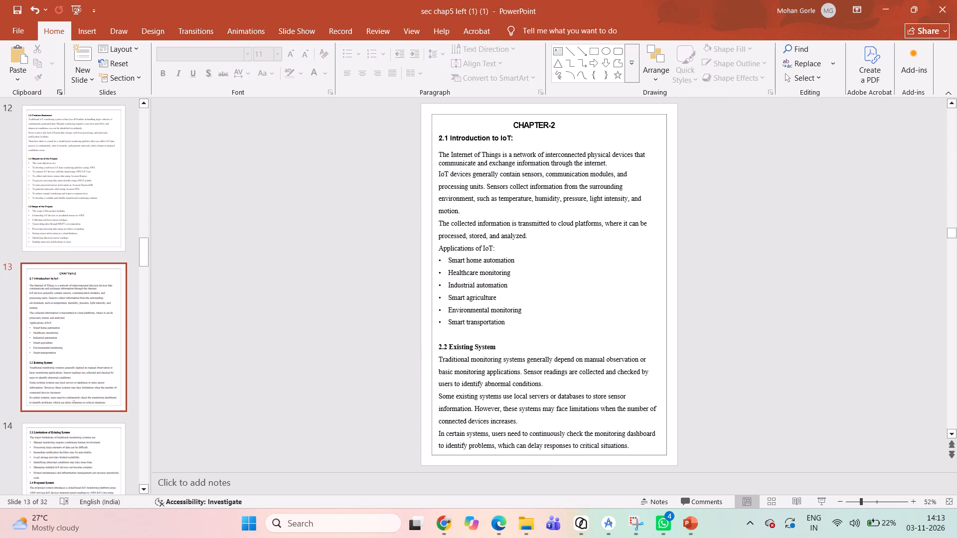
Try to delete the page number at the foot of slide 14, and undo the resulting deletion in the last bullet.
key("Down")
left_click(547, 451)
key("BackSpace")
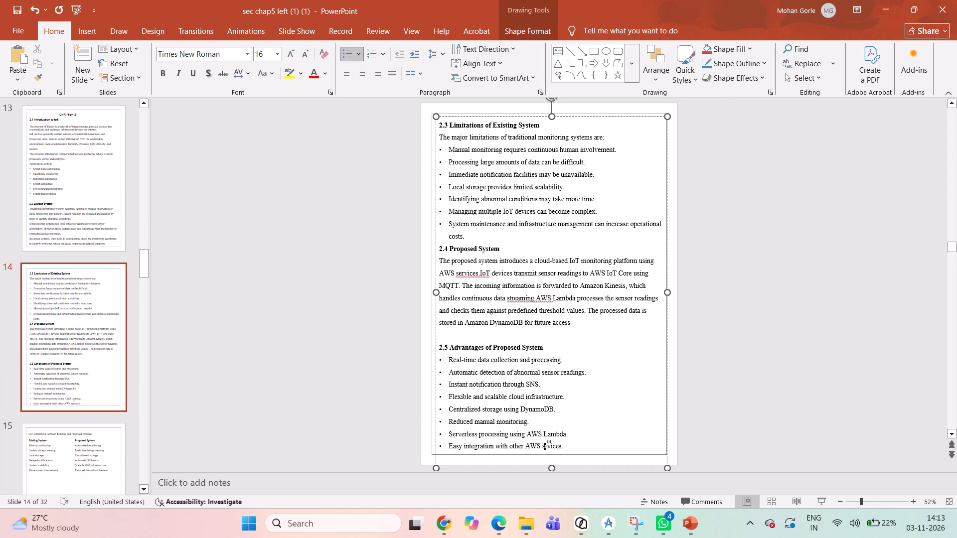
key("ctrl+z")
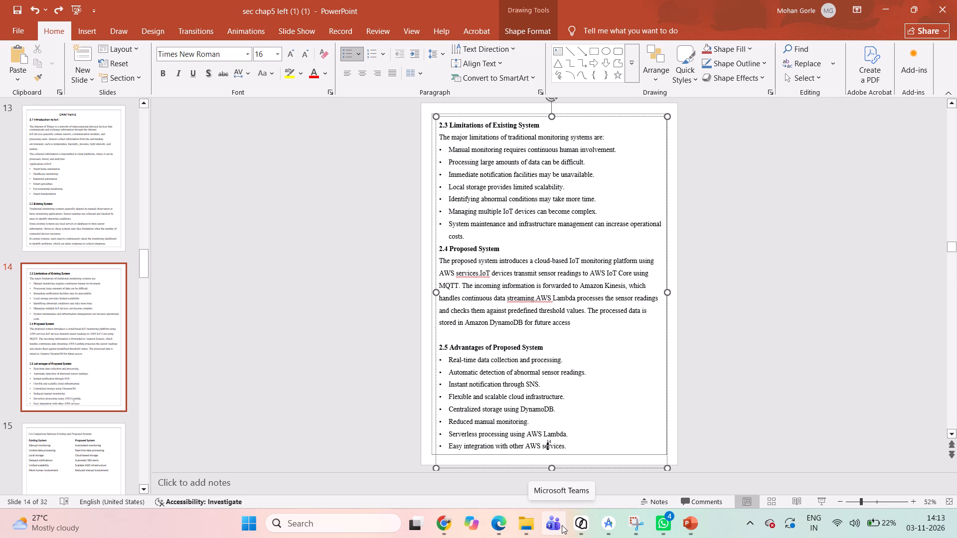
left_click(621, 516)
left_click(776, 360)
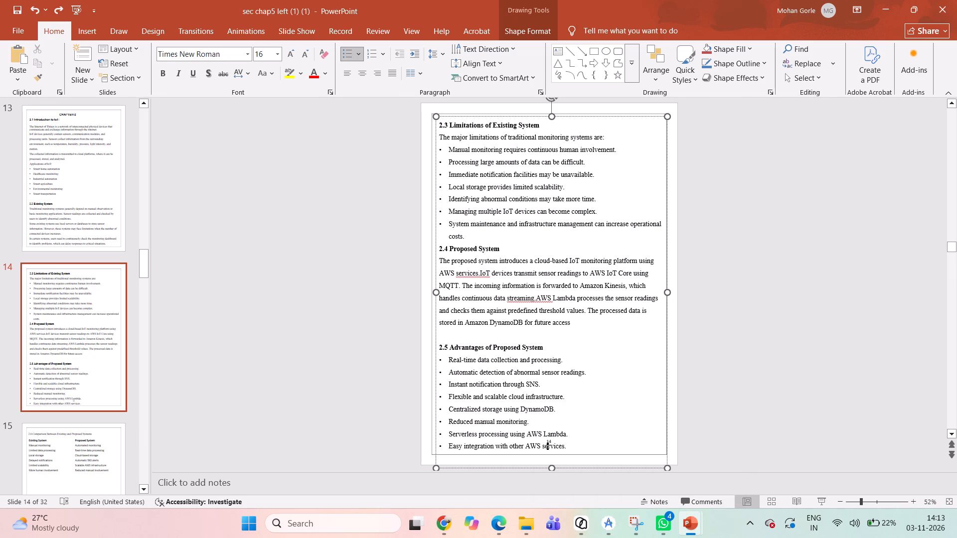
Move slide 14's body text off the page to expose the page number at the foot, and delete that number.
left_click(711, 395)
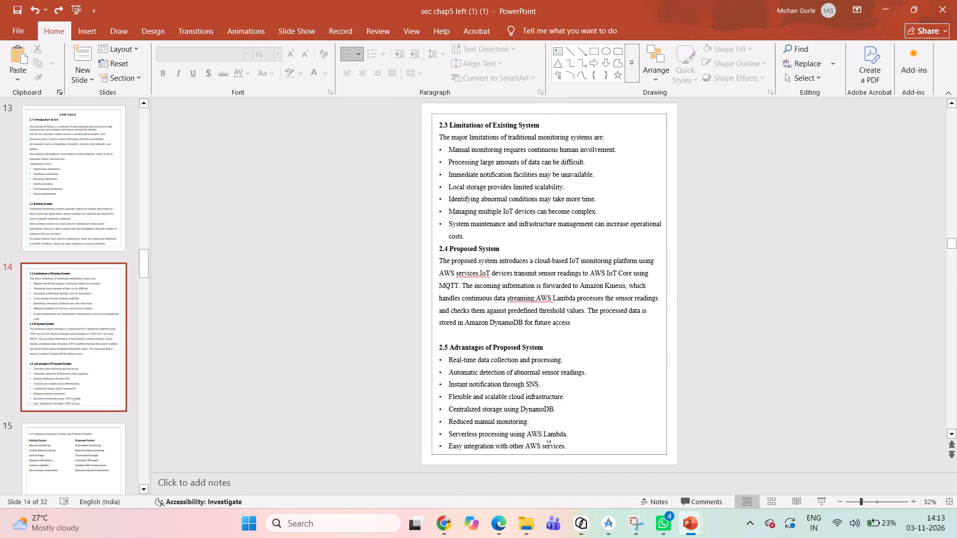
left_click(553, 443)
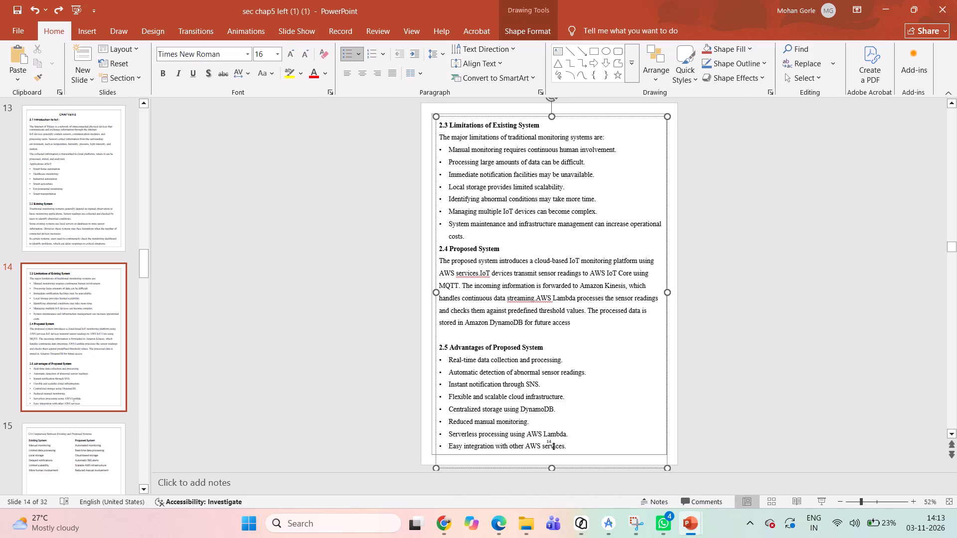
left_click_drag(671, 413, 482, 439)
left_click(551, 445)
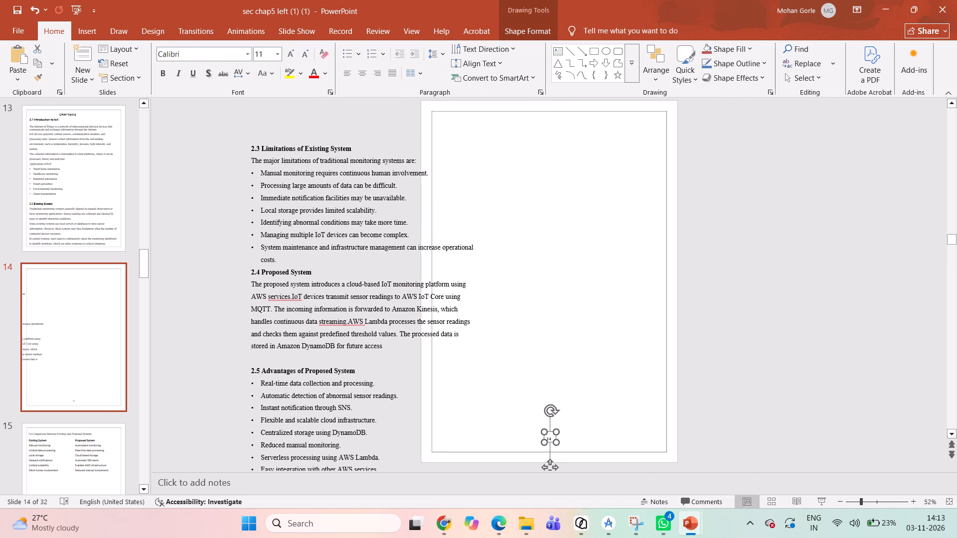
key("BackSpace")
Move slide 14's body text, sections 2.3 to 2.5, back onto the page inside the border.
left_click(414, 402)
left_click_drag(414, 402, 537, 398)
left_click_drag(479, 404, 636, 376)
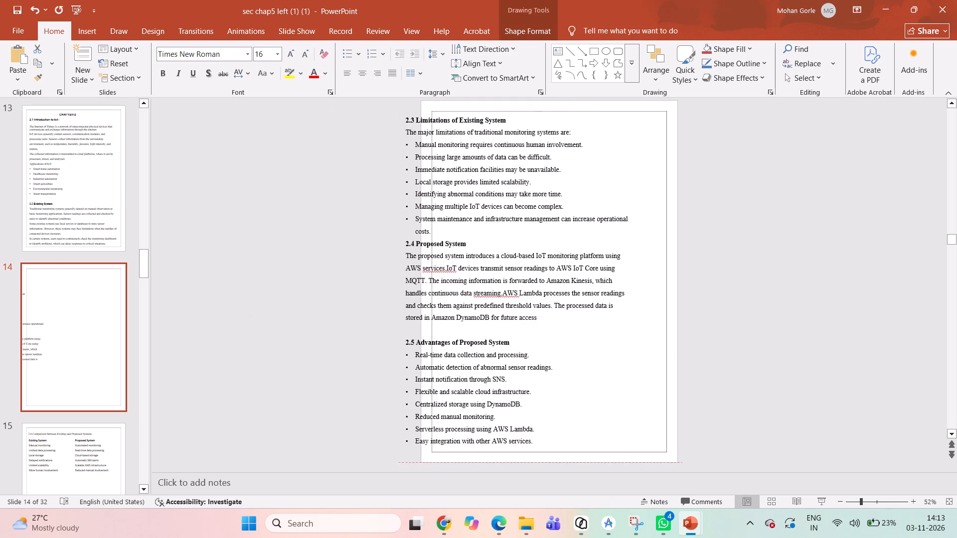
left_click_drag(636, 376, 667, 377)
left_click(318, 352)
Delete the page number at the foot of slide 15, the 2.6 comparison page.
key("Down")
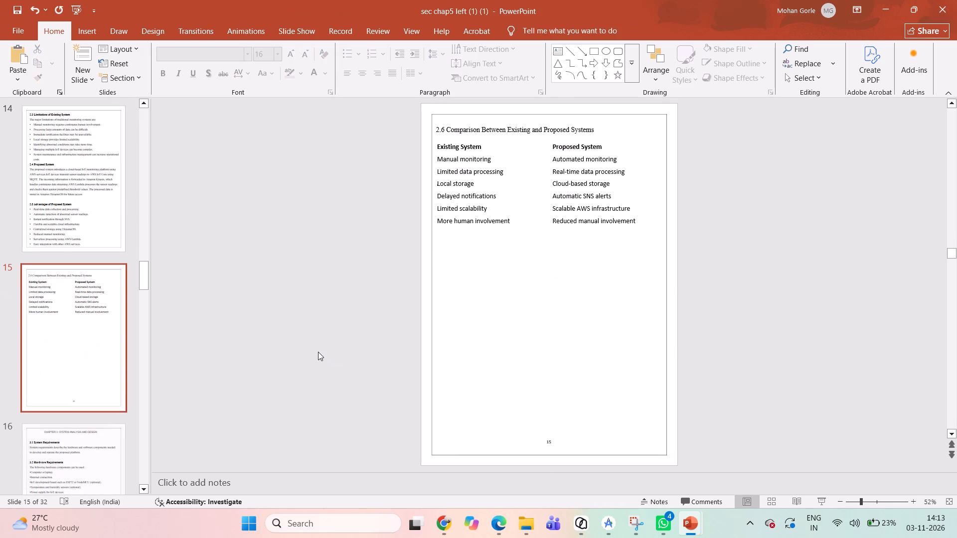
left_click(548, 435)
key("BackSpace")
Move slide 16's software table aside to expose the page number beneath it, and delete that number.
key("Down")
left_click(548, 435)
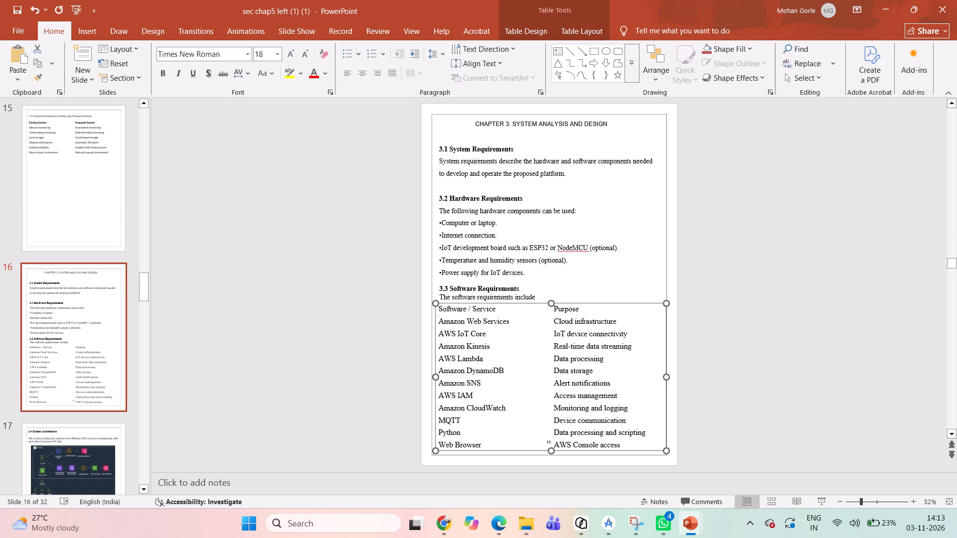
left_click(543, 454)
left_click(764, 395)
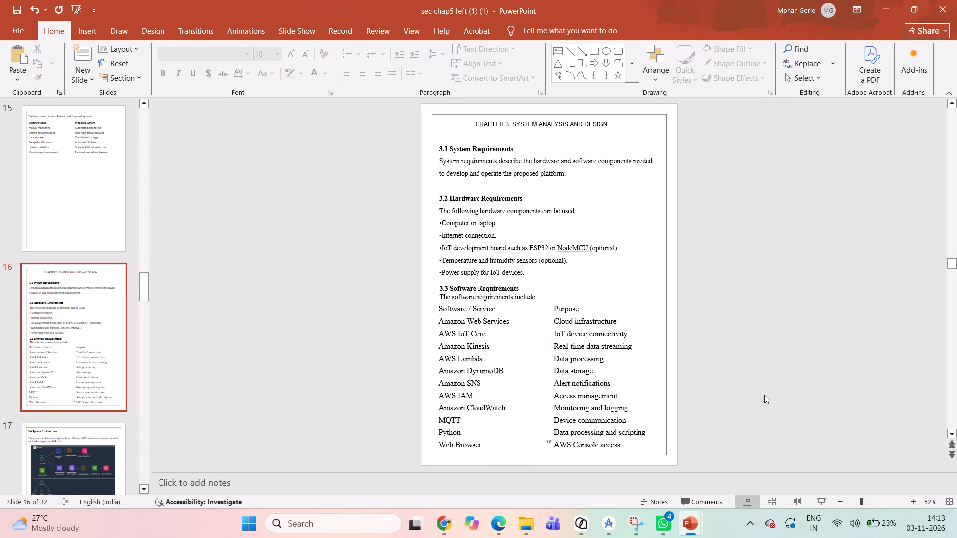
left_click(672, 355)
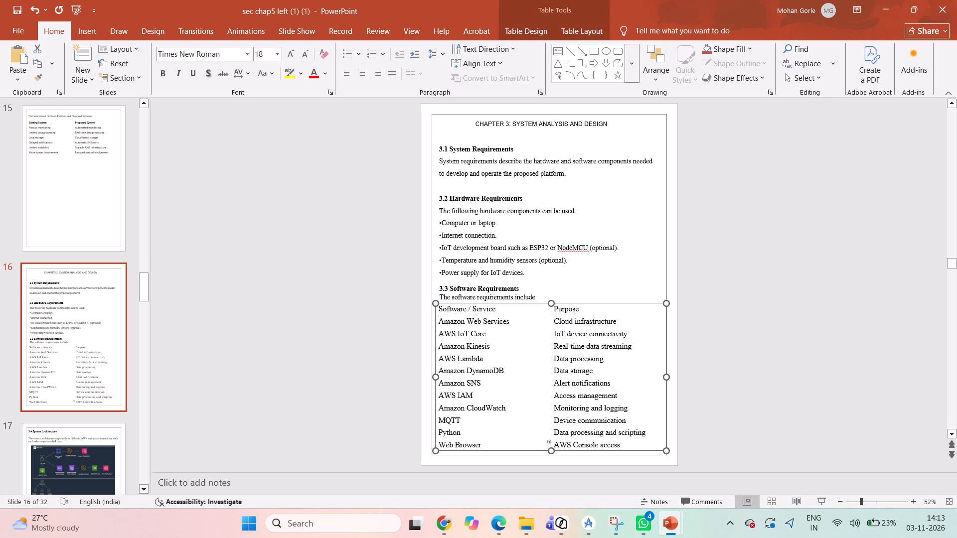
left_click_drag(664, 354, 483, 368)
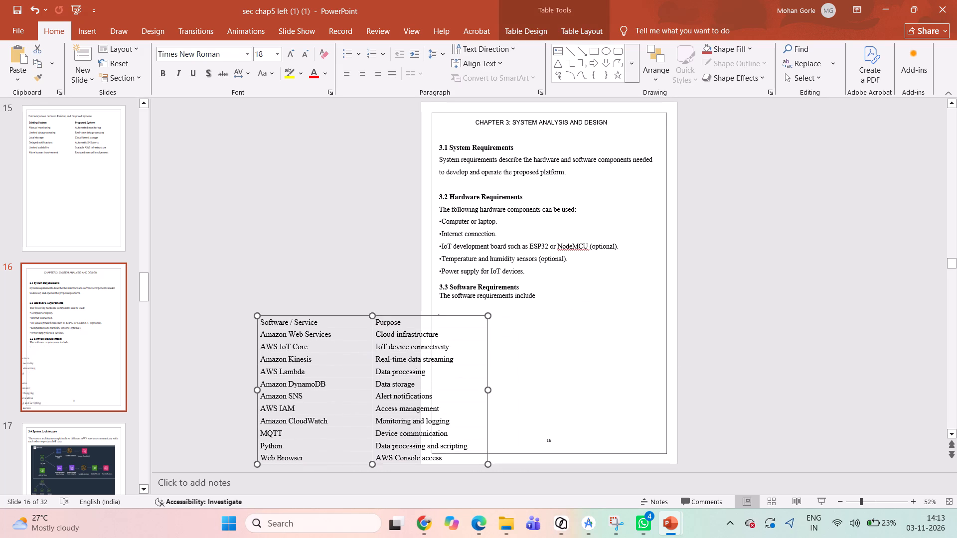
left_click(539, 434)
key("BackSpace")
Move slide 16's software table back under the 3.3 Software Requirements text, inside the border.
left_click(485, 379)
left_click_drag(488, 376, 668, 362)
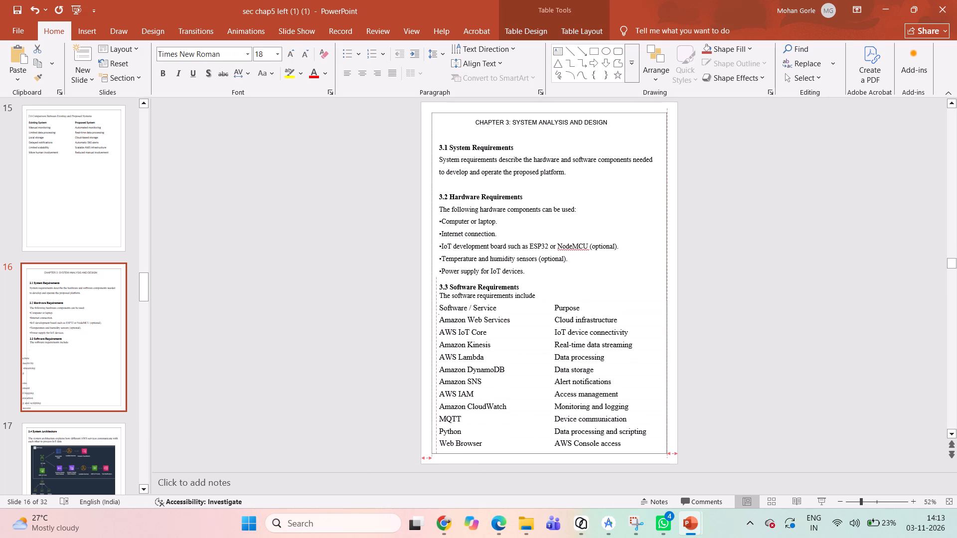
left_click_drag(668, 362, 668, 363)
left_click(789, 322)
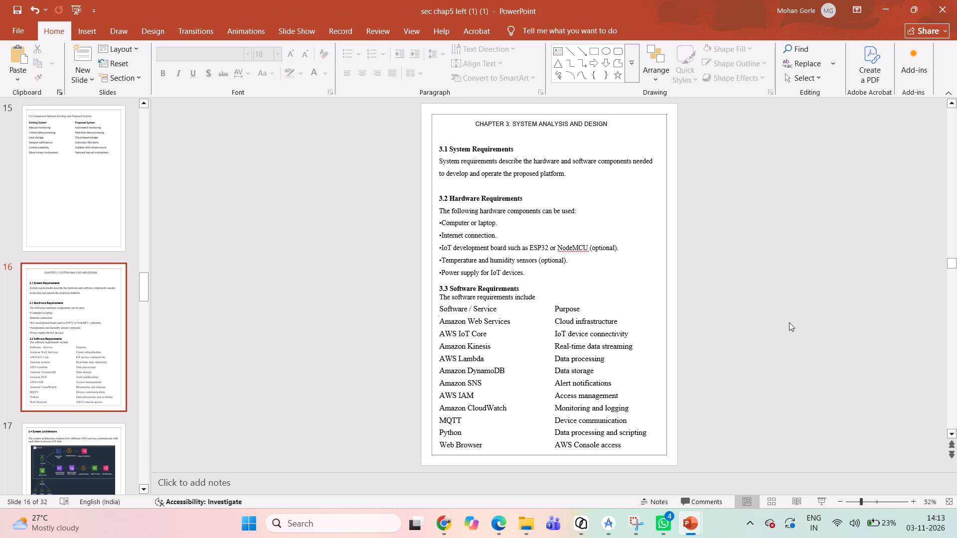
Nudge slide 16's software table down slightly, away from the 3.3 Software Requirements text.
left_click(669, 356)
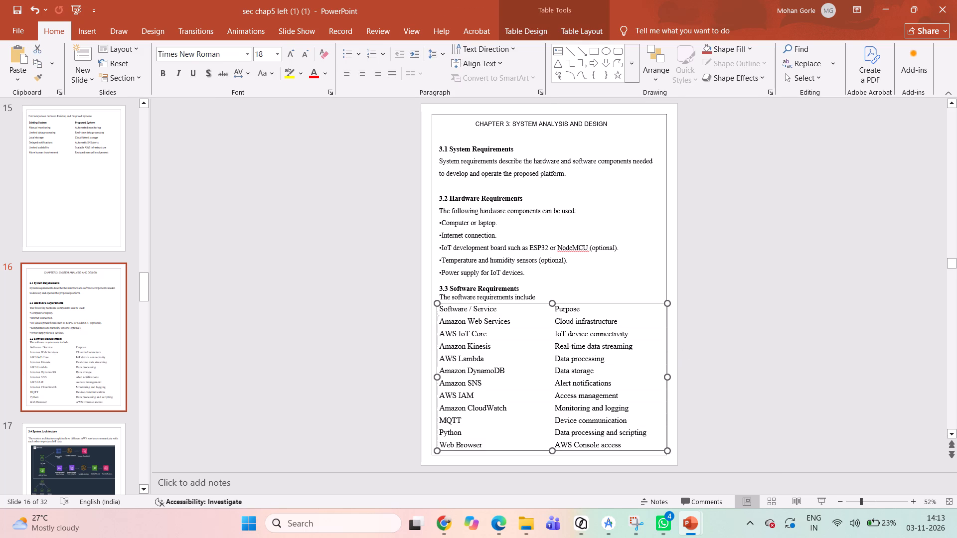
left_click(622, 304)
key("Down")
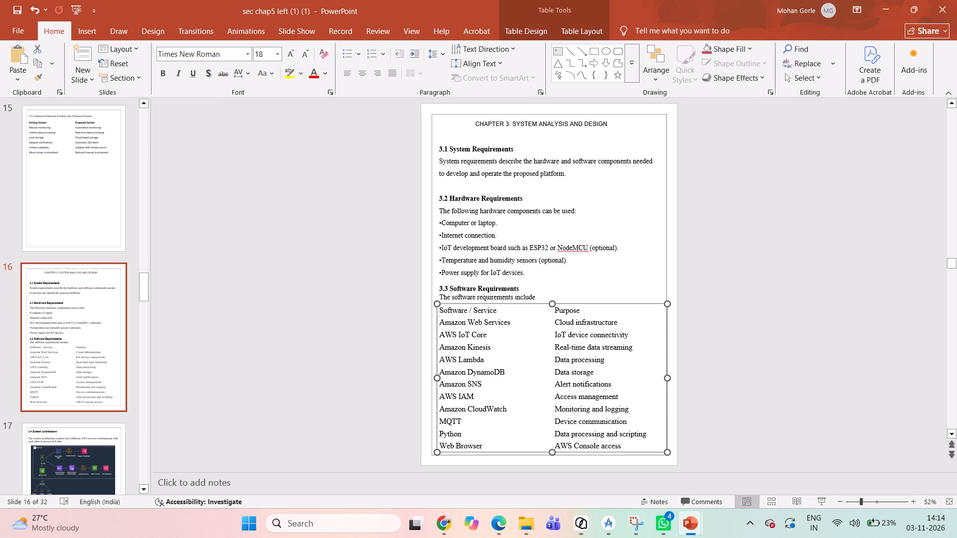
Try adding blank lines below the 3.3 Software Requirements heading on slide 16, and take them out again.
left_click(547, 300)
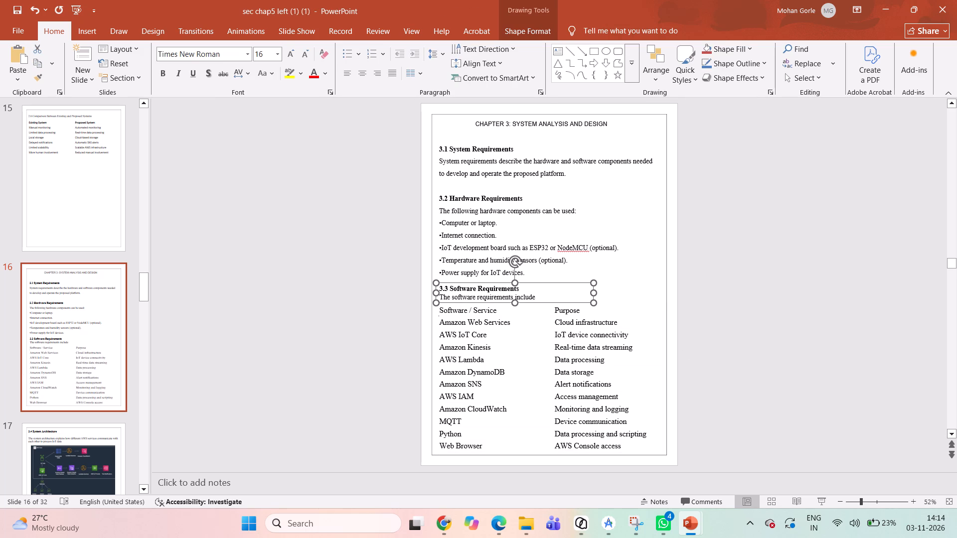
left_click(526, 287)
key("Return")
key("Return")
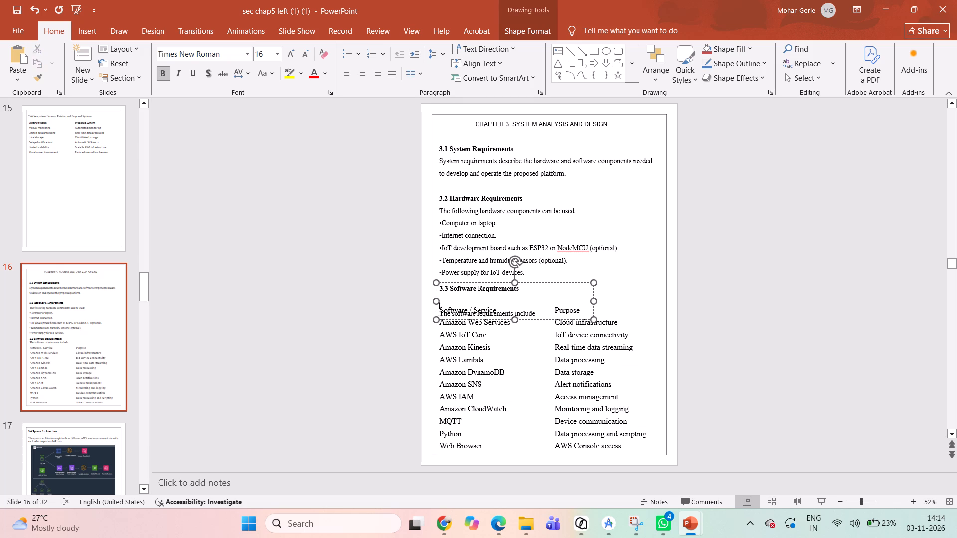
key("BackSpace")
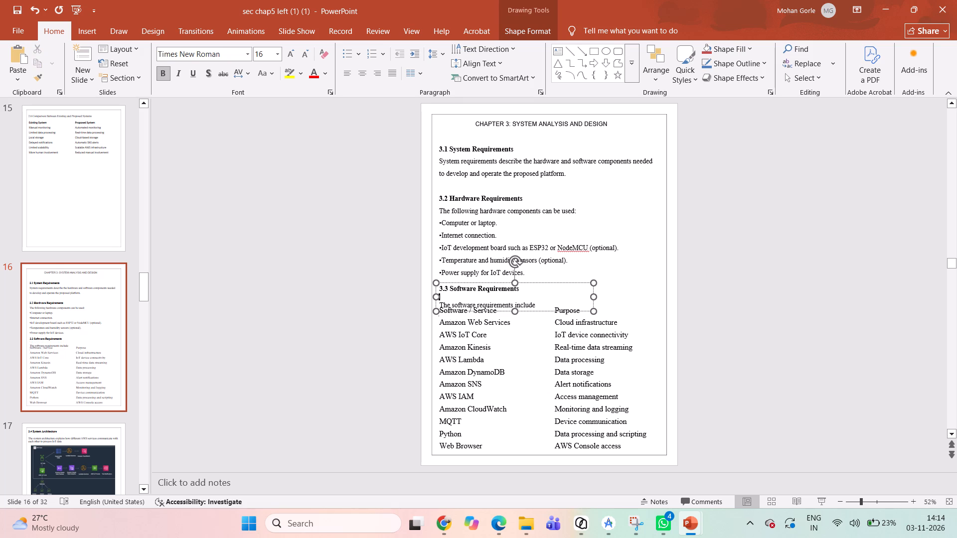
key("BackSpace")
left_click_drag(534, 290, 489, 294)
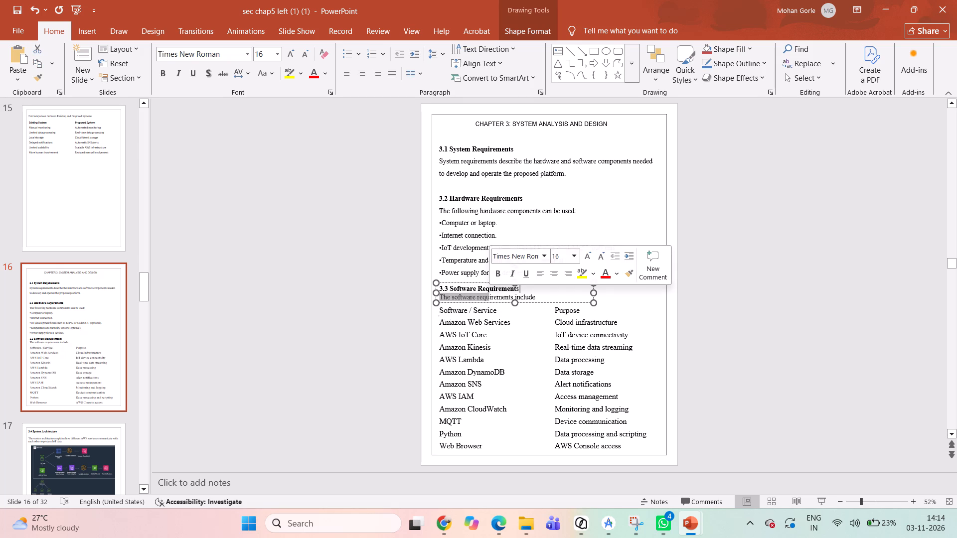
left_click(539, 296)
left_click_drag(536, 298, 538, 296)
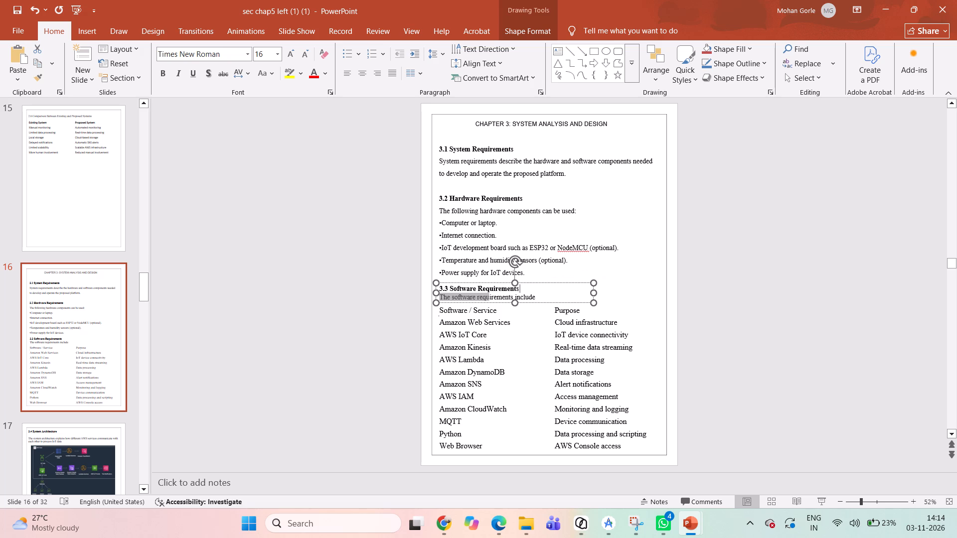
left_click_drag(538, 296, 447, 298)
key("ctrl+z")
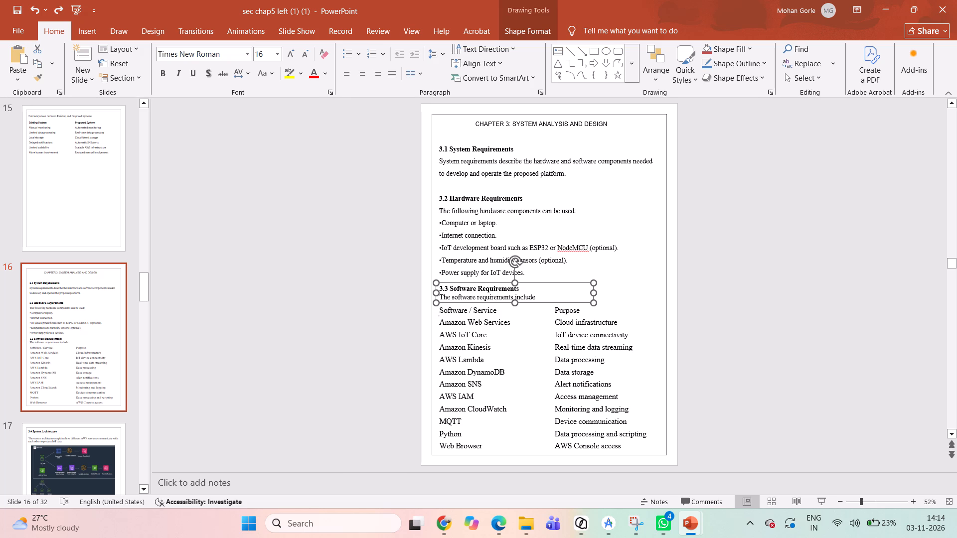
Increase the line spacing of the 3.3 Software Requirements heading and its introductory line on slide 16.
left_click_drag(535, 295, 400, 290)
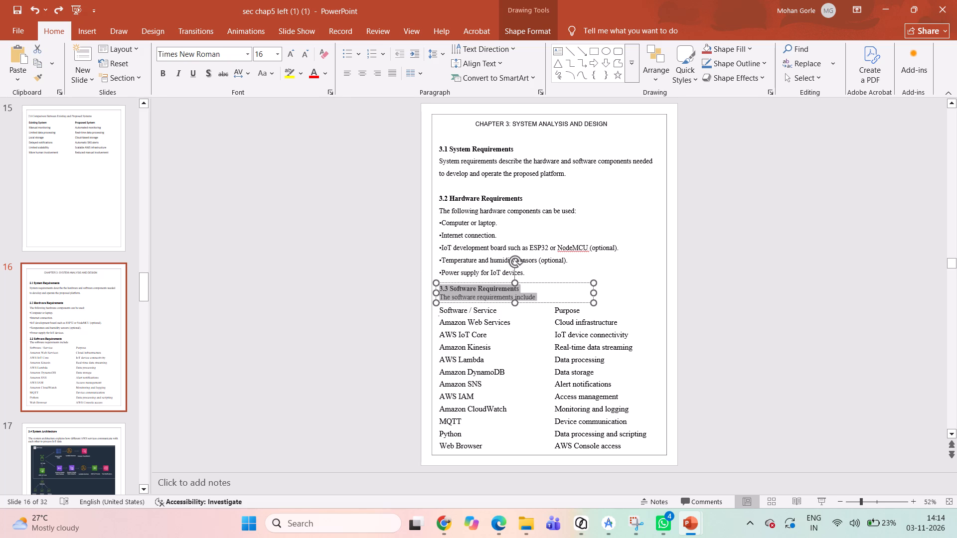
left_click_drag(400, 290, 400, 287)
left_click(439, 43)
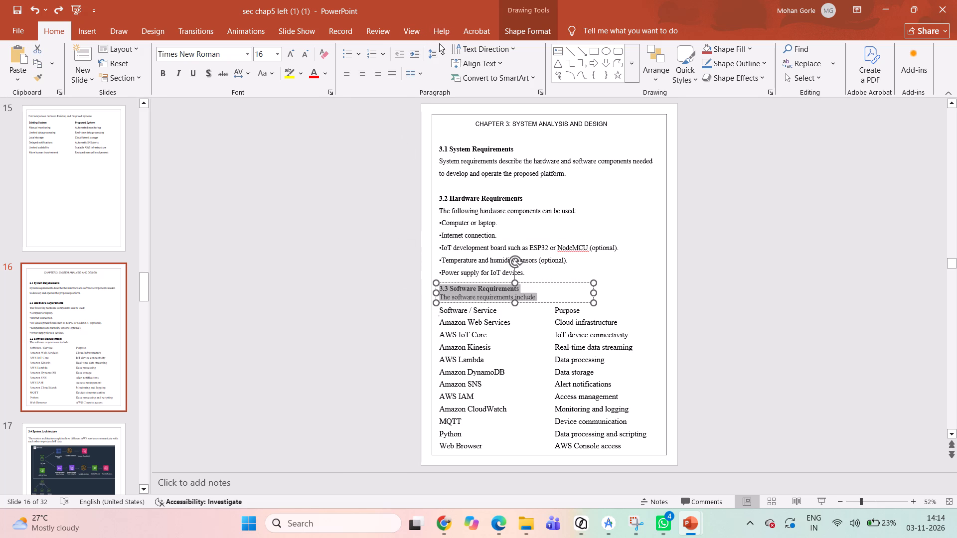
left_click(439, 48)
left_click(448, 76)
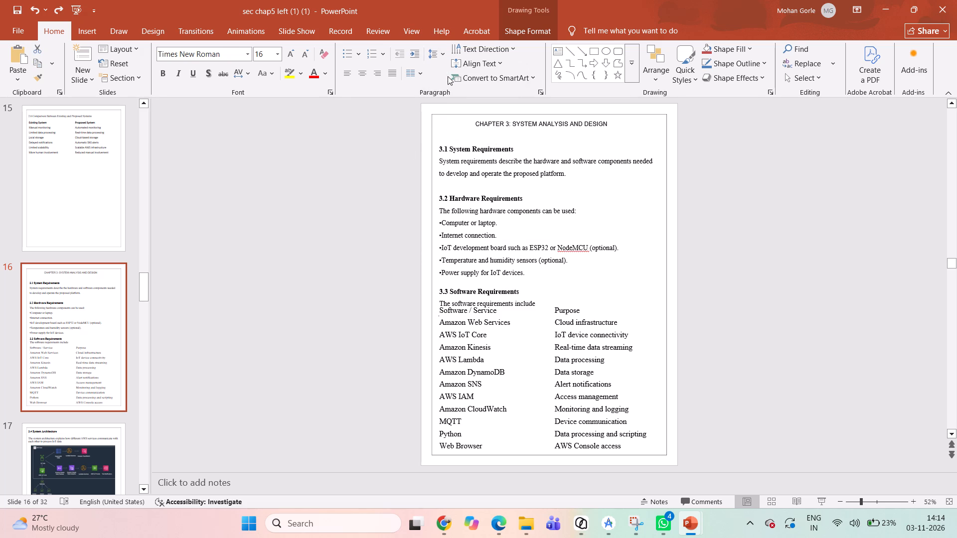
left_click(295, 260)
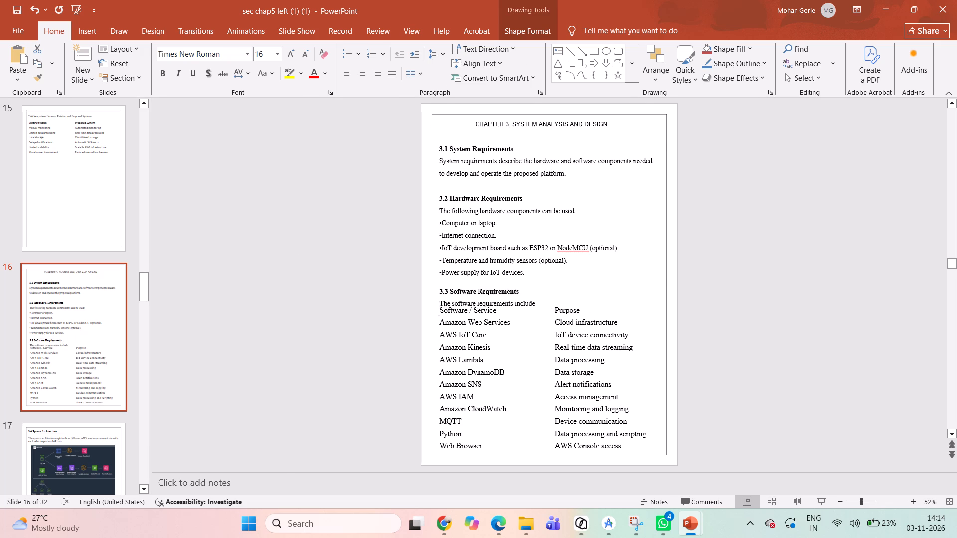
Nudge the 3.3 Software Requirements text box up on slide 16 so it clears the software table.
left_click(492, 209)
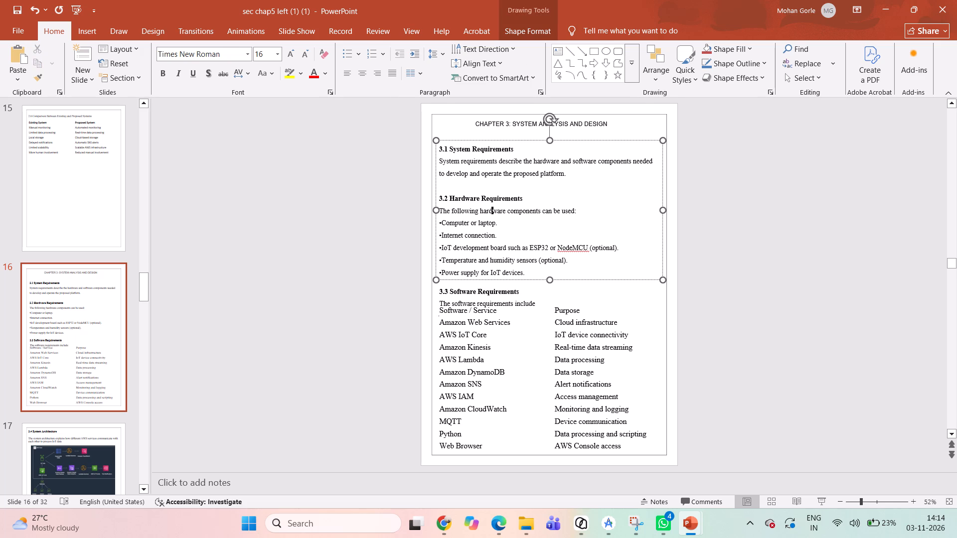
left_click(510, 184)
left_click(542, 287)
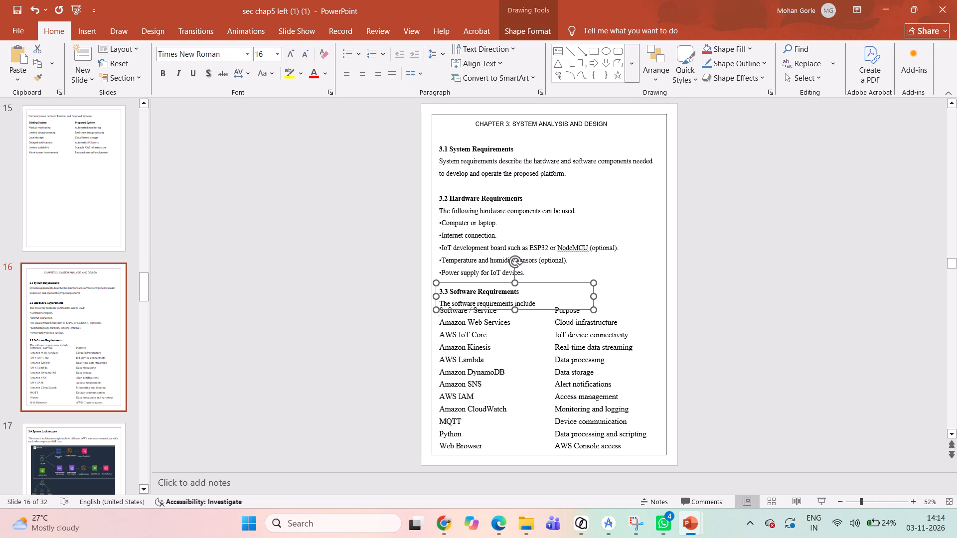
left_click(542, 284)
key("Up")
key("Up")
key("Up")
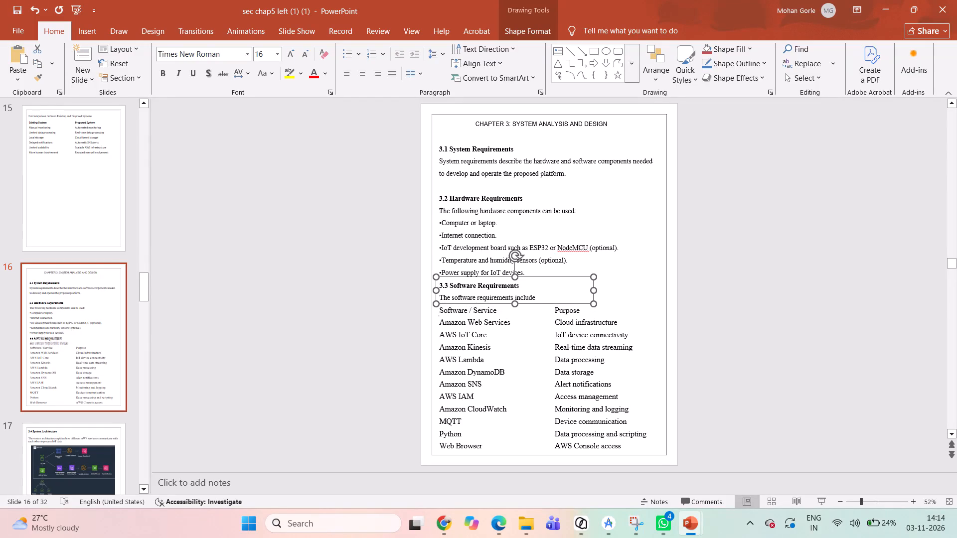
left_click(374, 323)
Shift the Architecture Workflow text on slide 17 up off the page number, and delete that number.
key("Down")
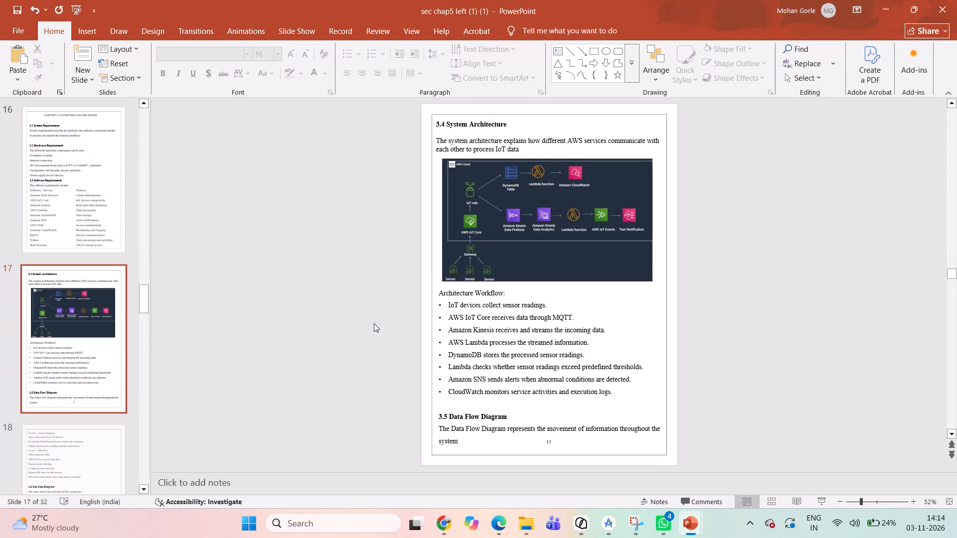
left_click(562, 442)
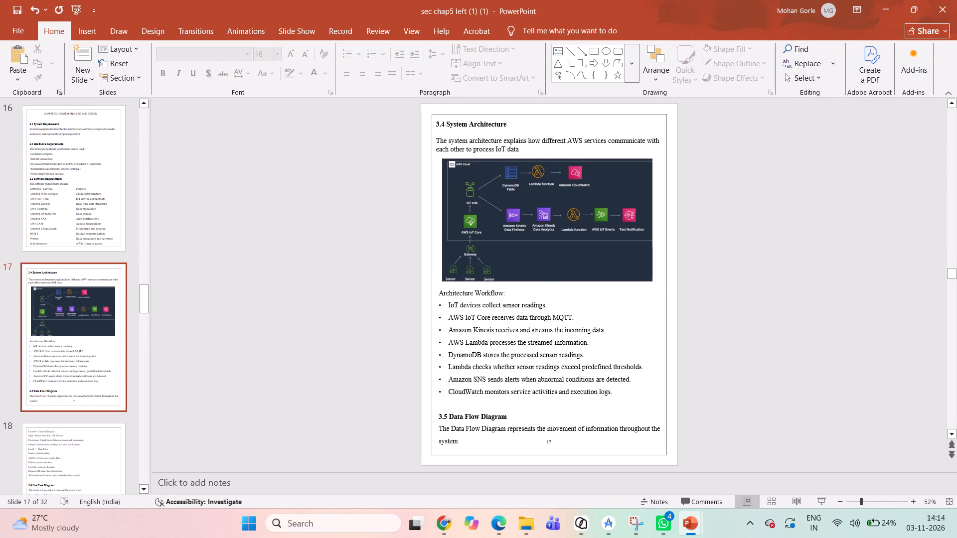
left_click(550, 442)
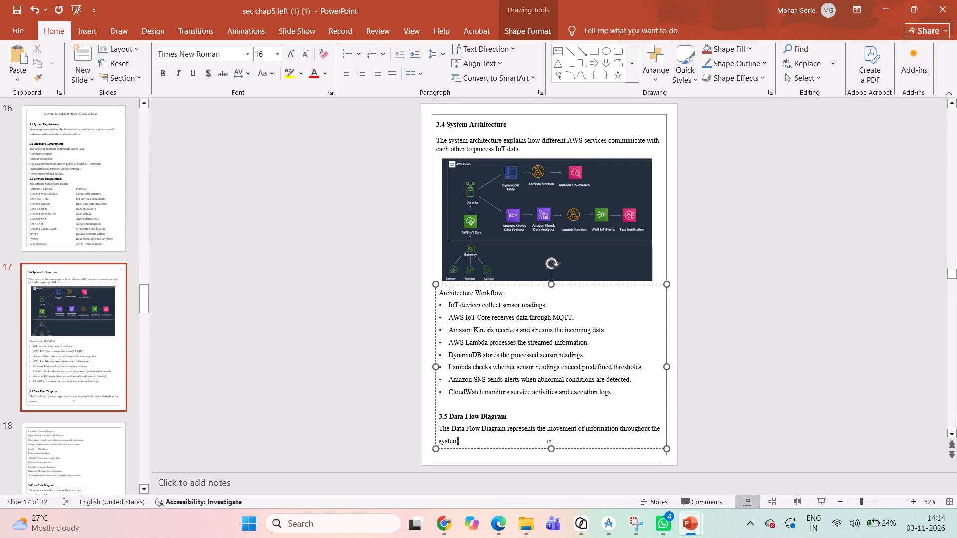
left_click_drag(561, 450, 543, 423)
left_click(550, 435)
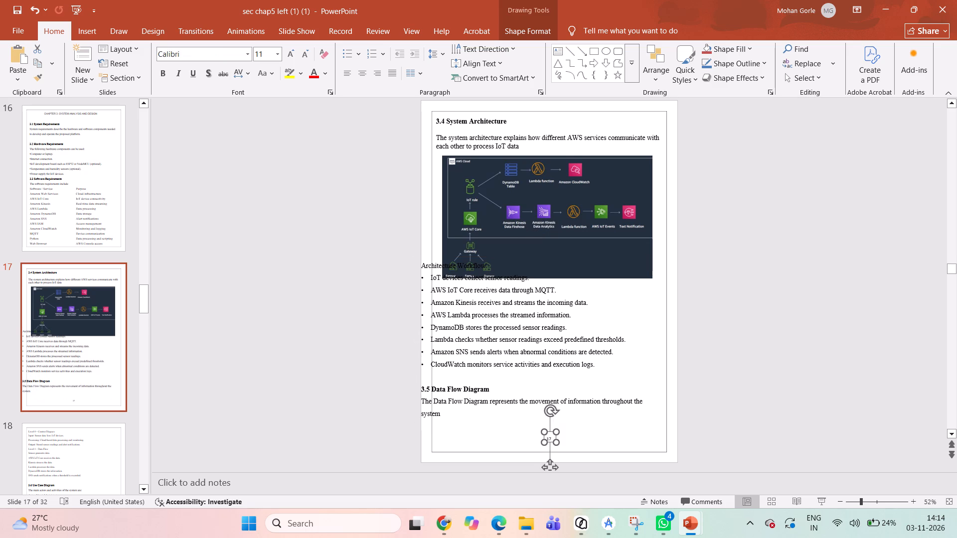
key("BackSpace")
Move the Architecture Workflow text on slide 17 back below the architecture diagram, inside the page border.
left_click(559, 427)
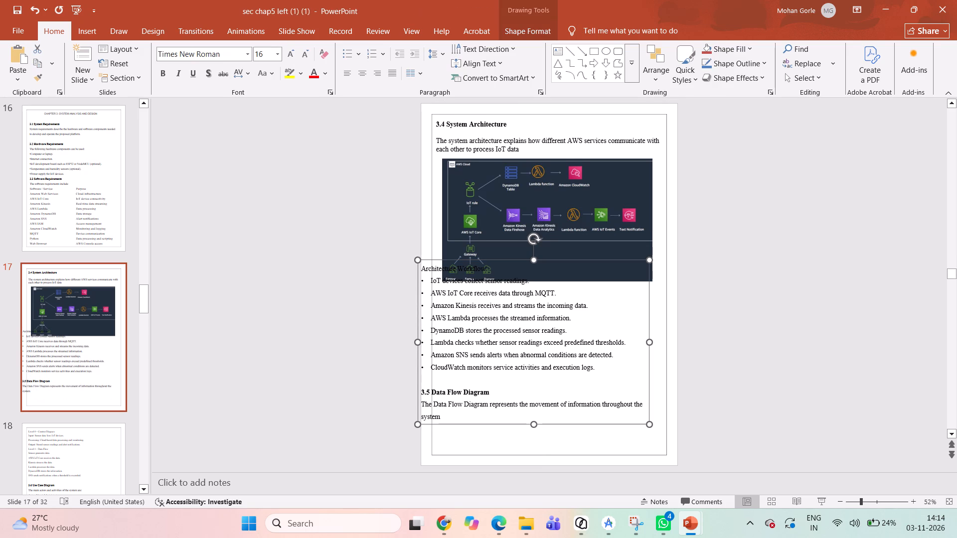
left_click_drag(559, 424, 579, 447)
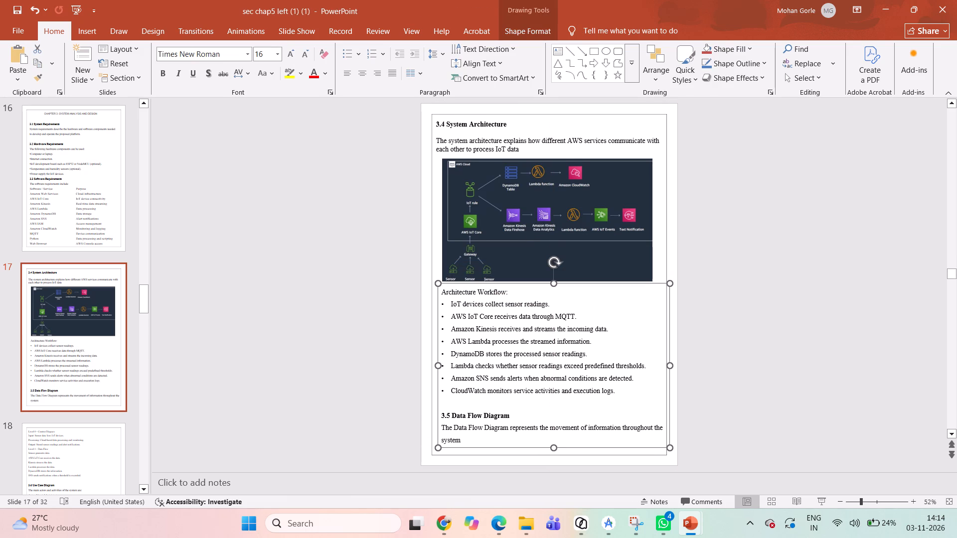
left_click(531, 447)
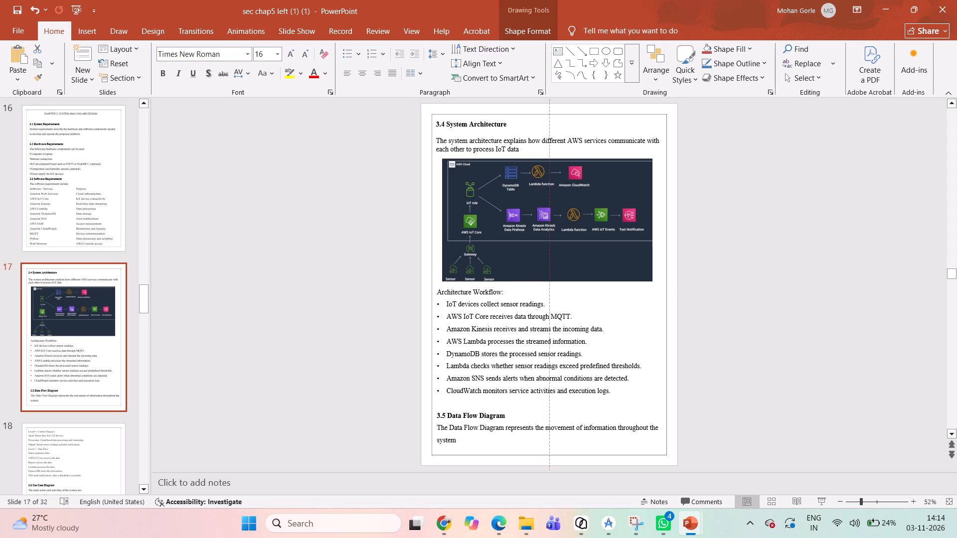
left_click(348, 415)
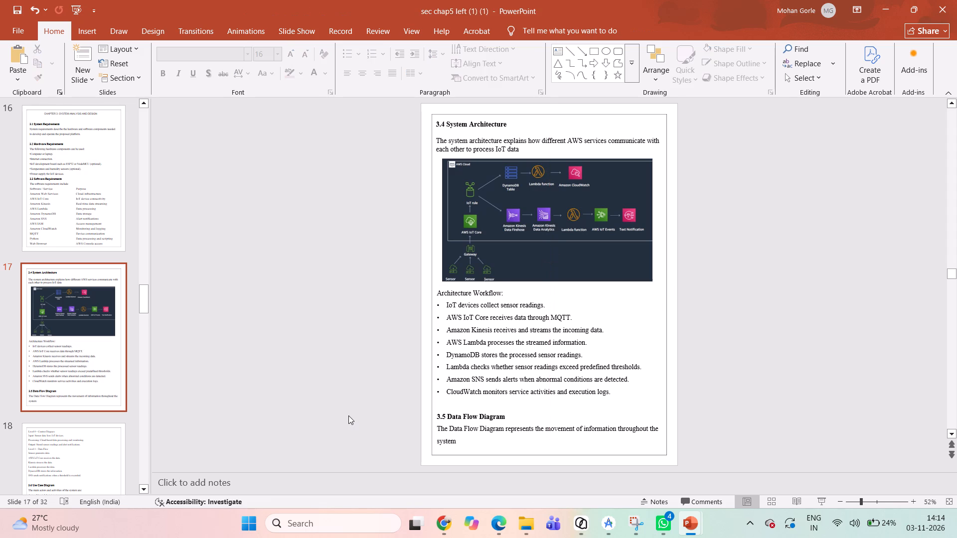
Move the text box on slide 18 aside to expose the page number, and delete that number.
key("Down")
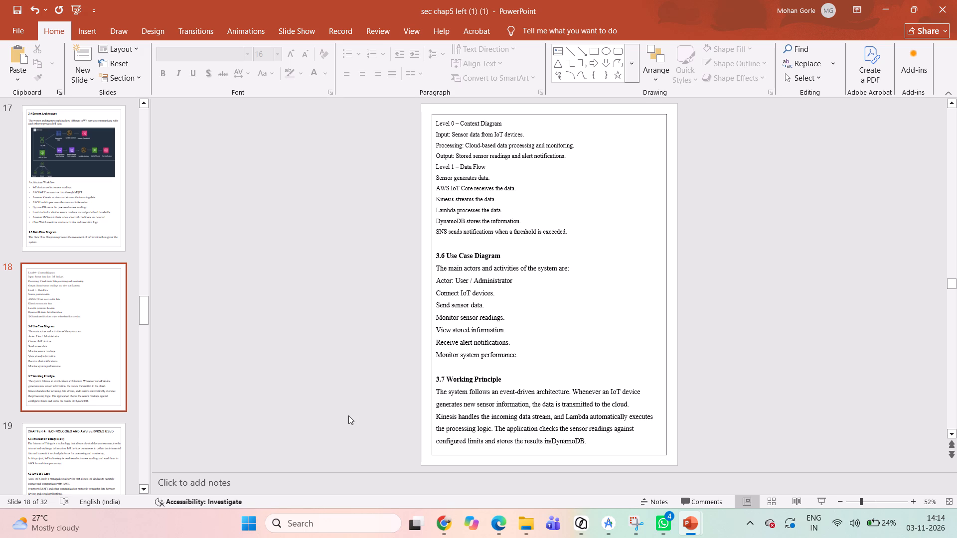
left_click(510, 413)
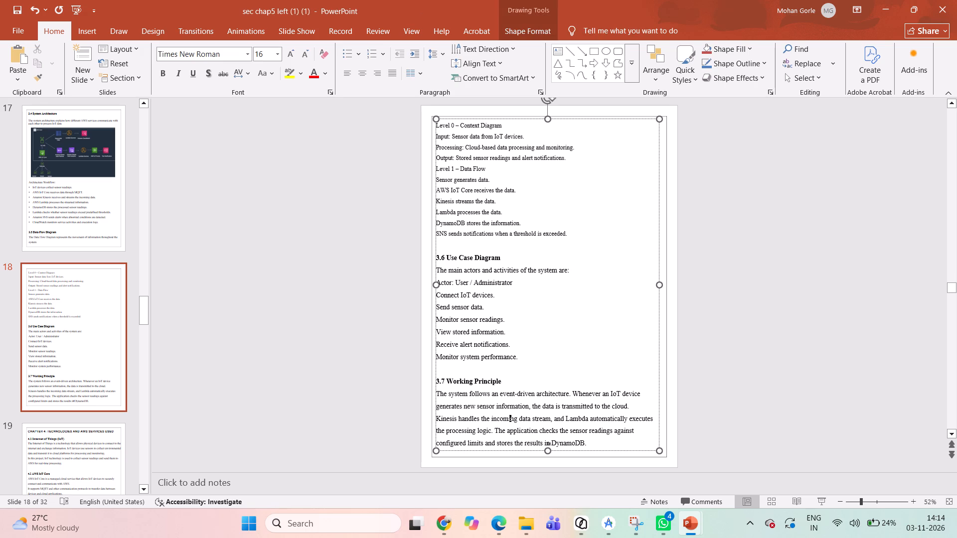
left_click(512, 449)
left_click_drag(512, 449, 367, 447)
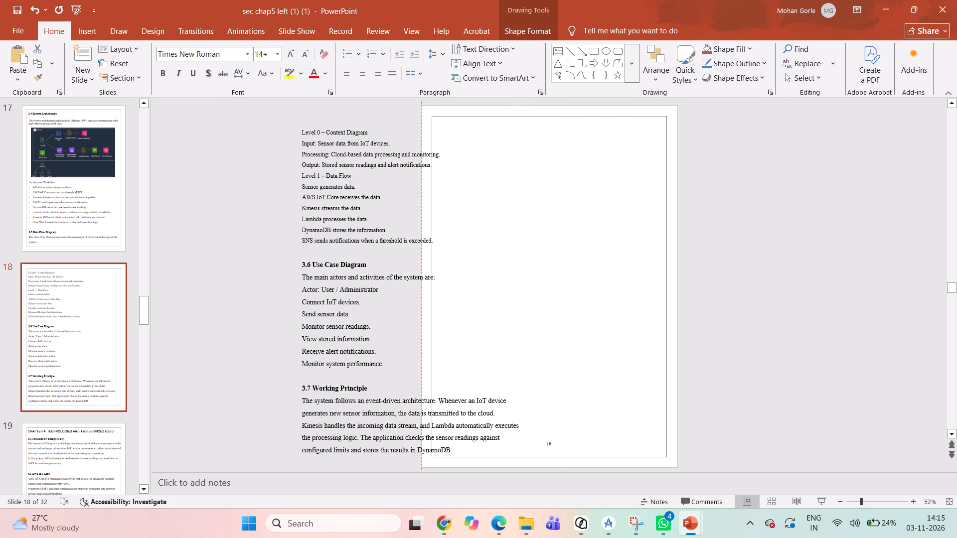
left_click_drag(367, 447, 358, 441)
left_click(555, 447)
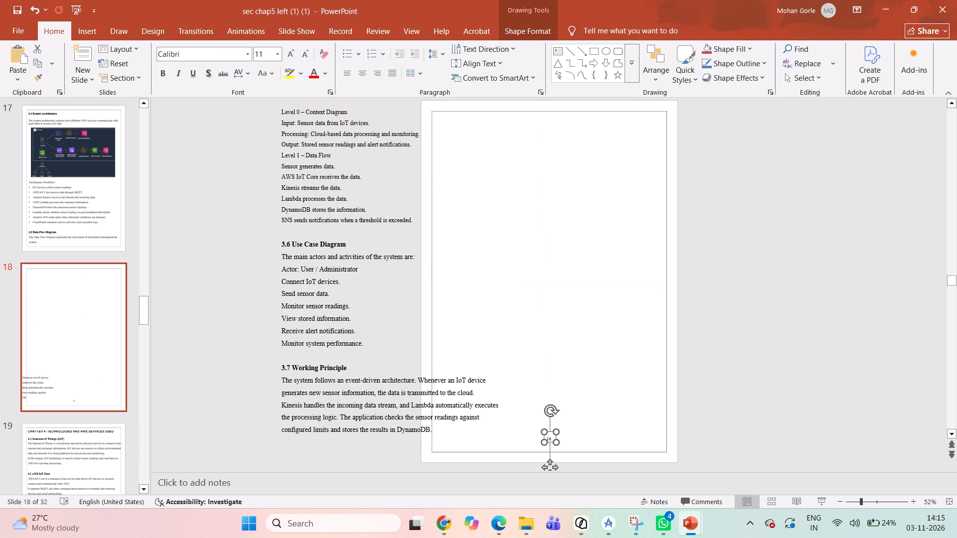
left_click(549, 429)
key("BackSpace")
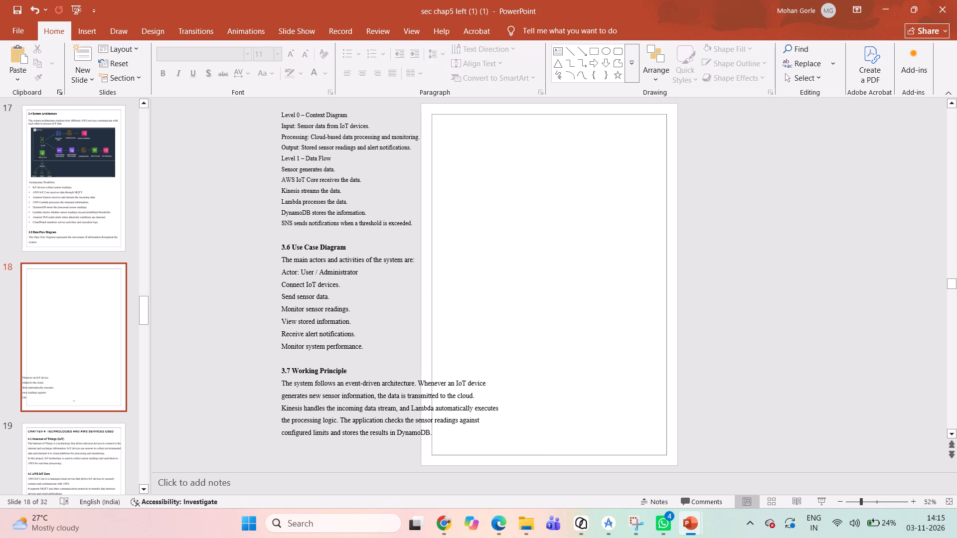
left_click(549, 429)
Move the slide 18 text box back onto the page so it fits inside the border.
left_click(457, 352)
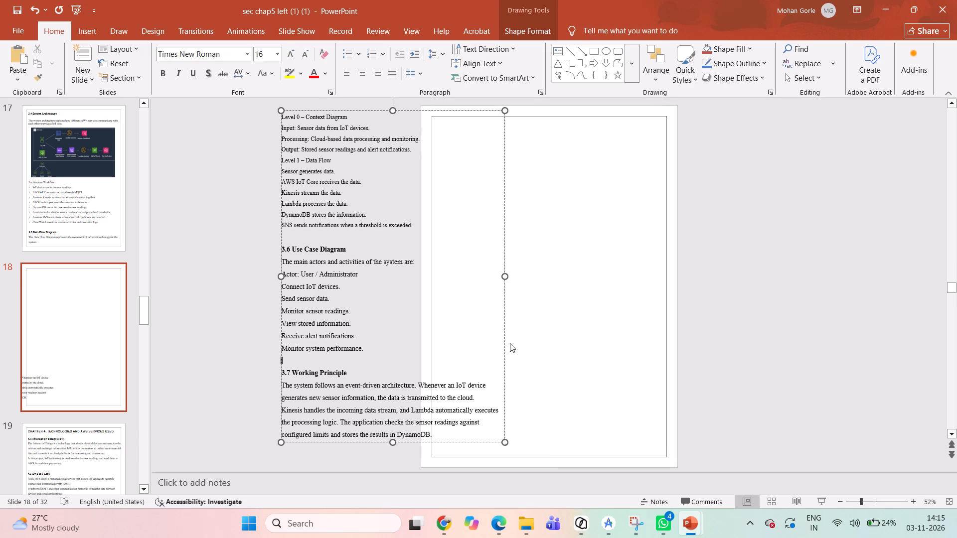
left_click_drag(503, 346, 646, 356)
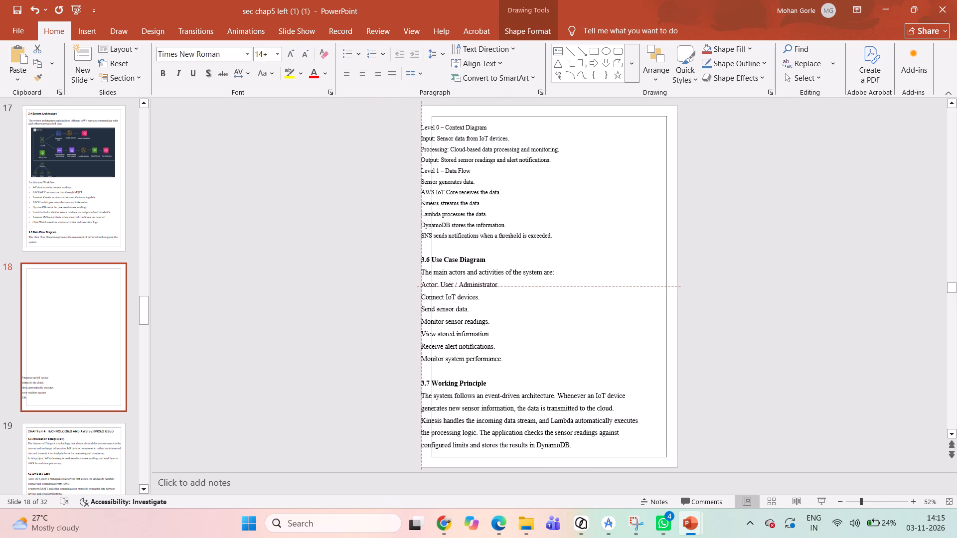
left_click_drag(646, 356, 662, 358)
left_click(335, 336)
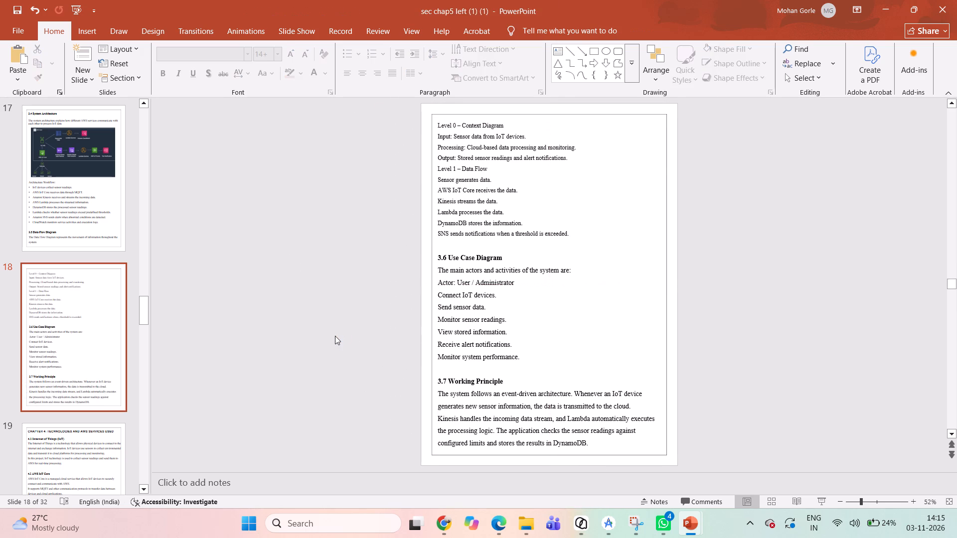
Delete the page numbers at the foot of slides 19, 20, 21 and 22.
key("Down")
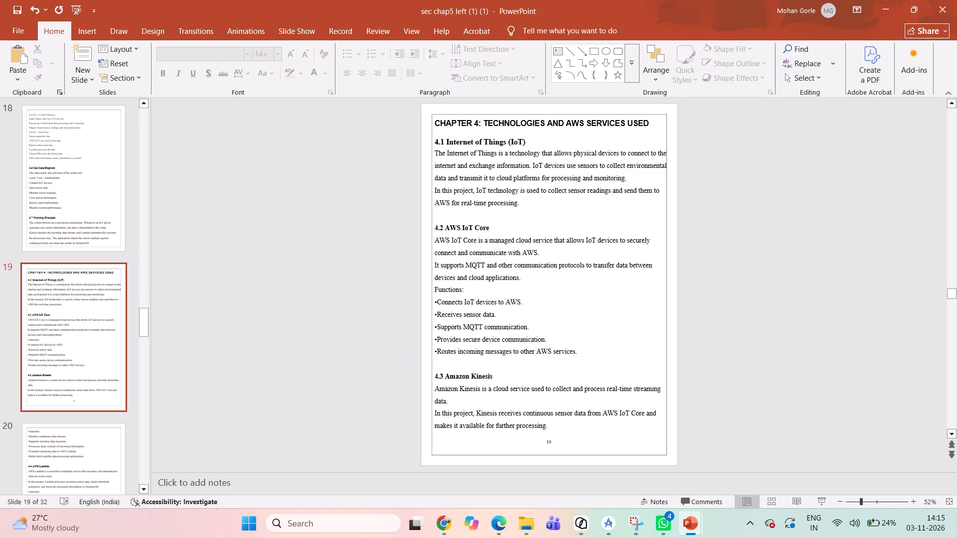
left_click(551, 437)
left_click(552, 443)
key("BackSpace")
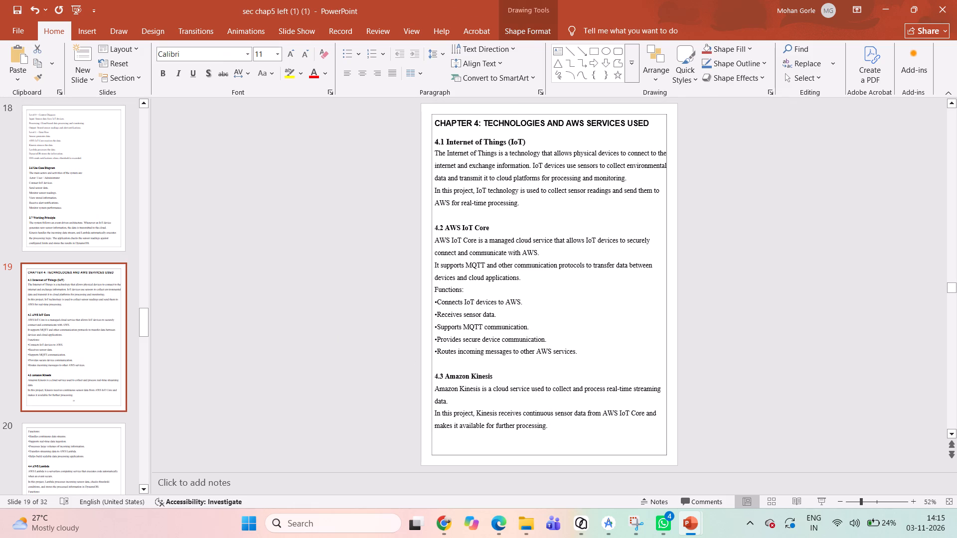
key("Down")
left_click(552, 443)
key("BackSpace")
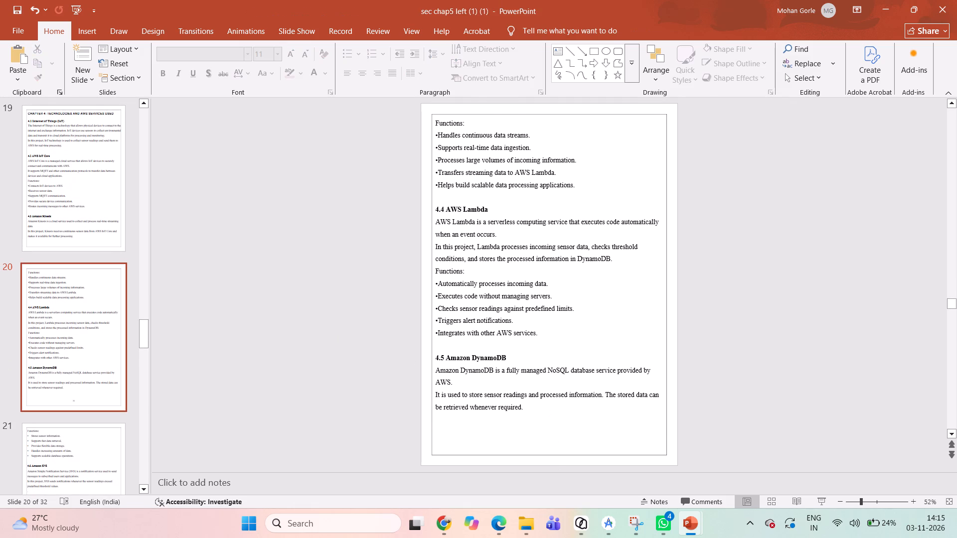
key("Down")
left_click(552, 443)
key("BackSpace")
key("Down")
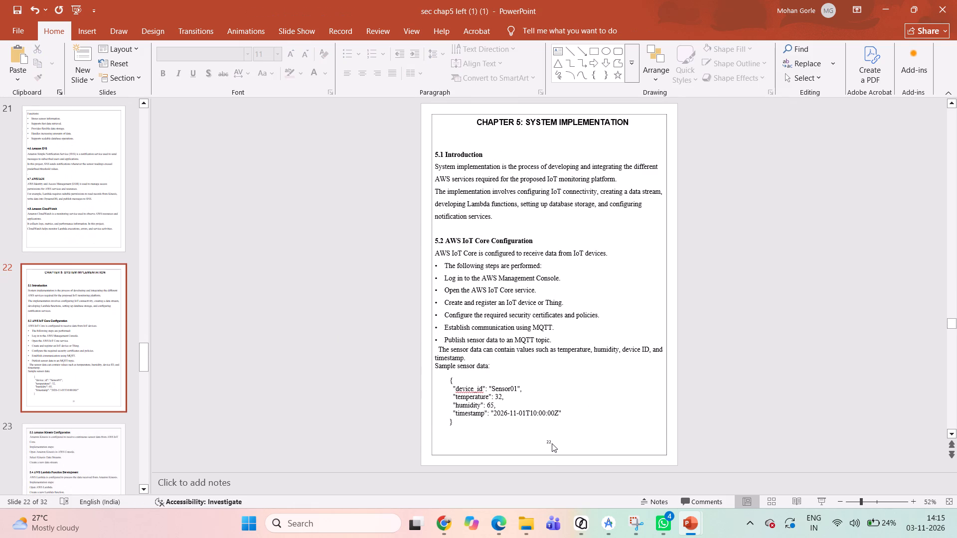
left_click(552, 443)
key("BackSpace")
key("BackSpace")
Move the main text box on slide 24 aside to expose the page number, and delete that number.
key("Down")
key("Down")
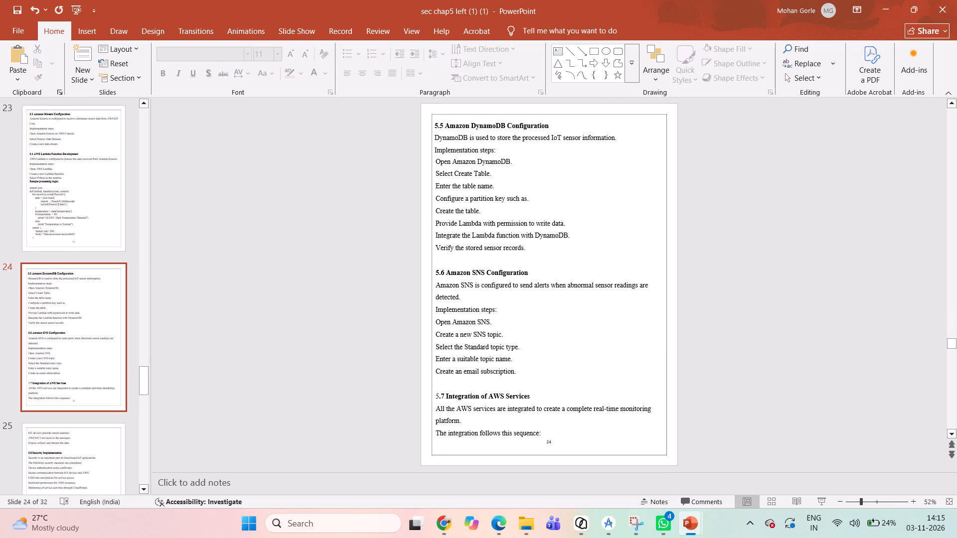
left_click(552, 443)
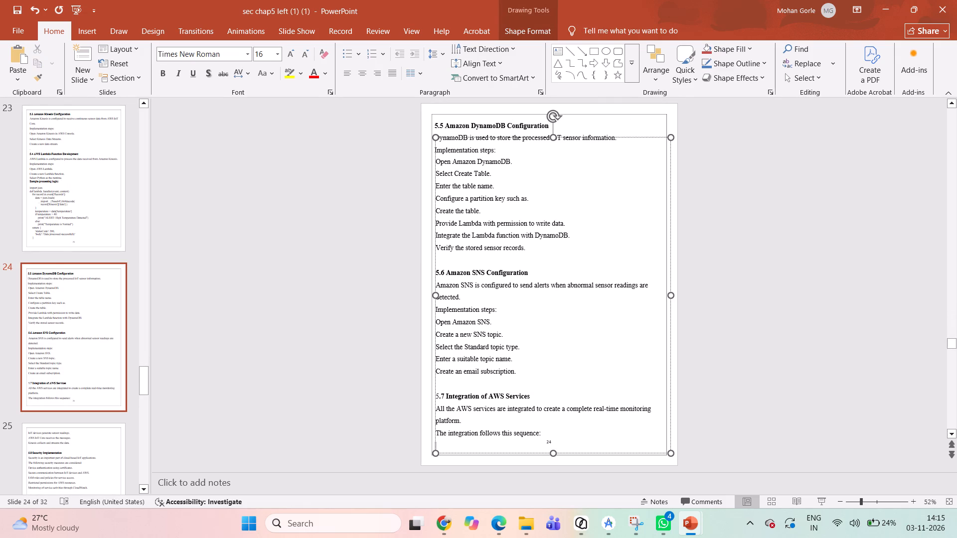
left_click_drag(672, 390, 552, 369)
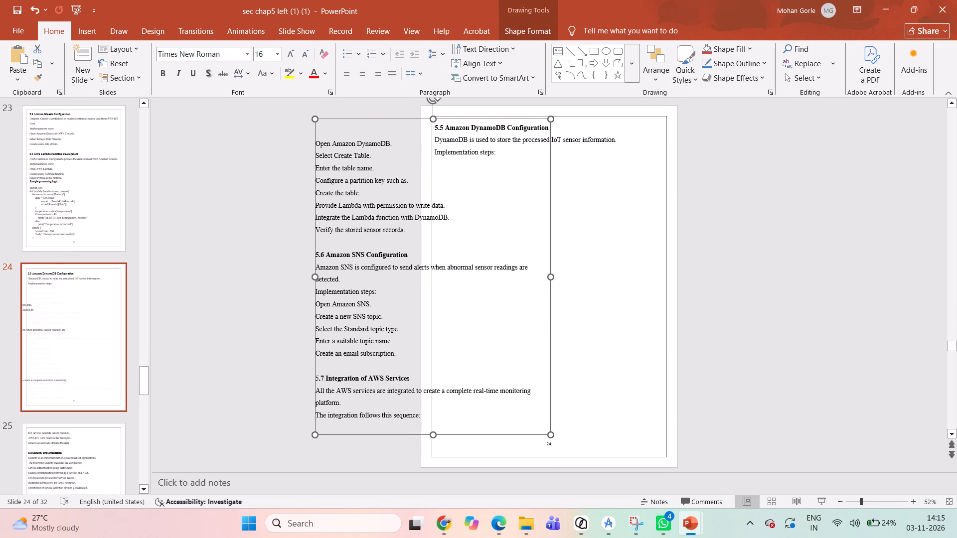
left_click(552, 446)
key("BackSpace")
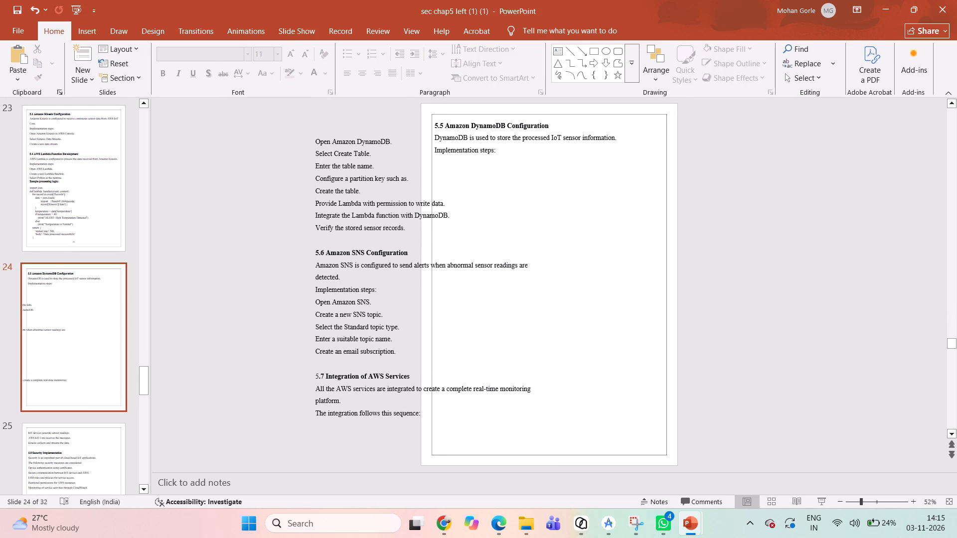
Move the slide 24 text box back inside the page border, lined up closely under the 5.5 Implementation steps line.
left_click(551, 304)
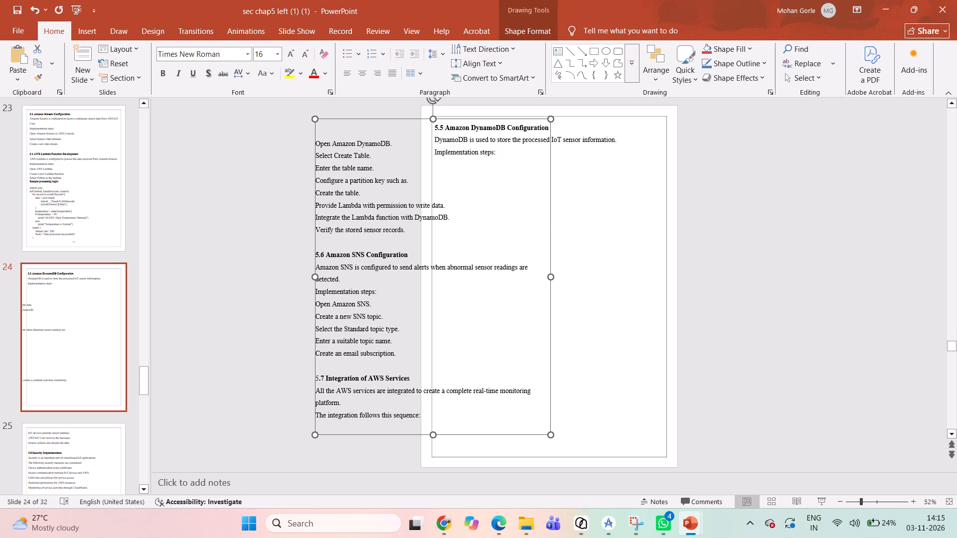
left_click_drag(551, 314, 672, 336)
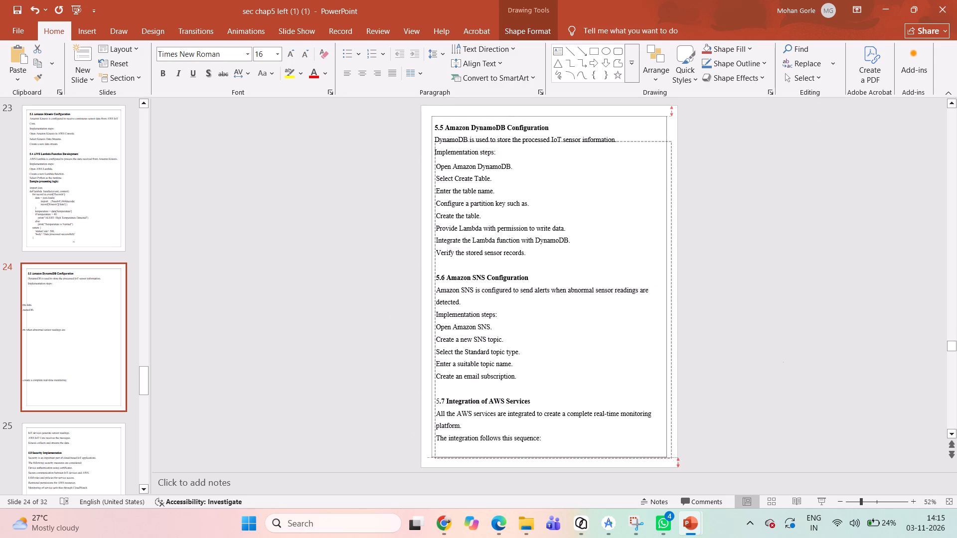
left_click_drag(672, 336, 671, 337)
left_click(726, 333)
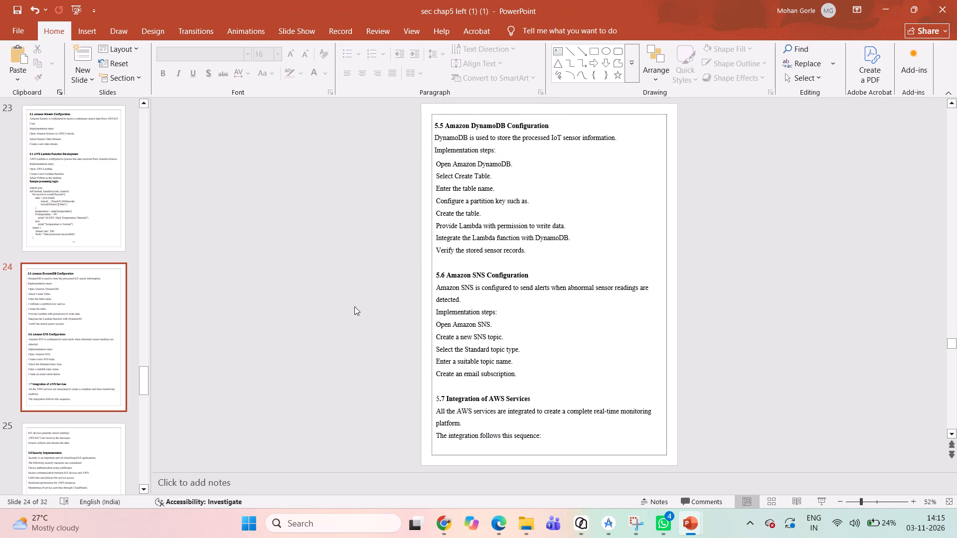
left_click(485, 291)
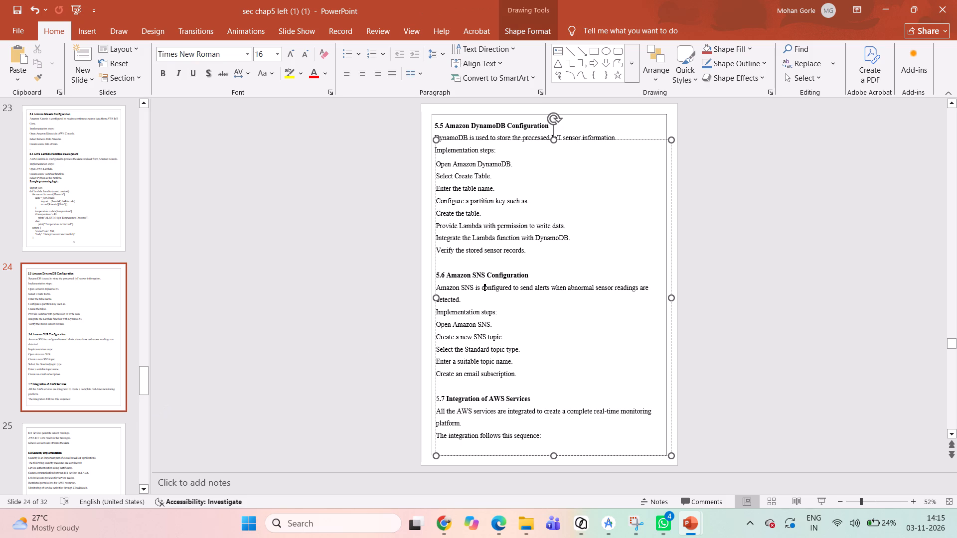
left_click(436, 266)
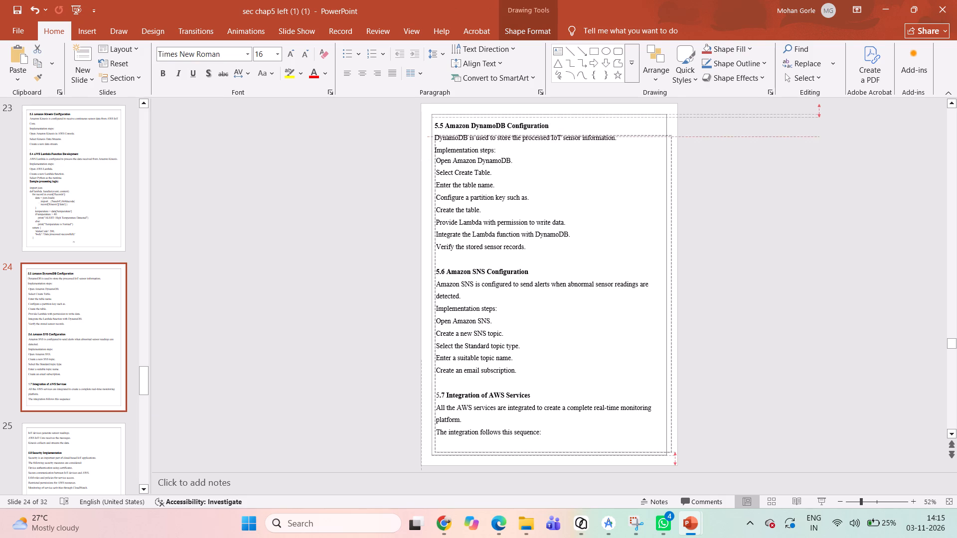
left_click(392, 248)
Delete the page numbers on the Chapter 6 slides, 26, 27 and 28.
key("Down")
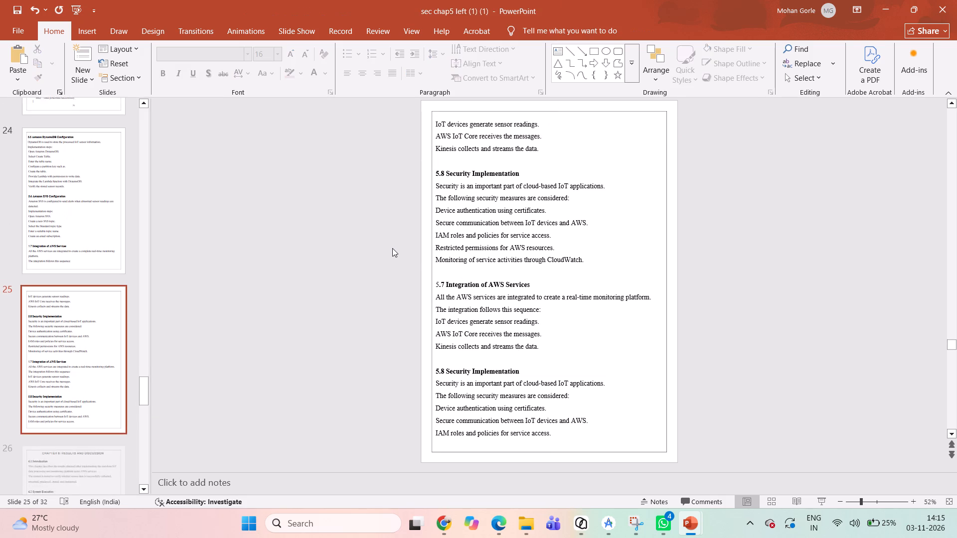
key("Down")
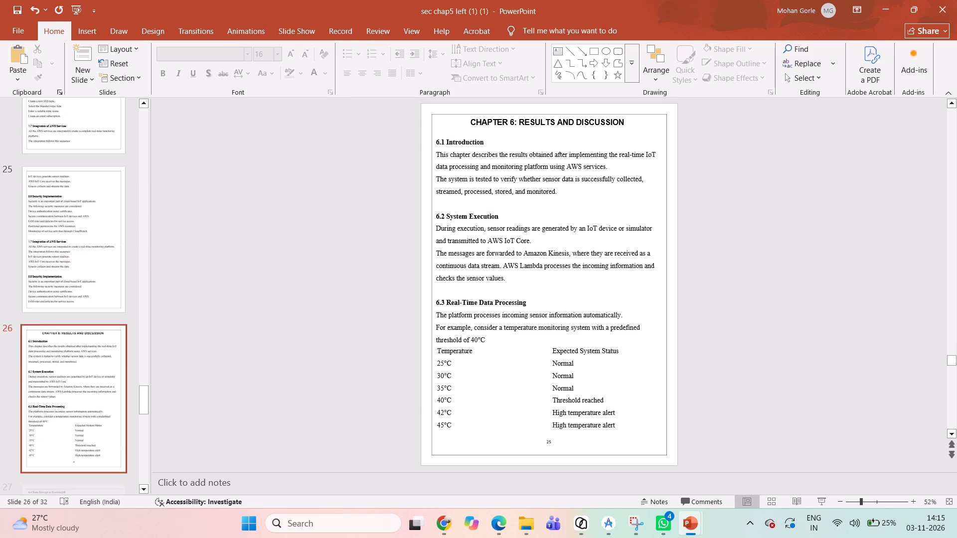
left_click(550, 446)
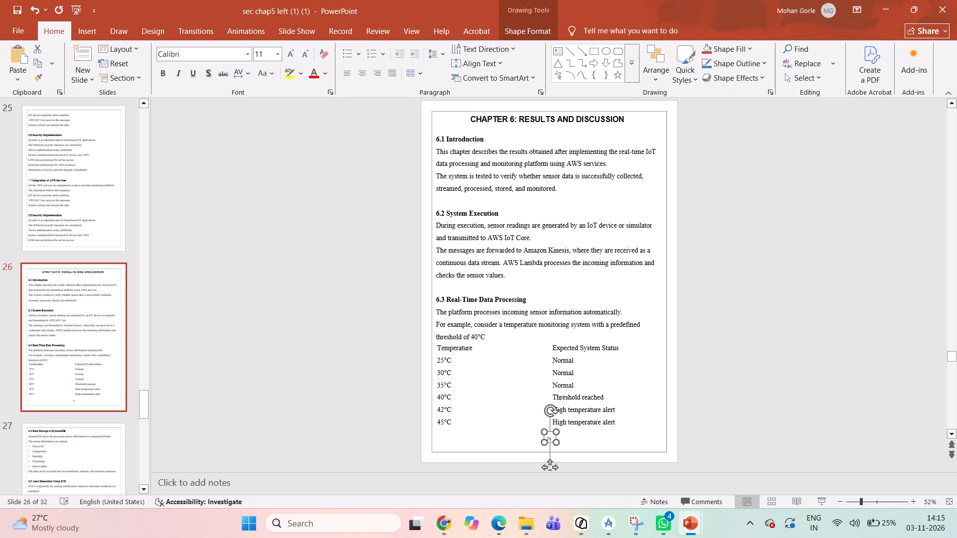
key("BackSpace")
key("Down")
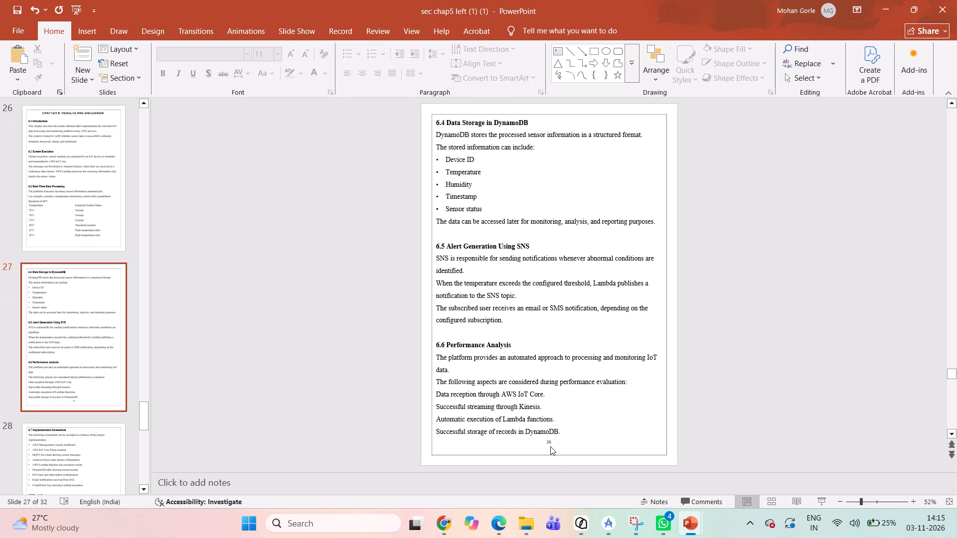
left_click(550, 446)
key("BackSpace")
key("Down")
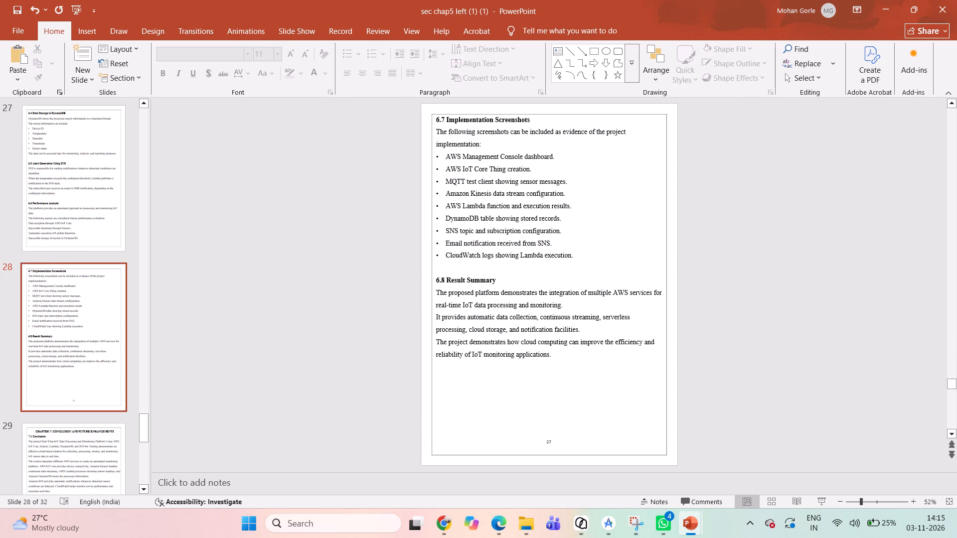
left_click(550, 446)
key("BackSpace")
Delete the page numbers on slides 29, 30 and 31, and check the last slide for a leftover number.
key("Down")
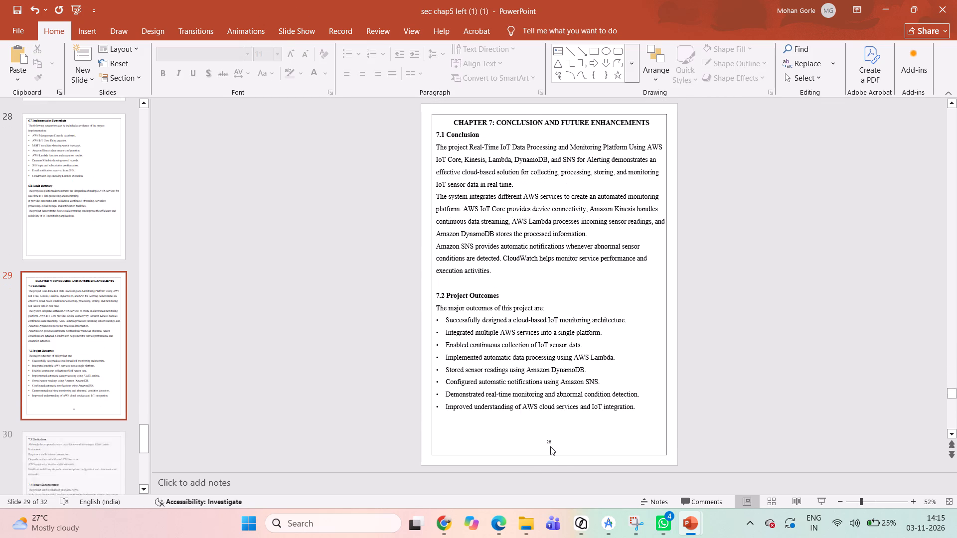
left_click(550, 446)
key("BackSpace")
key("Down")
left_click(550, 446)
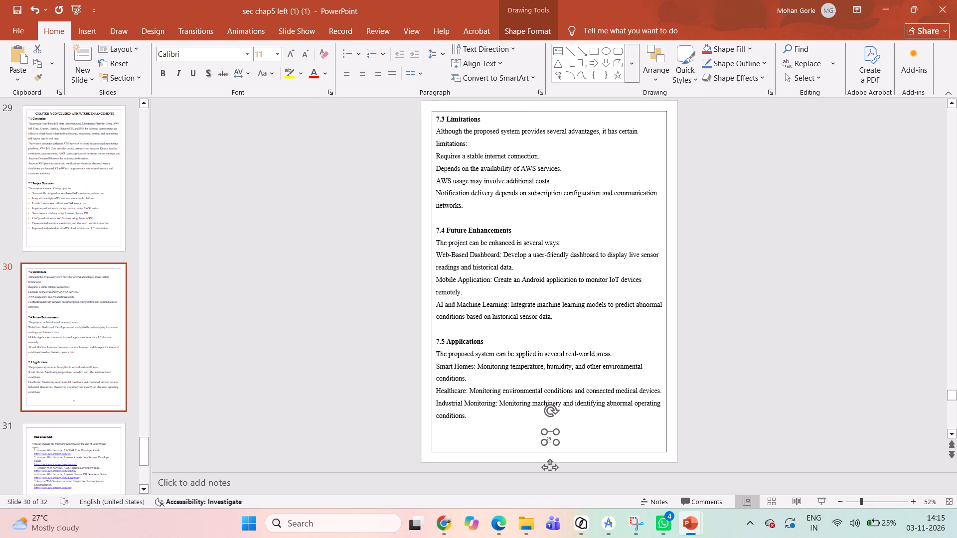
key("BackSpace")
key("Down")
left_click(550, 446)
key("BackSpace")
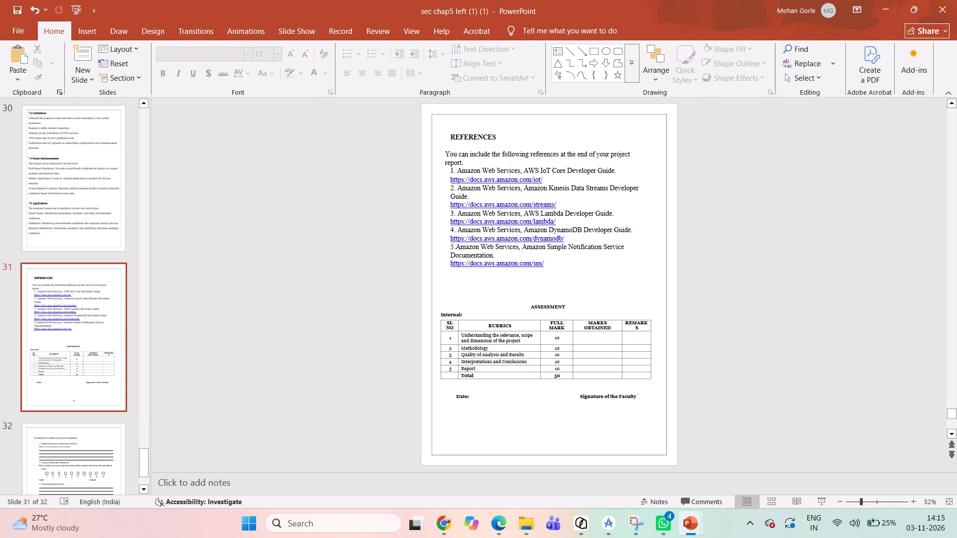
key("Down")
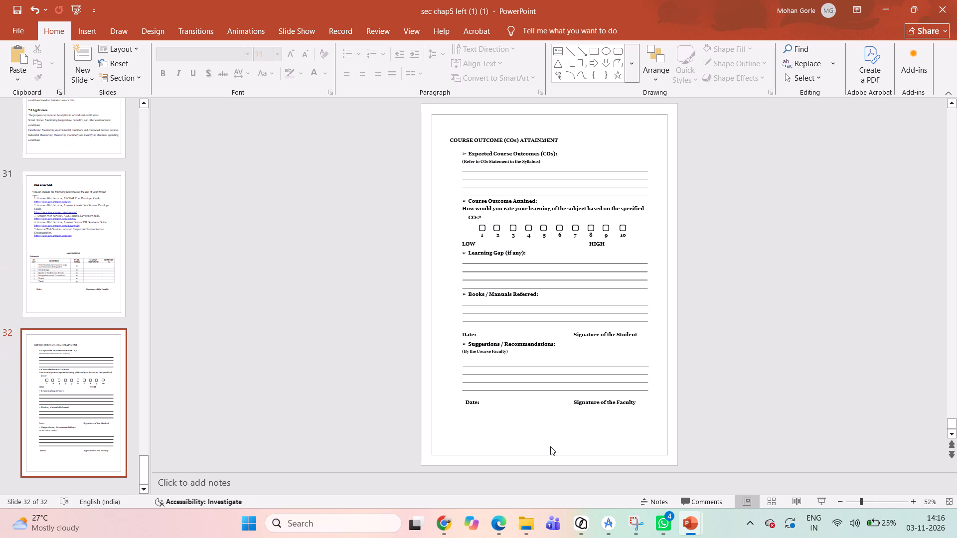
left_click(226, 326)
key("Up")
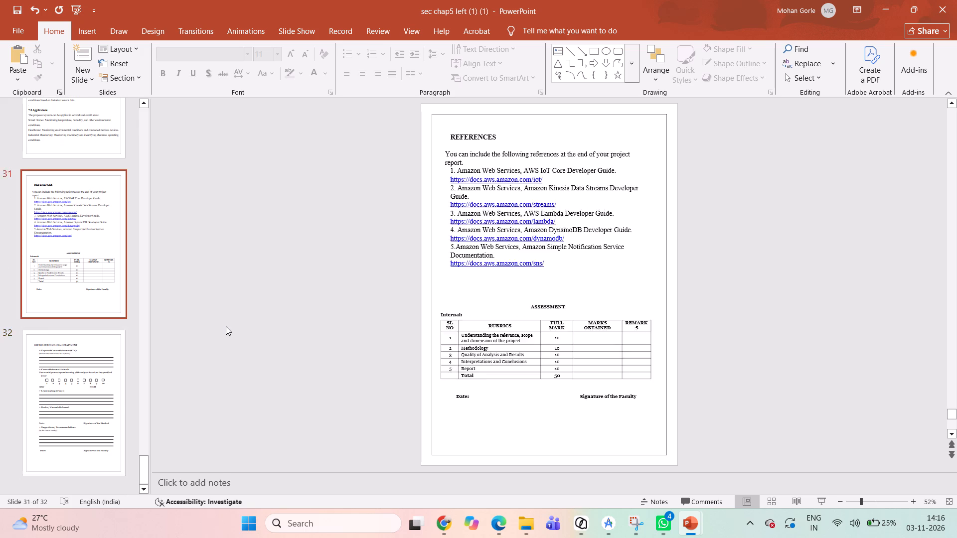
Review slides 11 to 31, comparing the chapter headings and checking the page layout.
key("Up")
key("Up")
key("Up")
key("Up")
key("Up")
key("Up")
key("Up")
key("Up")
key("Up")
key("Up")
key("Down")
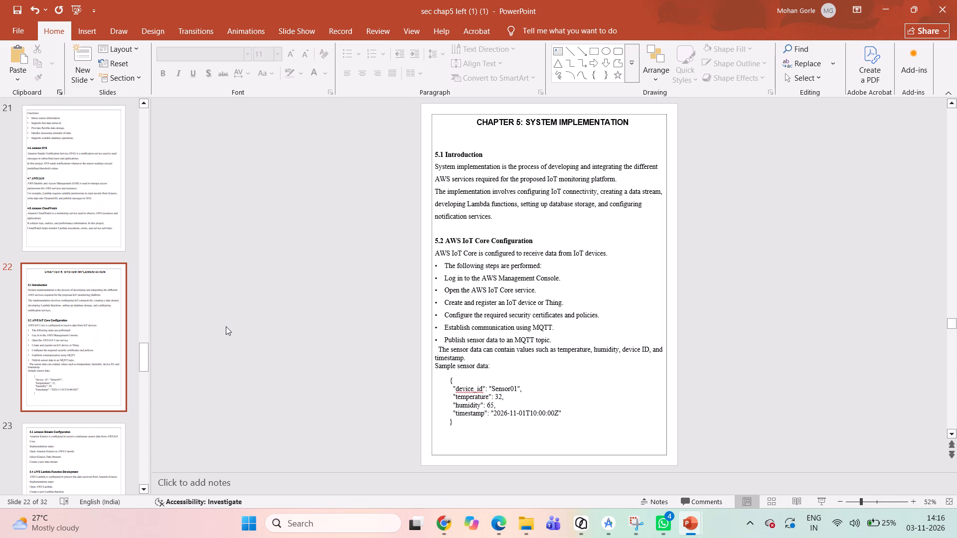
key("Down")
key("Down")
key("Down")
key("Down")
key("Down")
key("Down")
key("Down")
key("Down")
key("Down")
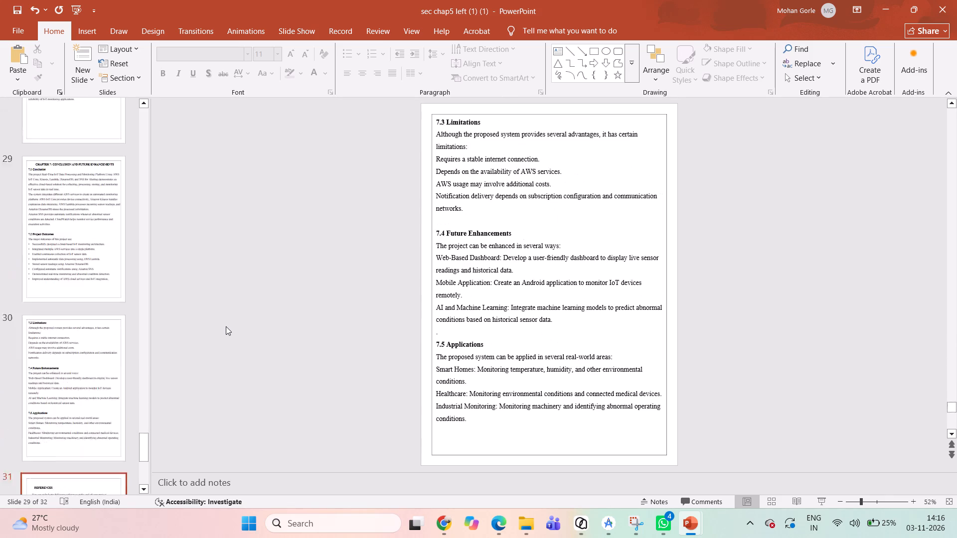
key("Down")
key("Up")
key("Up")
key("Up")
key("Up")
key("Up")
key("Up")
key("Up")
key("Up")
key("Up")
key("Up")
key("Up")
key("Up")
key("Up")
key("Up")
key("Up")
key("Up")
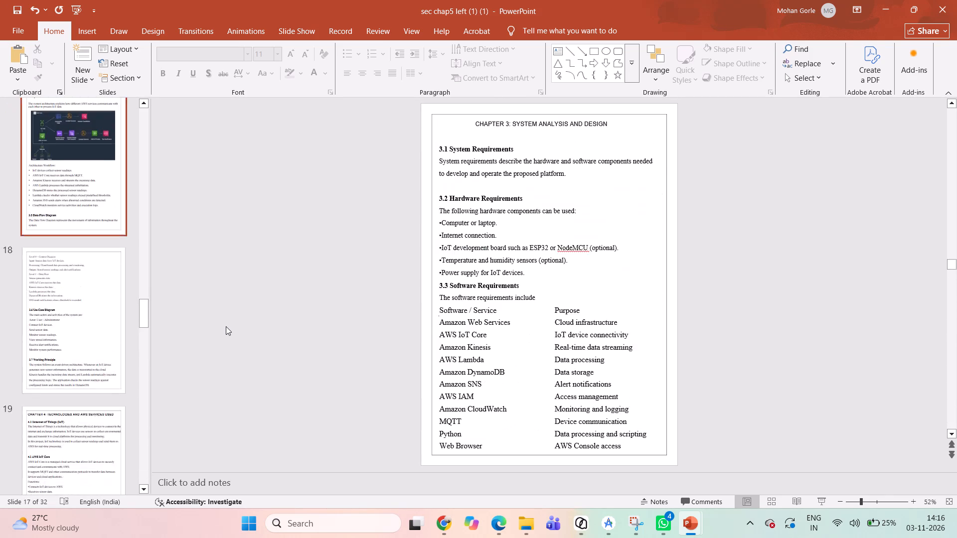
key("Up")
key("Up")
key("Up")
key("Up")
key("Up")
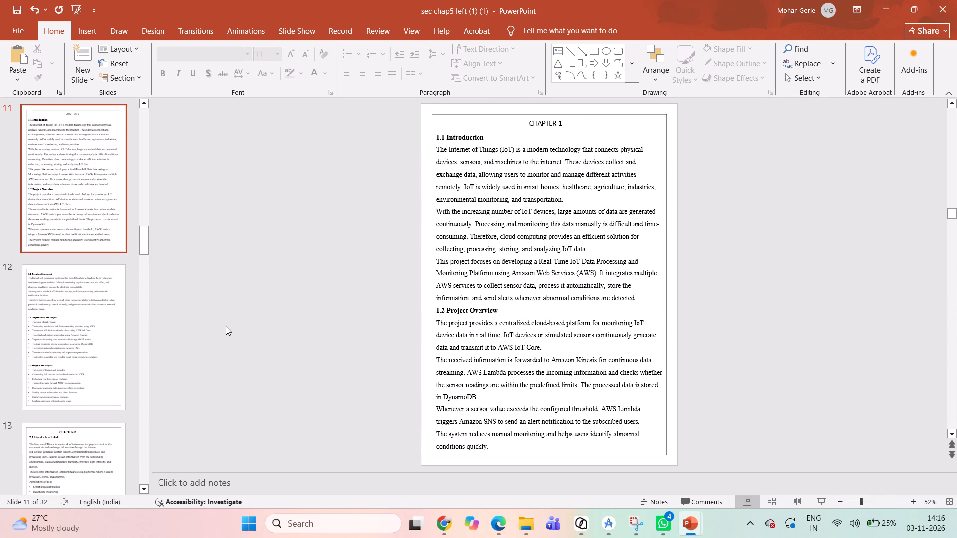
key("Up")
key("Down")
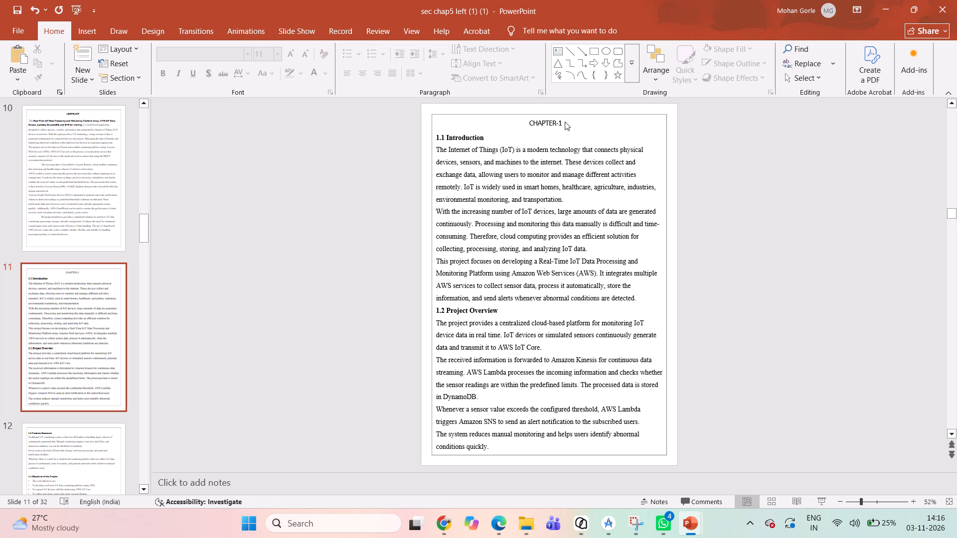
Format the CHAPTER-1 heading on slide 11 as bold Times New Roman.
left_click_drag(560, 122, 489, 139)
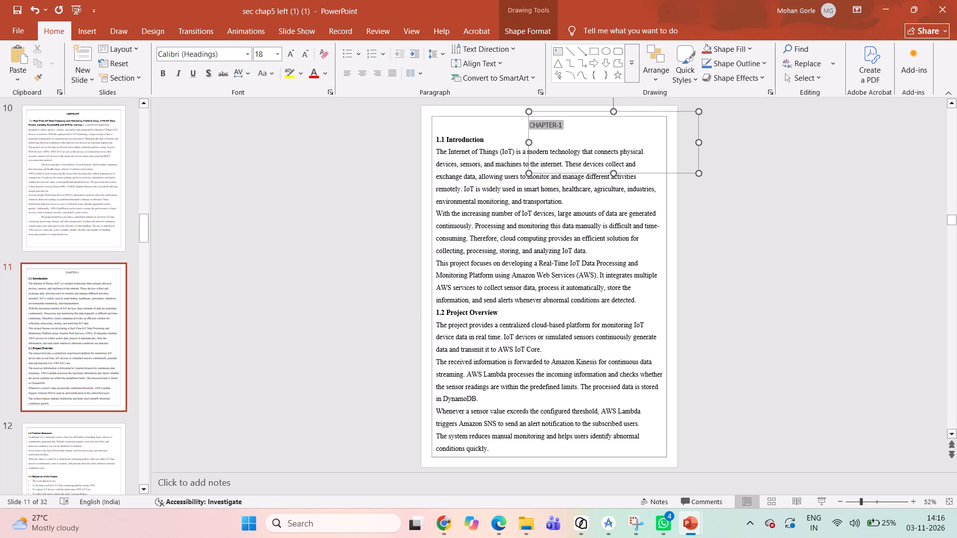
left_click_drag(489, 139, 489, 139)
left_click(222, 56)
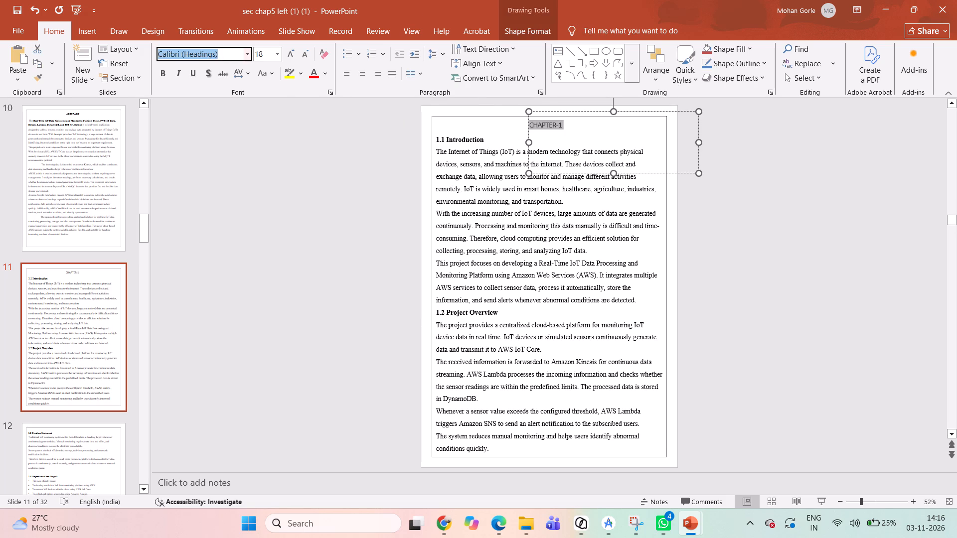
type("time")
key("Return")
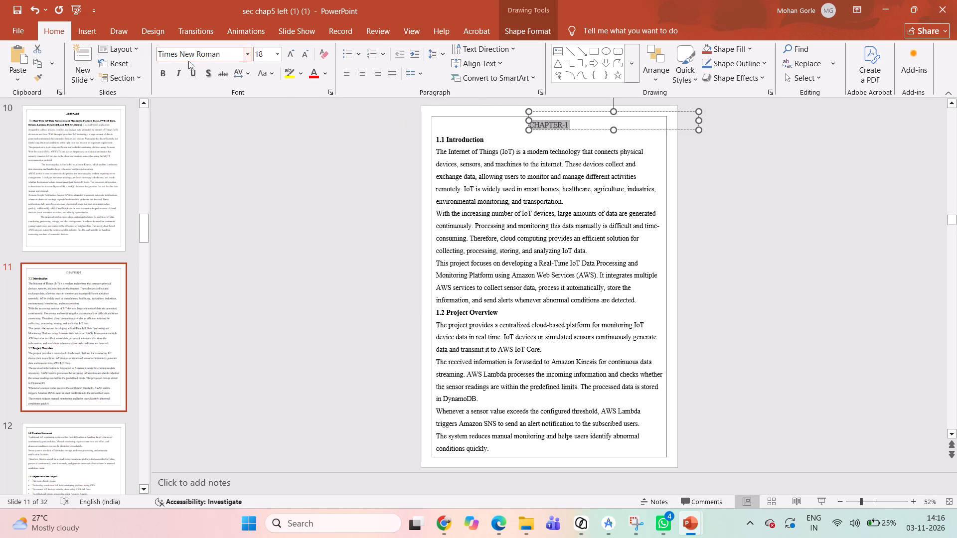
left_click(164, 74)
left_click(237, 164)
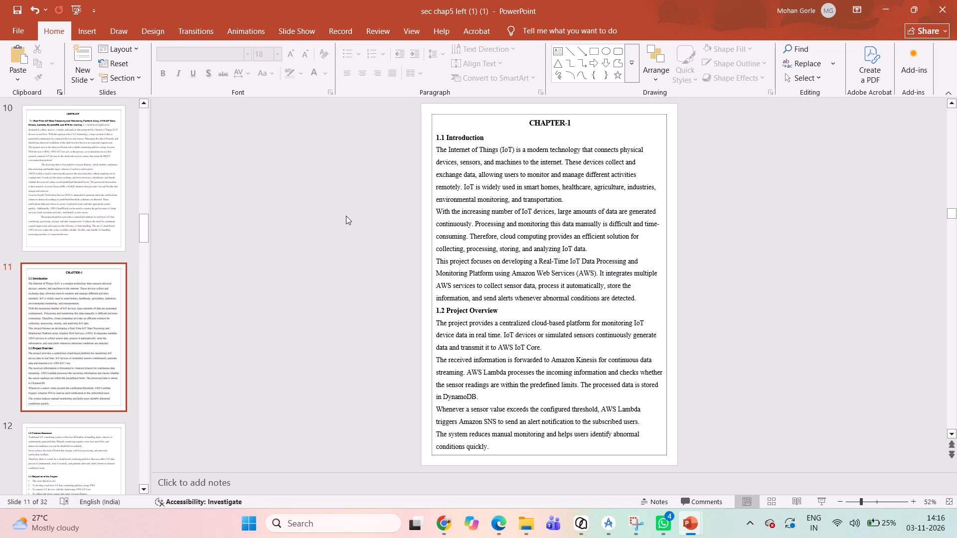
Change the CHAPTER-2 heading on slide 13 to Times New Roman, keeping it in its original position.
key("Down")
key("Down")
key("Down")
key("Down")
key("Up")
key("Up")
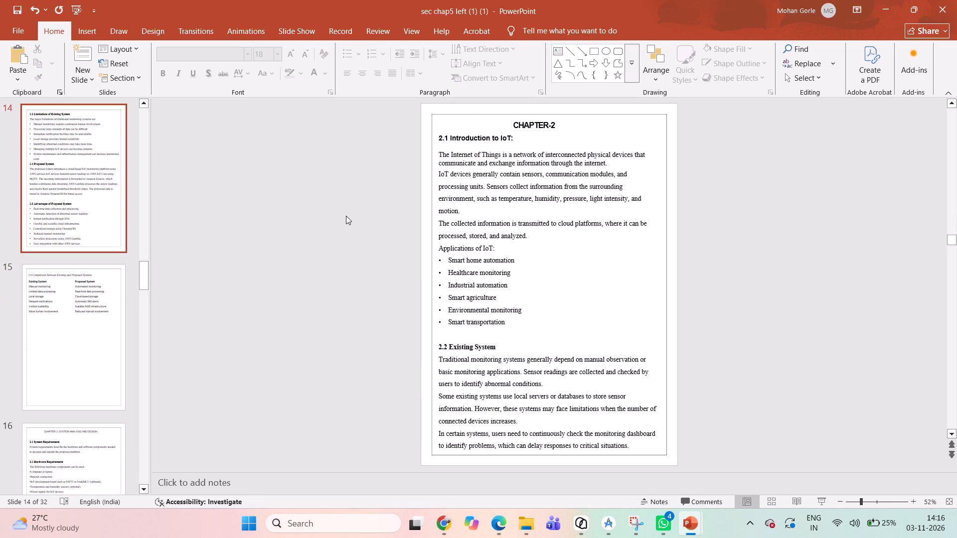
left_click_drag(559, 131, 552, 131)
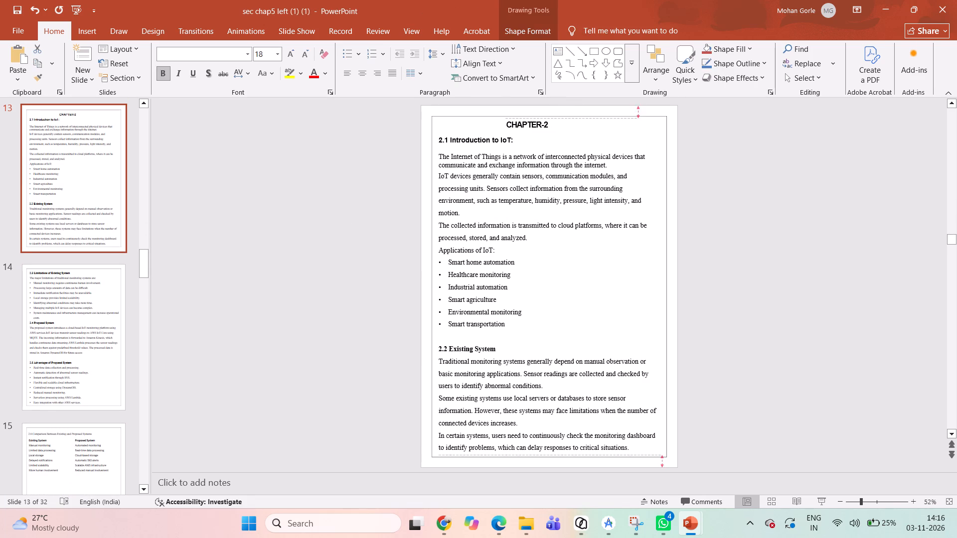
left_click_drag(552, 131, 545, 133)
key("ctrl+z")
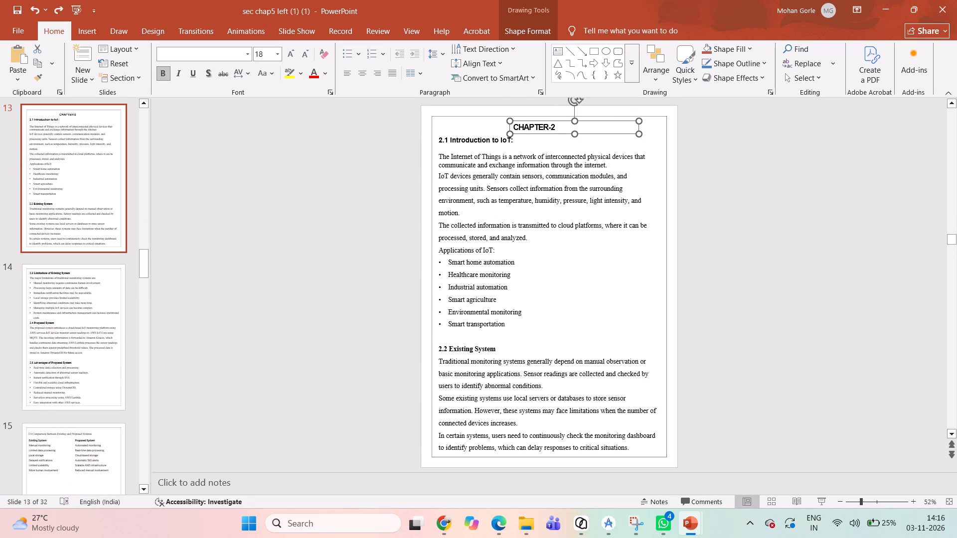
left_click_drag(554, 124, 493, 139)
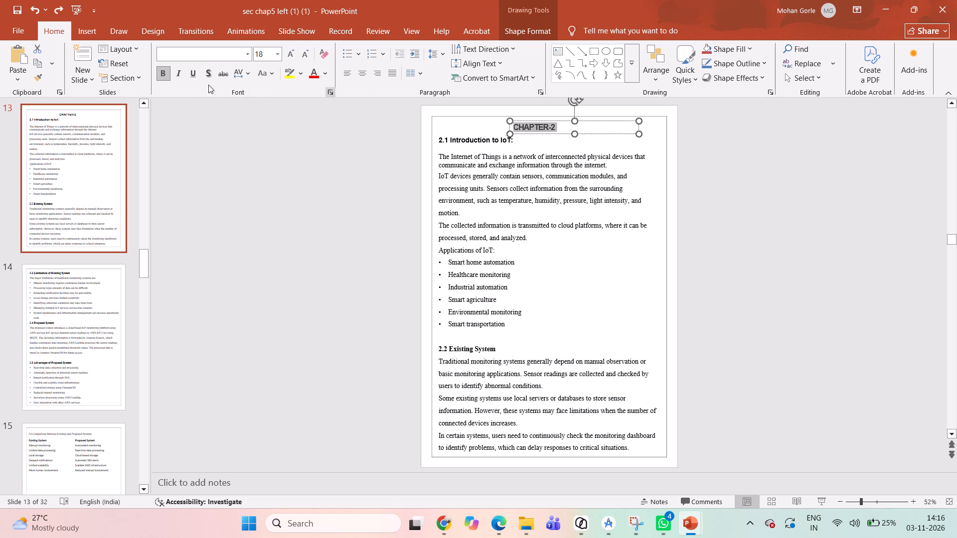
left_click(214, 51)
type("time")
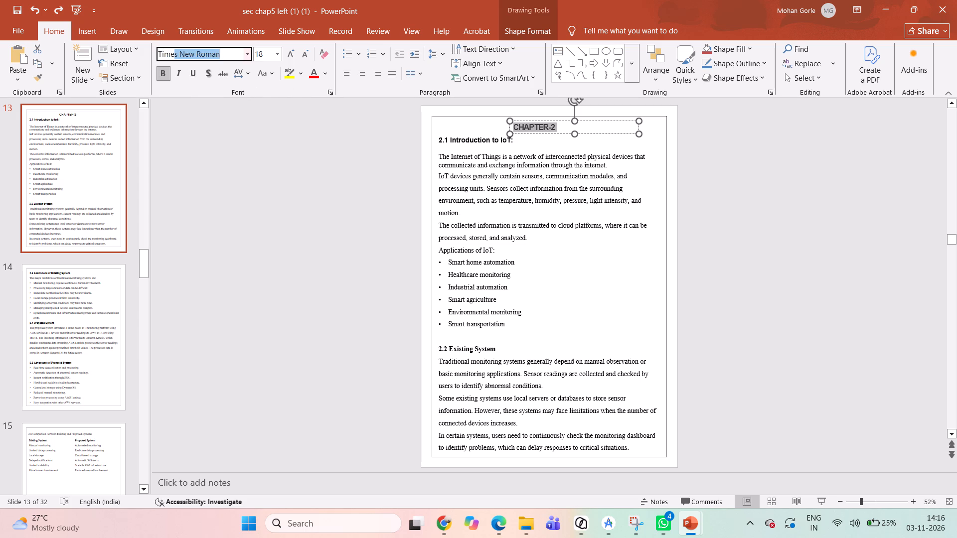
key("Return")
left_click(232, 196)
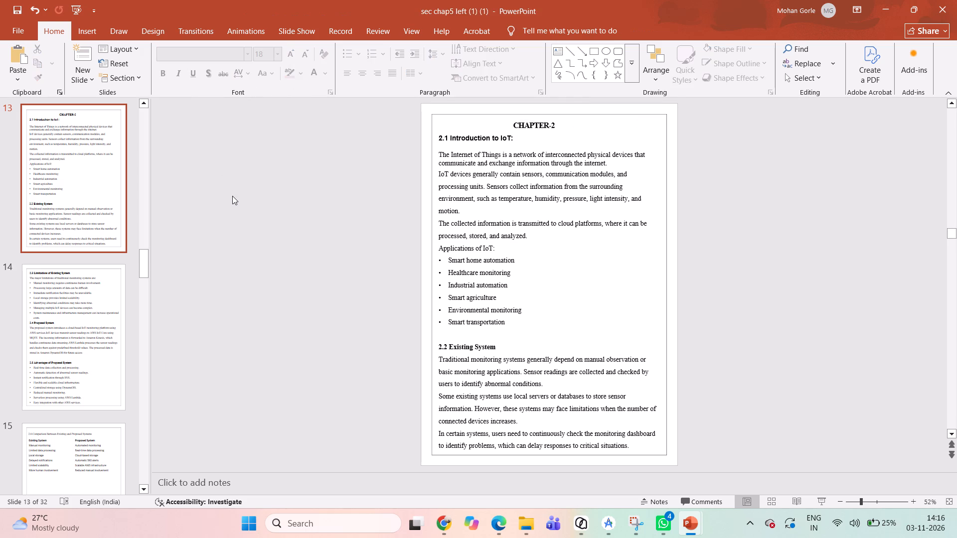
Format the Chapter 3 System Analysis and Design heading on slide 16 as bold Times New Roman, size 18.
key("Down")
key("Down")
key("Down")
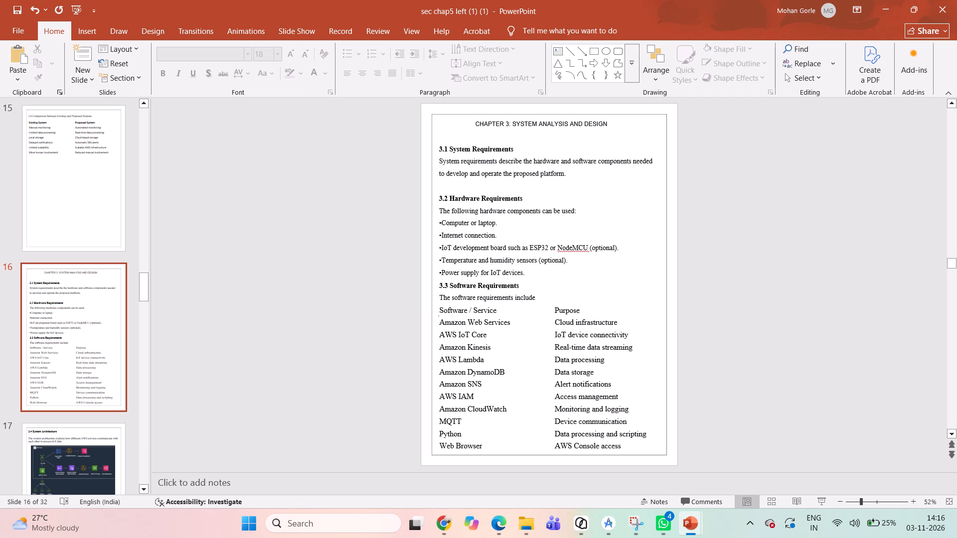
left_click_drag(606, 122, 429, 173)
left_click(193, 58)
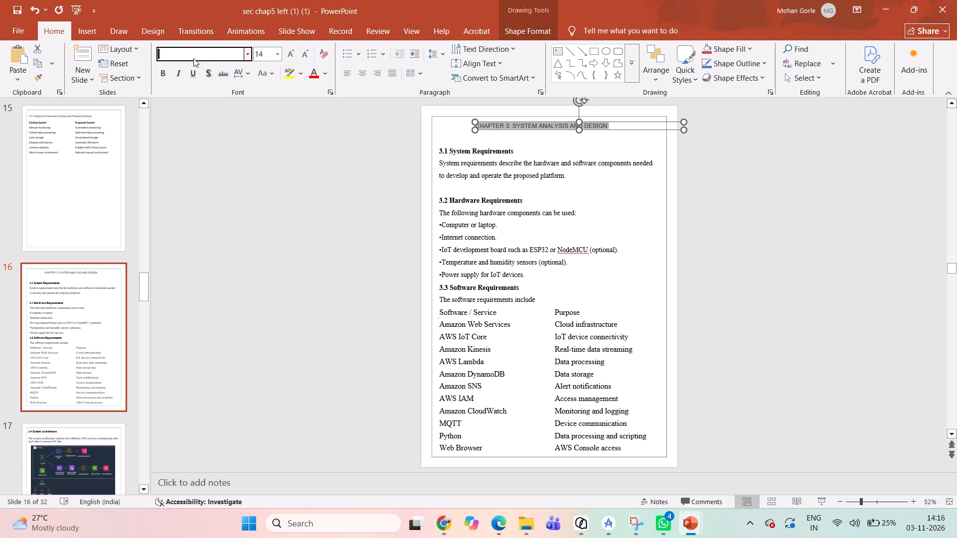
type("time")
key("Return")
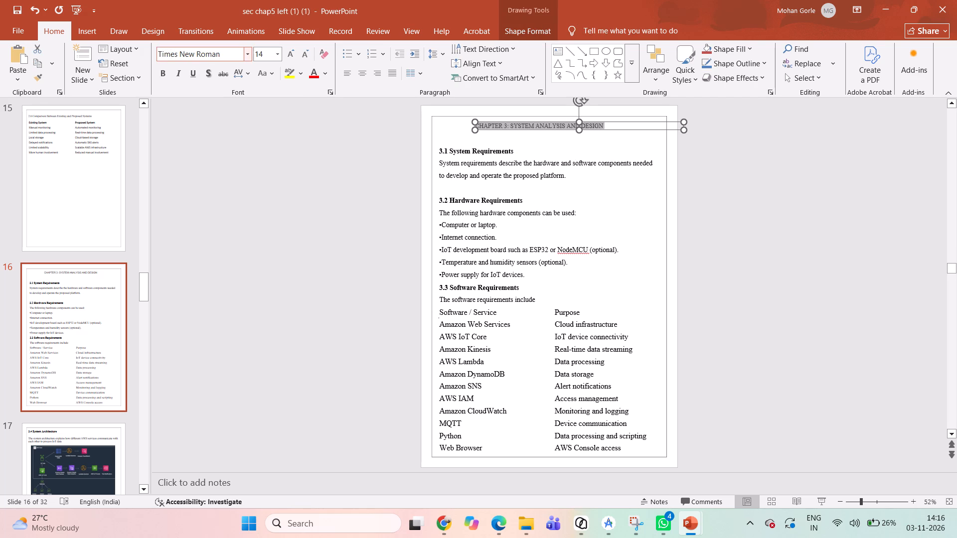
left_click(265, 50)
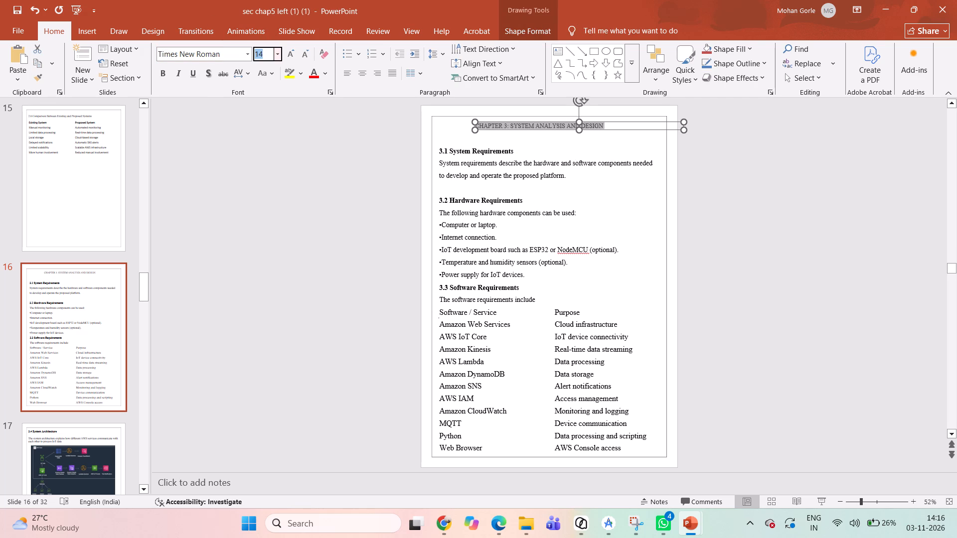
type("18")
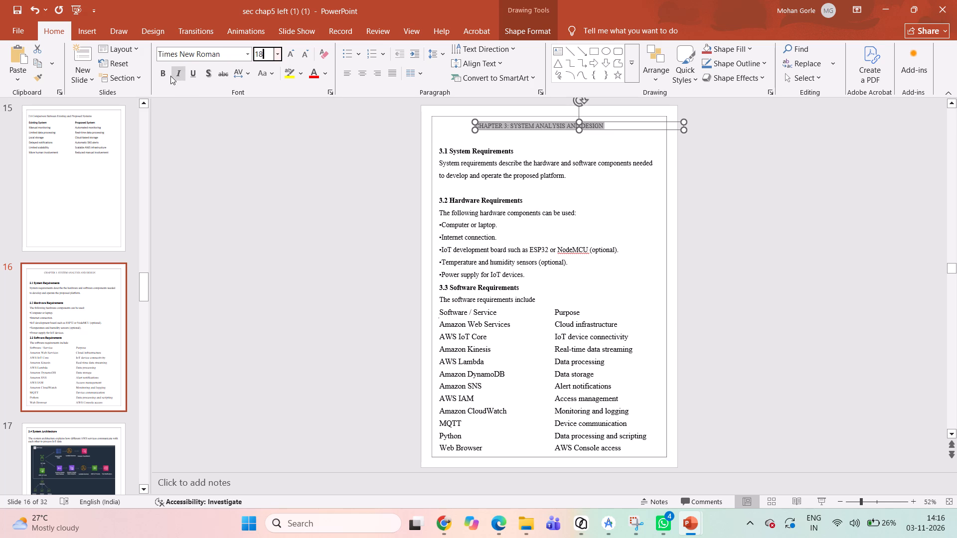
left_click(164, 76)
left_click(293, 212)
Change the Chapter 4 Technologies and AWS Services Used heading on slide 19 to Times New Roman and centre it.
key("Down")
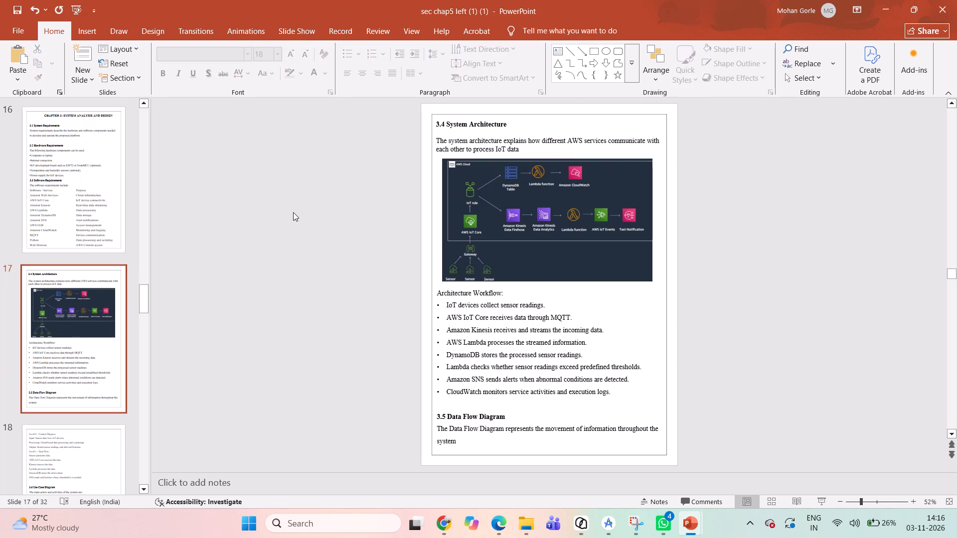
key("Down")
key("Down")
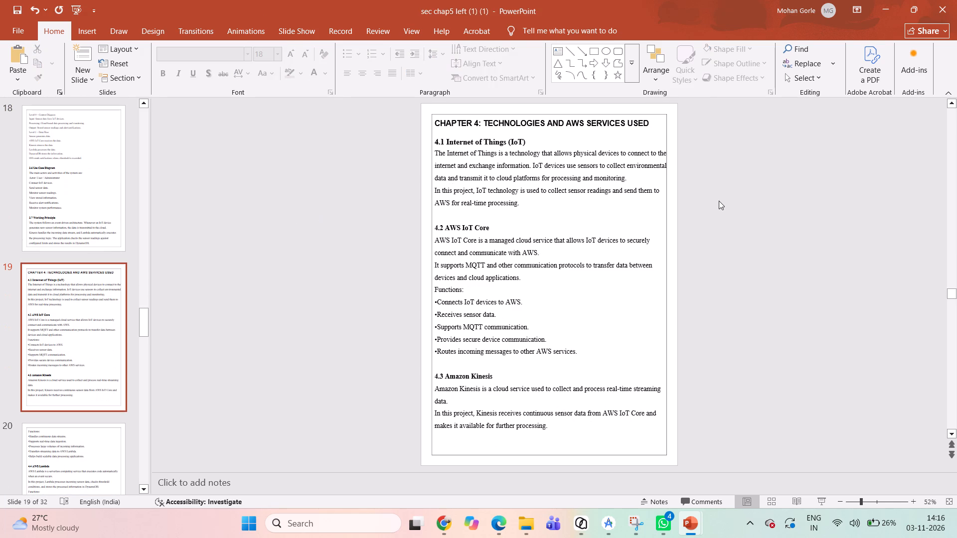
left_click_drag(647, 123, 415, 123)
left_click(229, 53)
type("time")
key("Return")
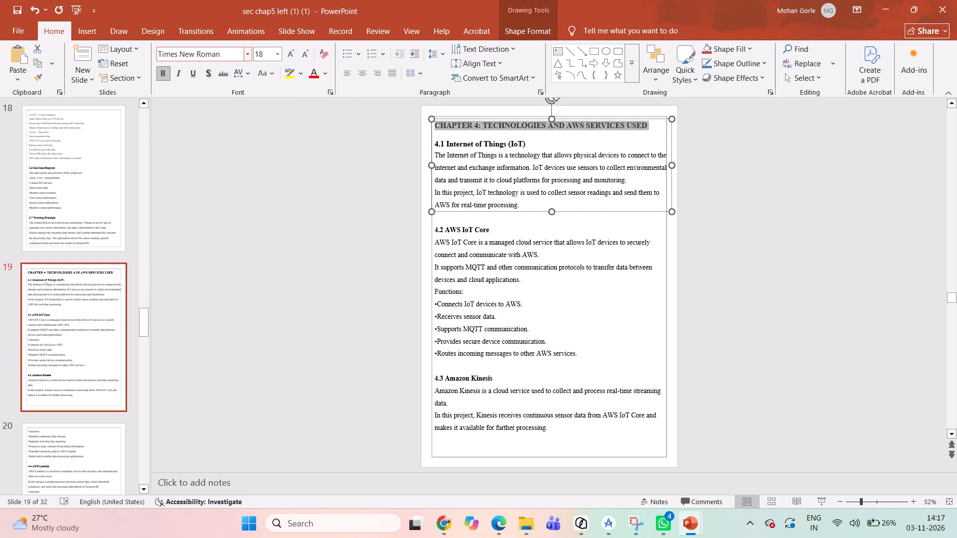
left_click(364, 75)
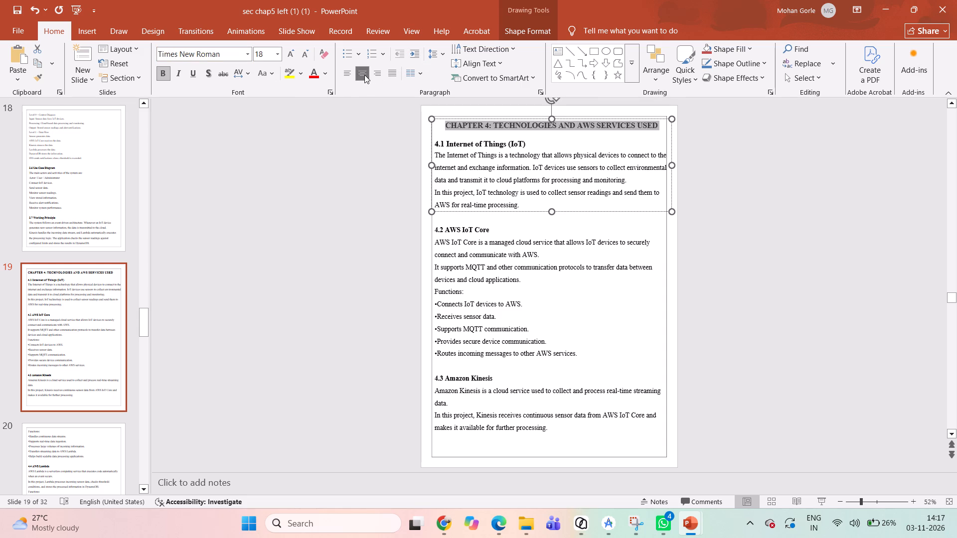
left_click(366, 183)
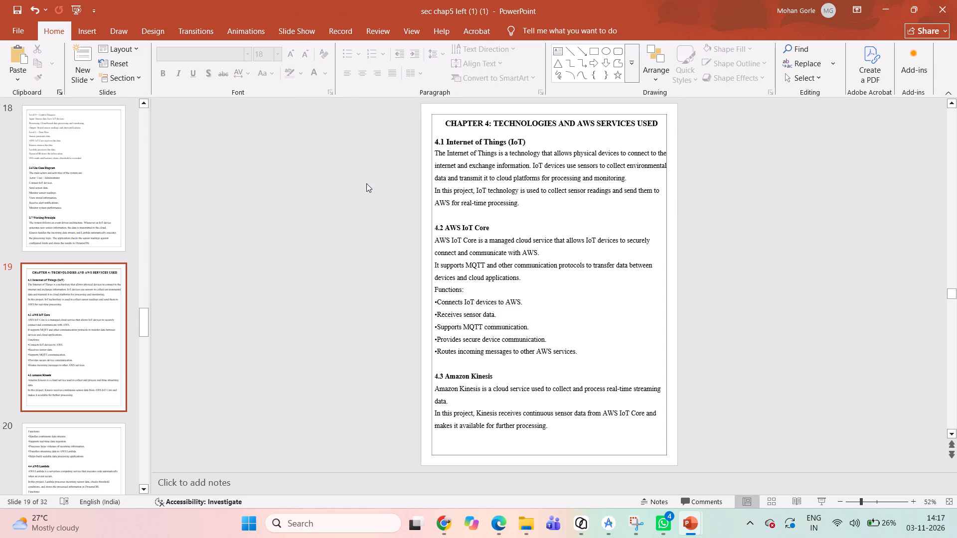
Change the Chapter 5 System Implementation heading on slide 22 to Times New Roman.
key("Down")
key("Down")
key("Down")
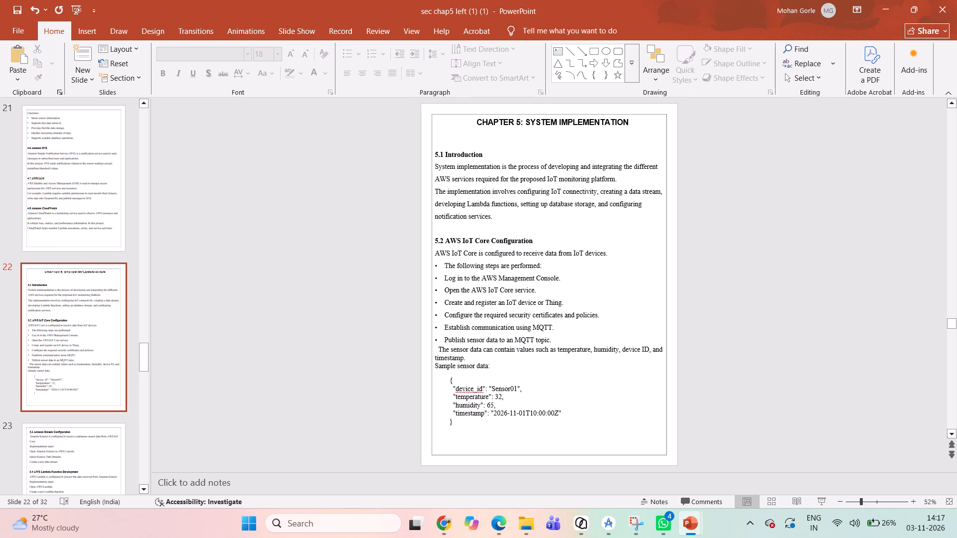
left_click_drag(628, 121, 440, 131)
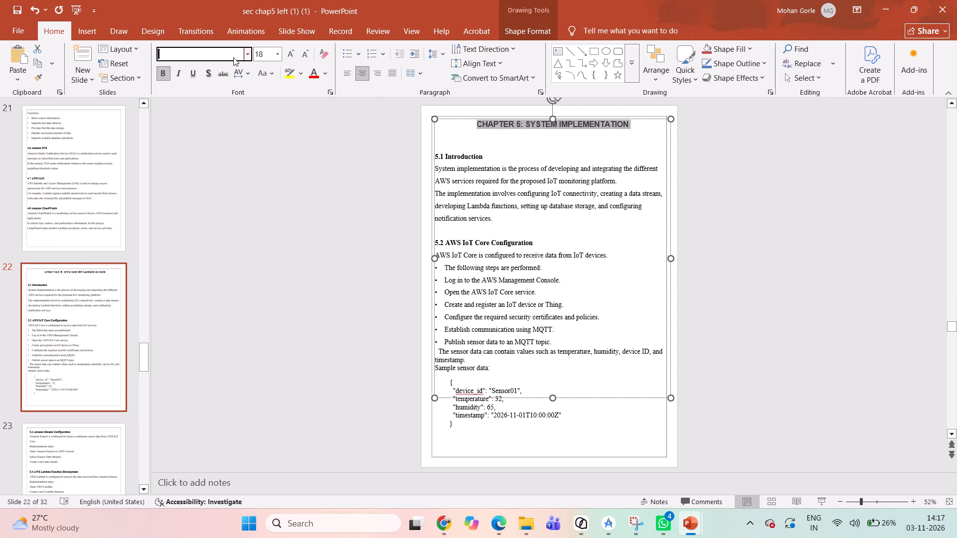
left_click(233, 57)
type("time")
key("Return")
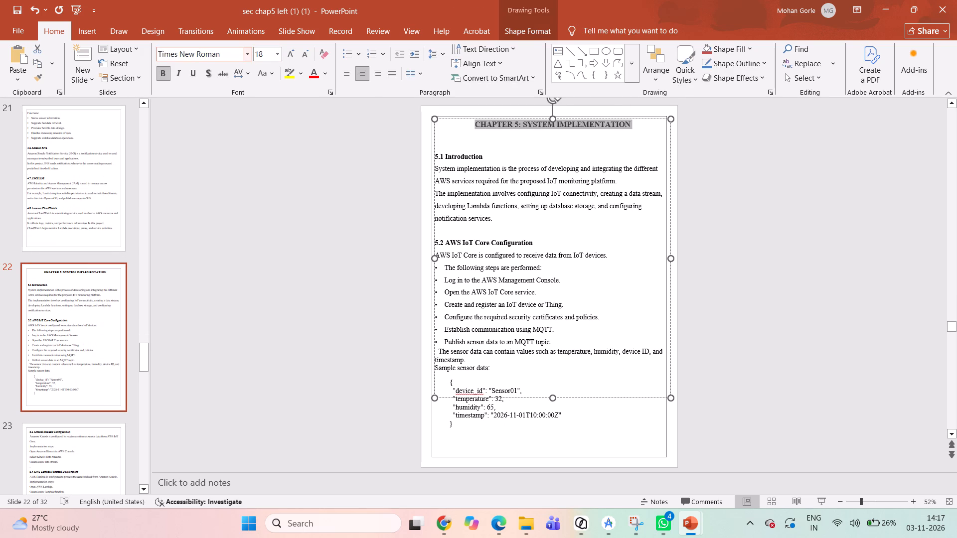
left_click(262, 162)
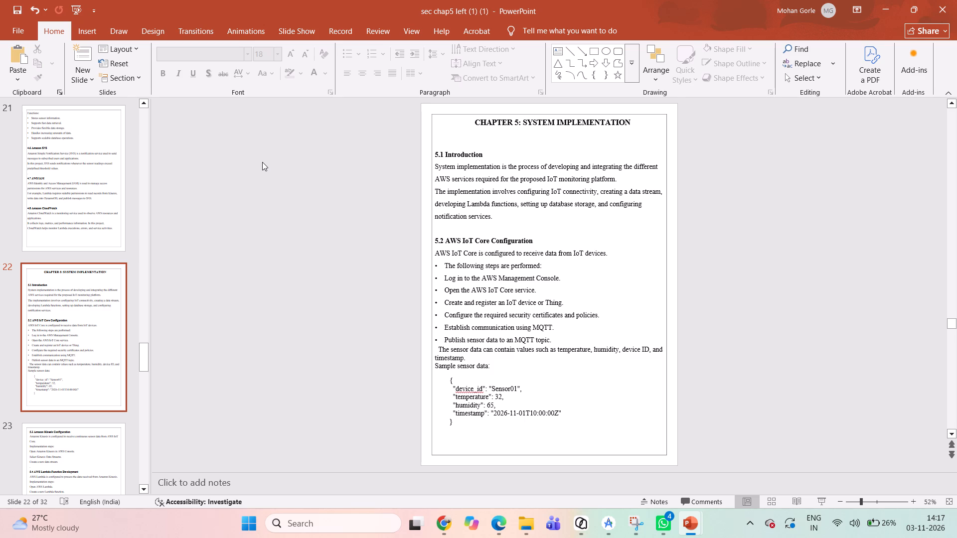
Change the Chapter 6 Results and Discussion heading on slide 26 to Times New Roman.
key("Down")
key("Down")
key("Down")
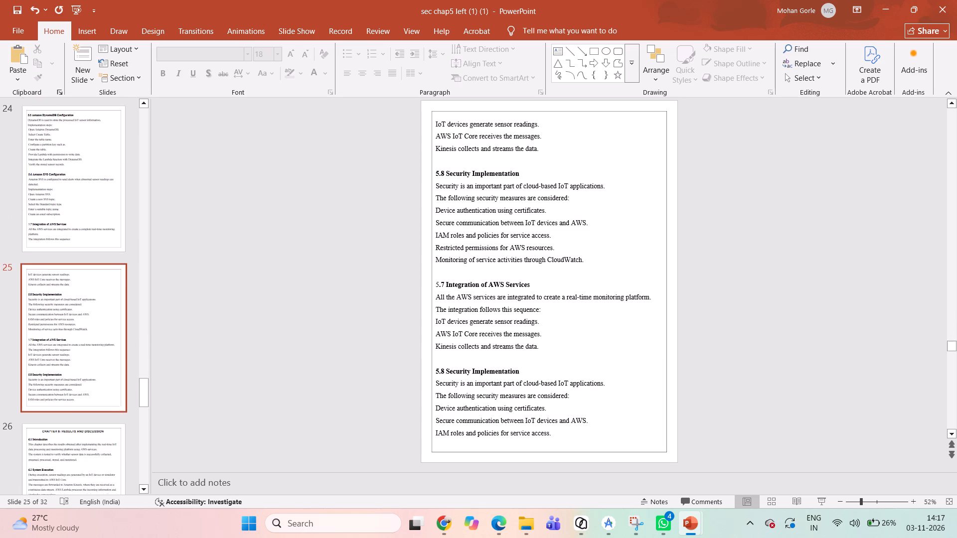
key("Down")
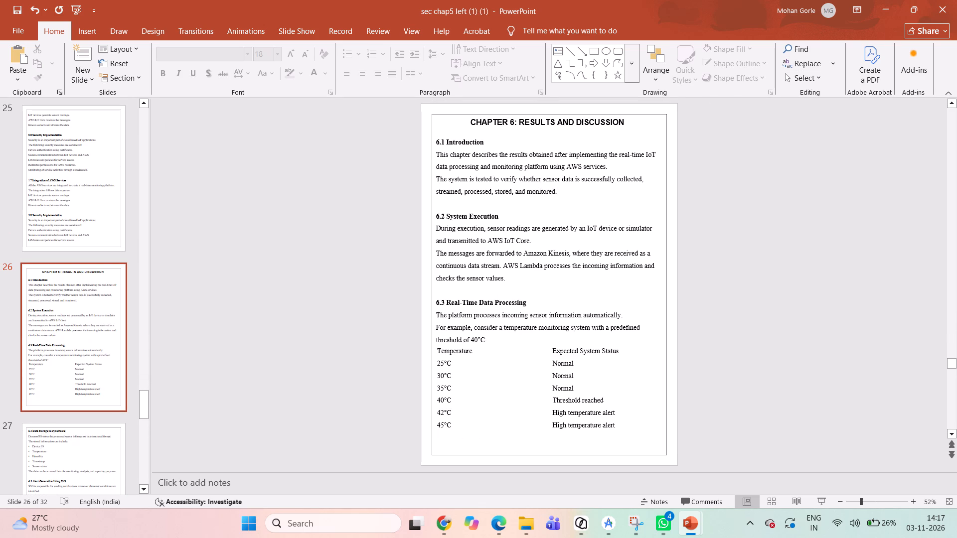
left_click_drag(625, 121, 445, 136)
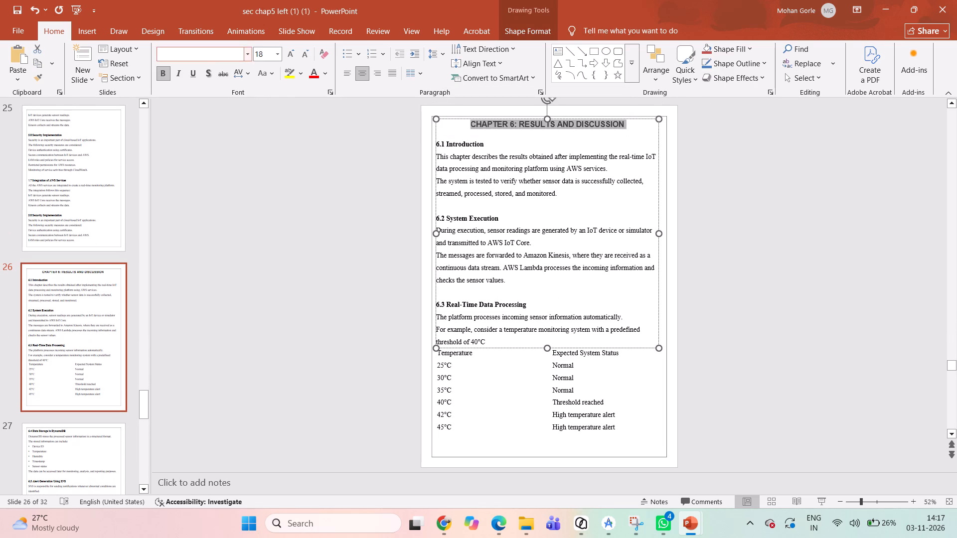
left_click(211, 54)
type("time")
key("Return")
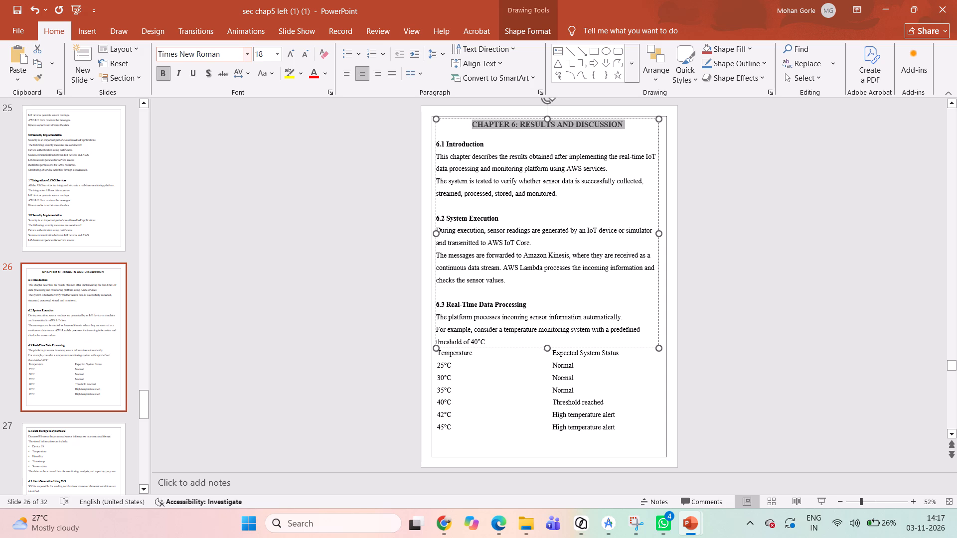
left_click(327, 255)
Insert a blank line between the Chapter 7 Conclusion and Future Enhancements heading and section 7.1 on slide 29.
key("Down")
key("Down")
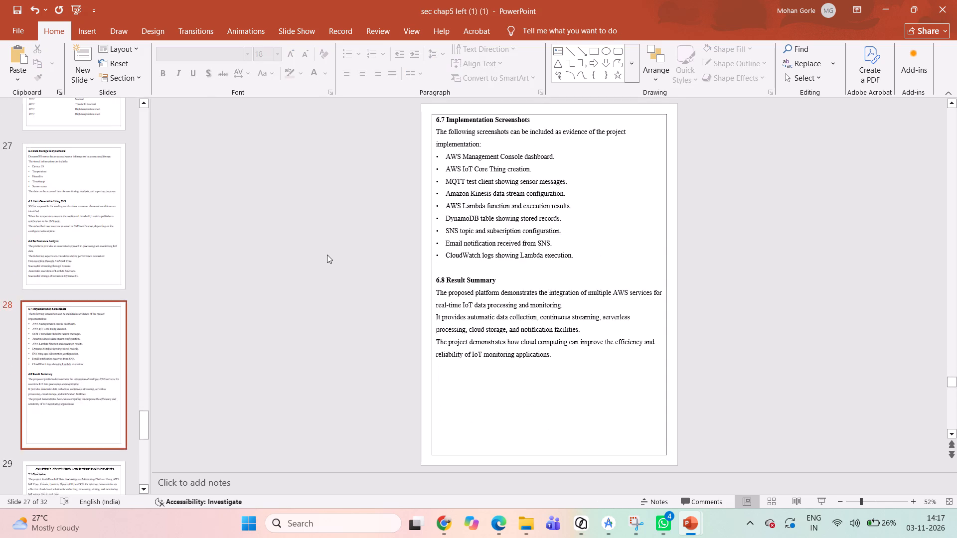
key("Down")
left_click(596, 137)
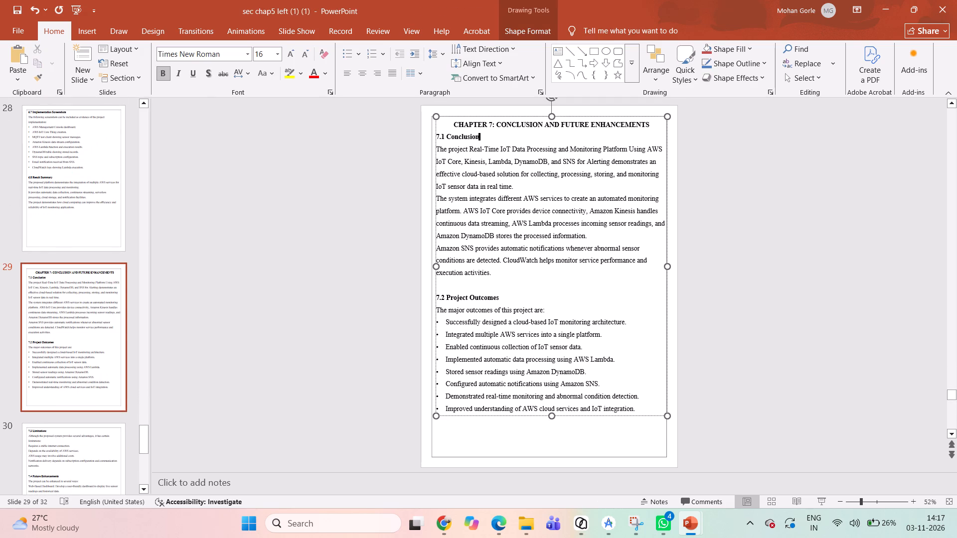
left_click(653, 124)
key("Return")
left_click(347, 218)
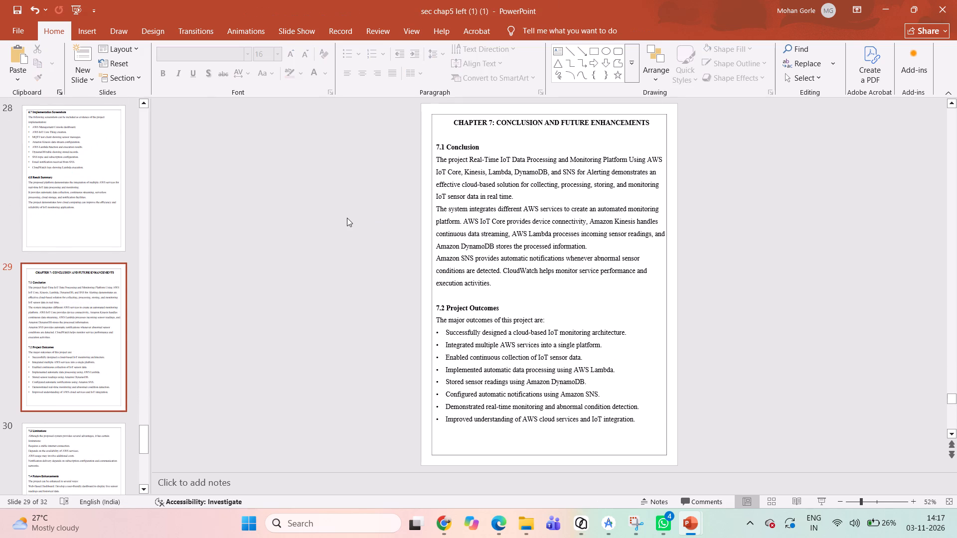
Review the closing slides through slide 32, and go back through the chapters to the front-matter pages to check their formatting and content.
key("Left")
key("Down")
key("Down")
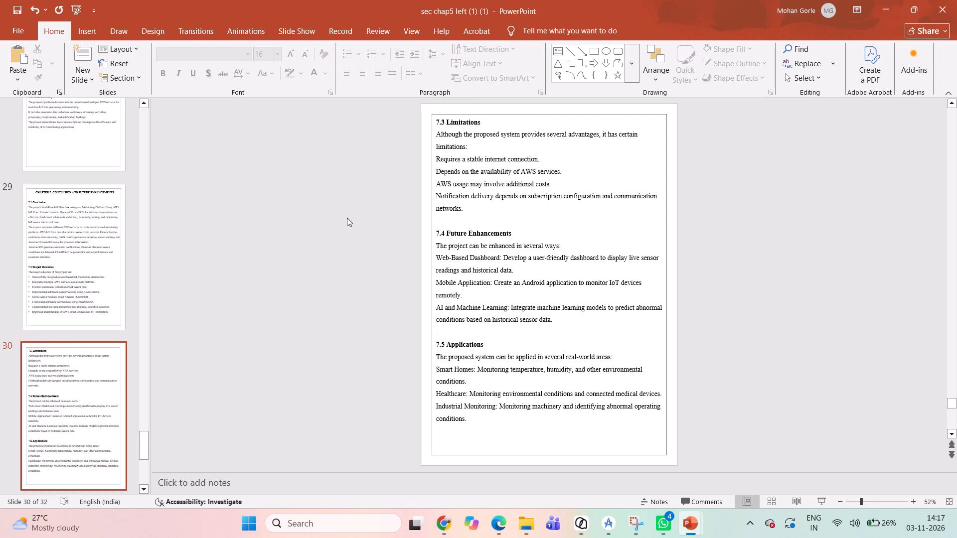
key("Down")
key("Down")
key("Down")
key("Down")
key("Up")
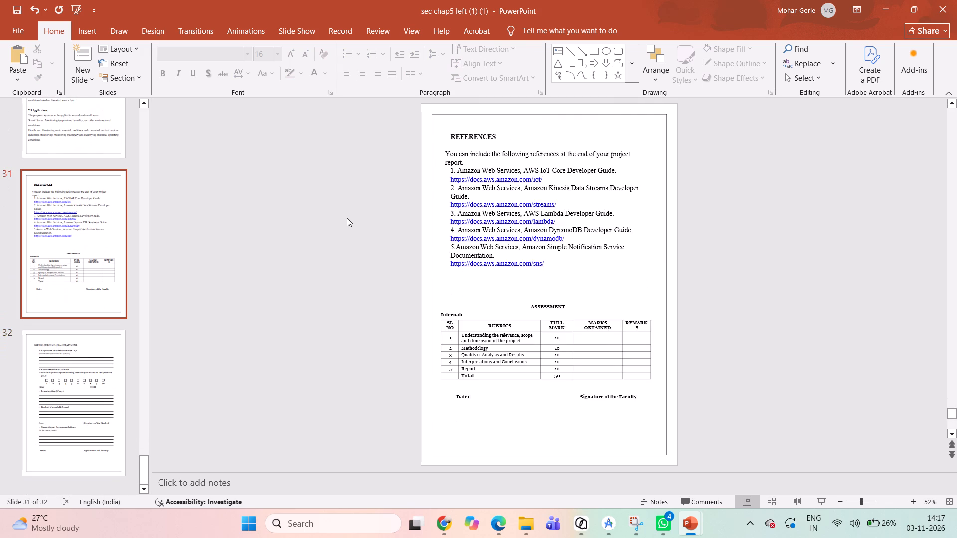
key("Up")
left_click(379, 258)
key("Up")
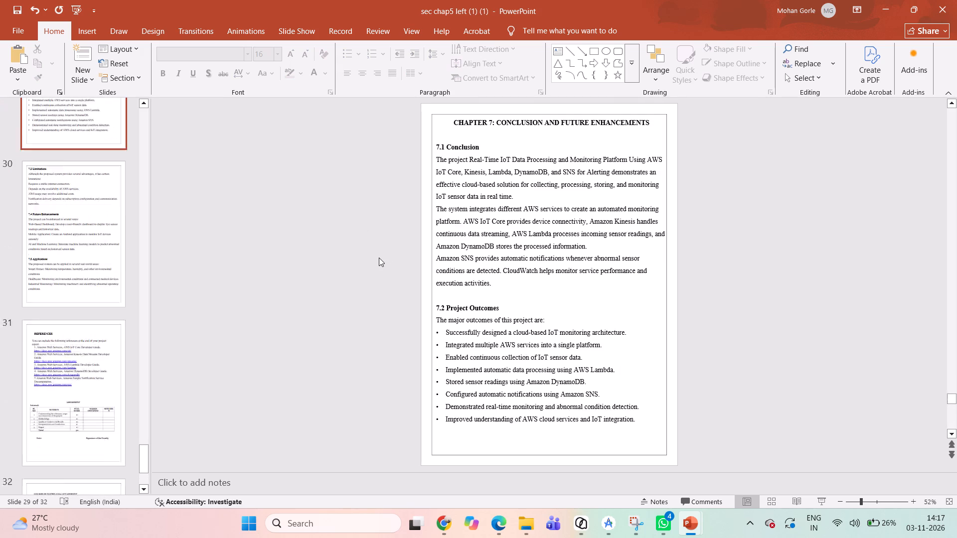
key("Up")
key("Up")
key("Up")
key("Up")
key("Up")
key("Up")
key("Up")
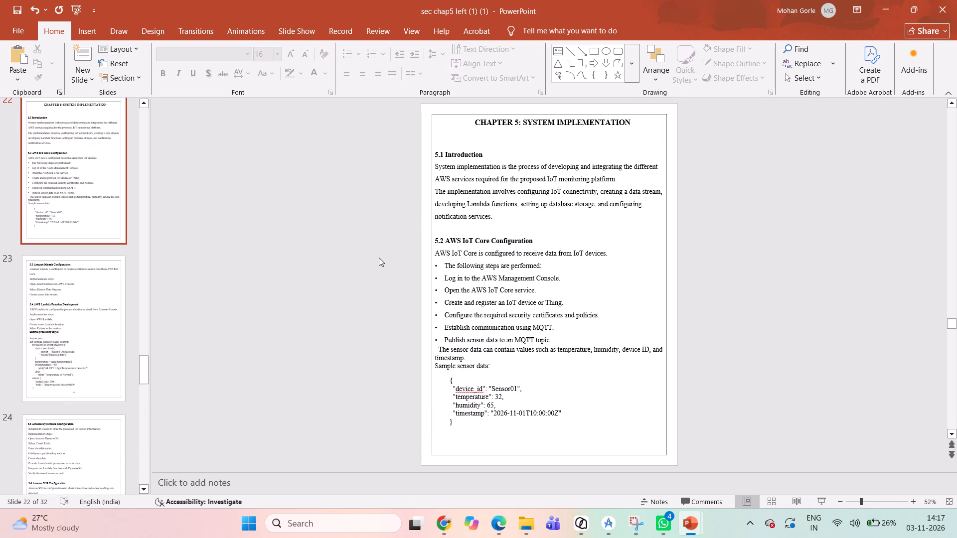
key("Up")
key("Up")
key("Up")
key("Up")
key("Up")
key("Up")
key("Up")
key("Up")
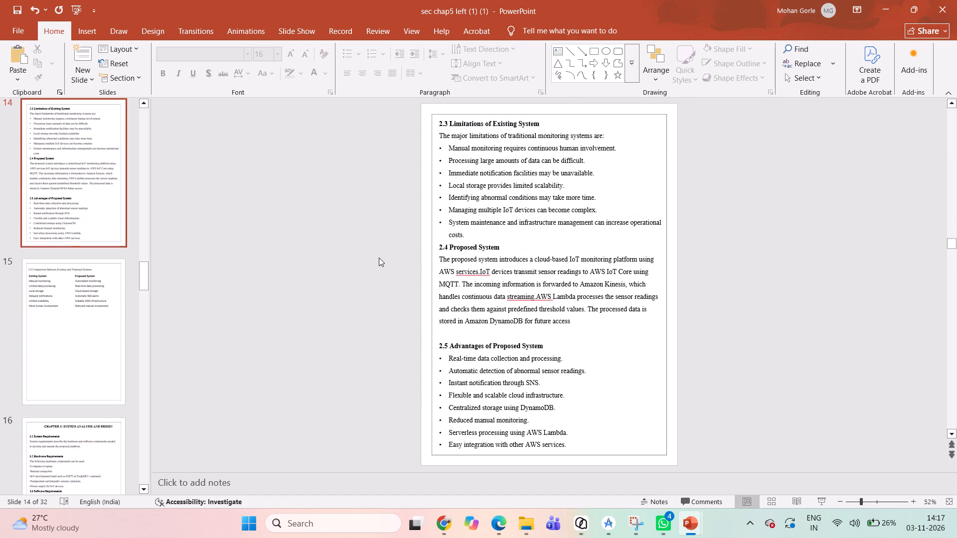
key("Up")
key("Up")
key("Up")
key("Up")
key("Up")
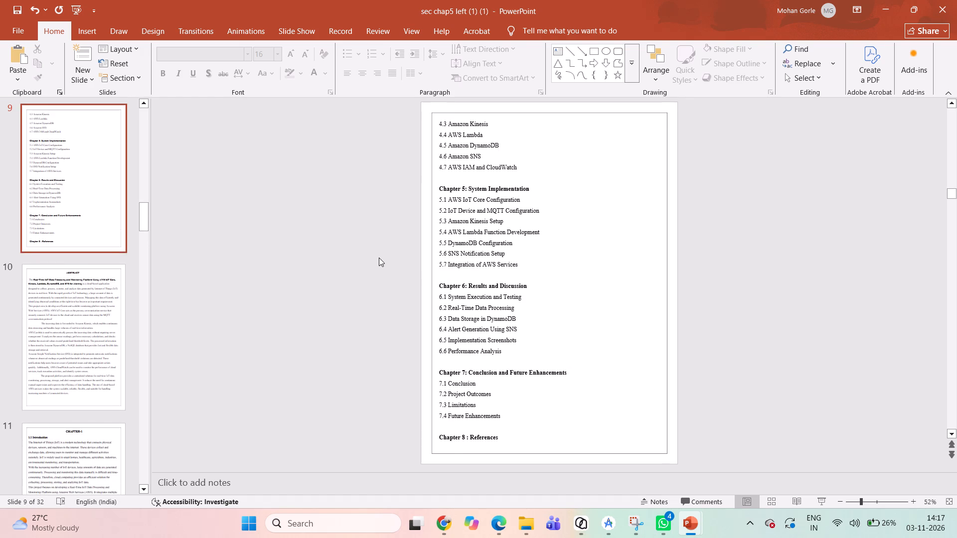
key("Up")
key("Up")
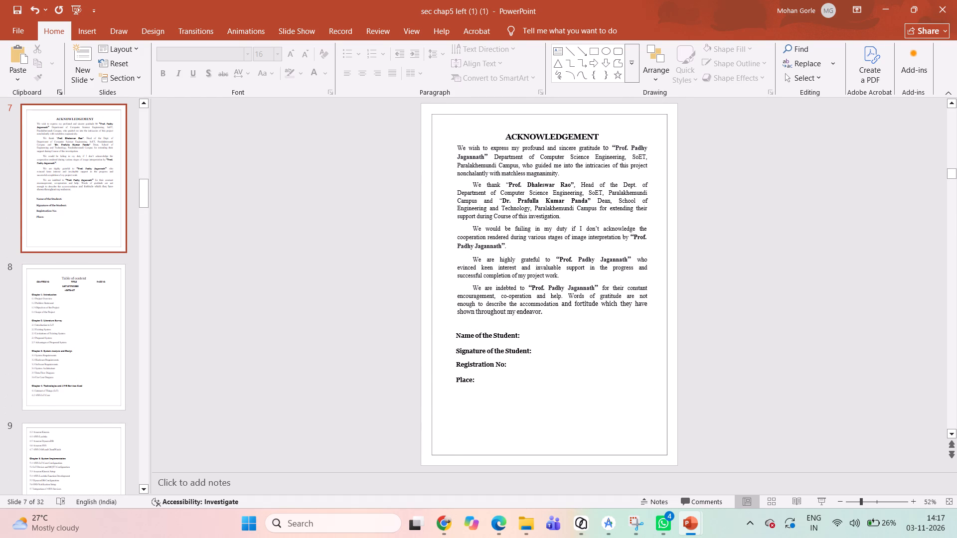
scroll(640, 175, "up", 4, "ctrl")
scroll(640, 175, "up", 4)
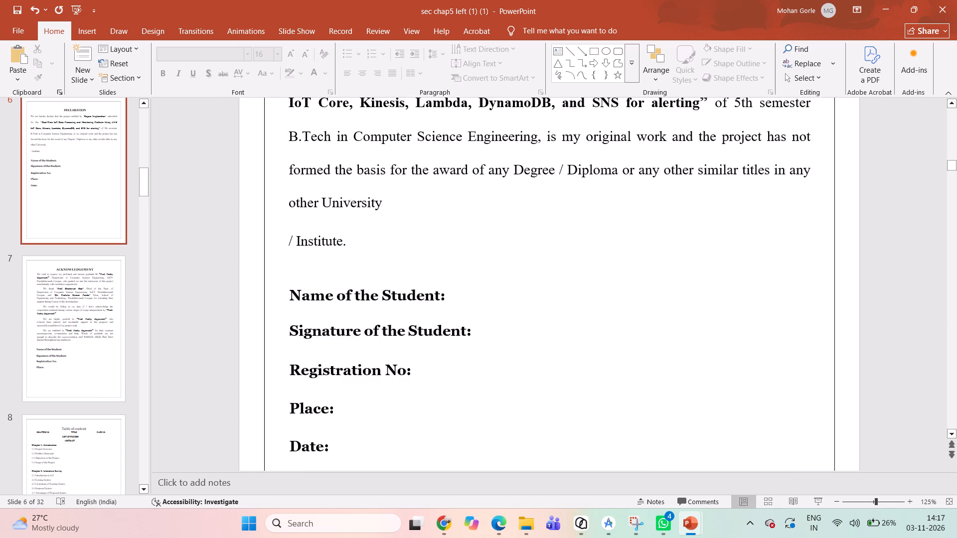
scroll(640, 175, "down", 1)
Replace the project guide's name in the first Acknowledgement paragraph on slide 7 with the new guide's initial and name.
left_click(91, 326)
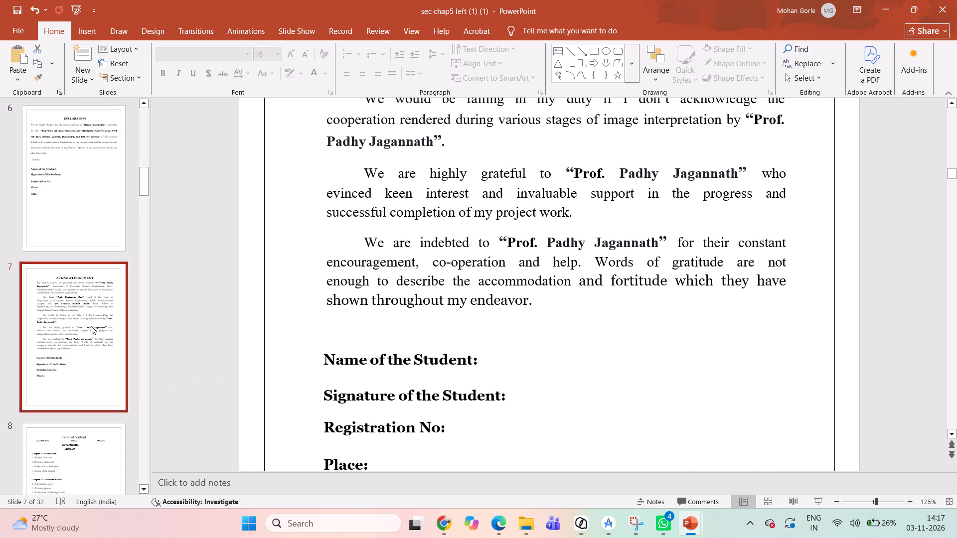
scroll(231, 319, "up", 2)
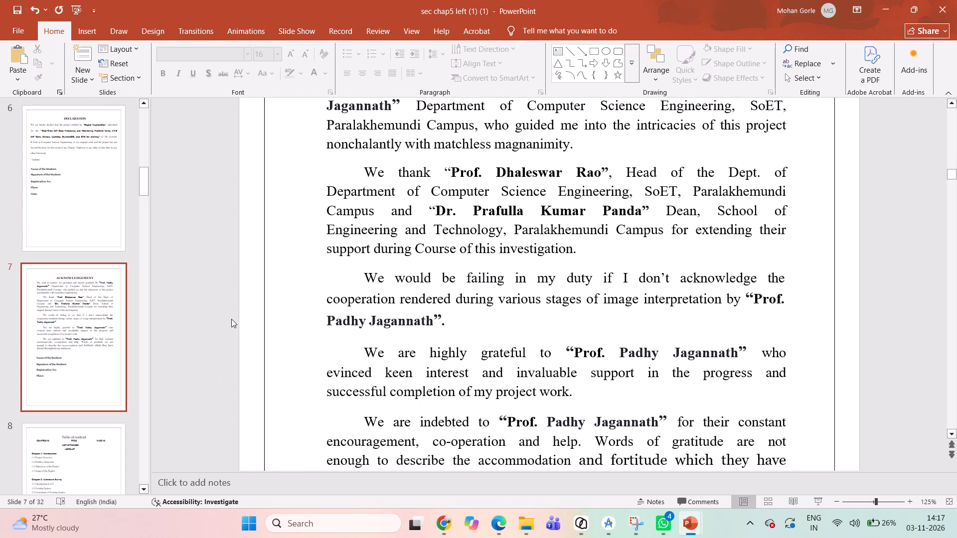
scroll(231, 319, "up", 2)
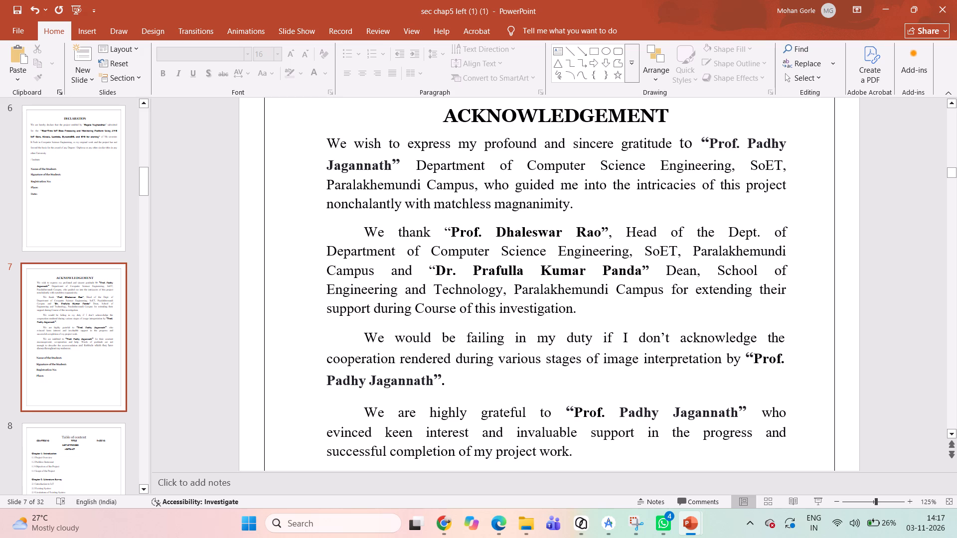
left_click_drag(711, 142, 393, 198)
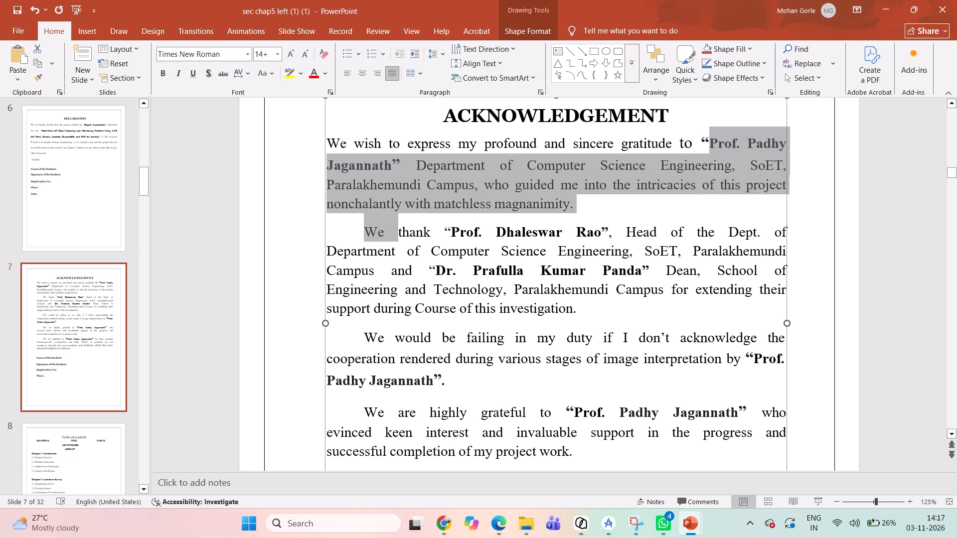
left_click_drag(393, 198, 387, 167)
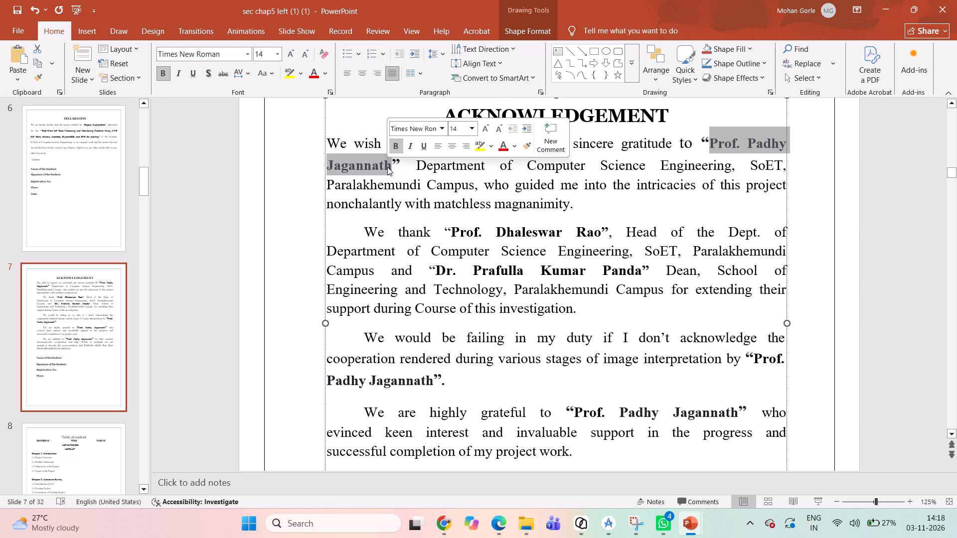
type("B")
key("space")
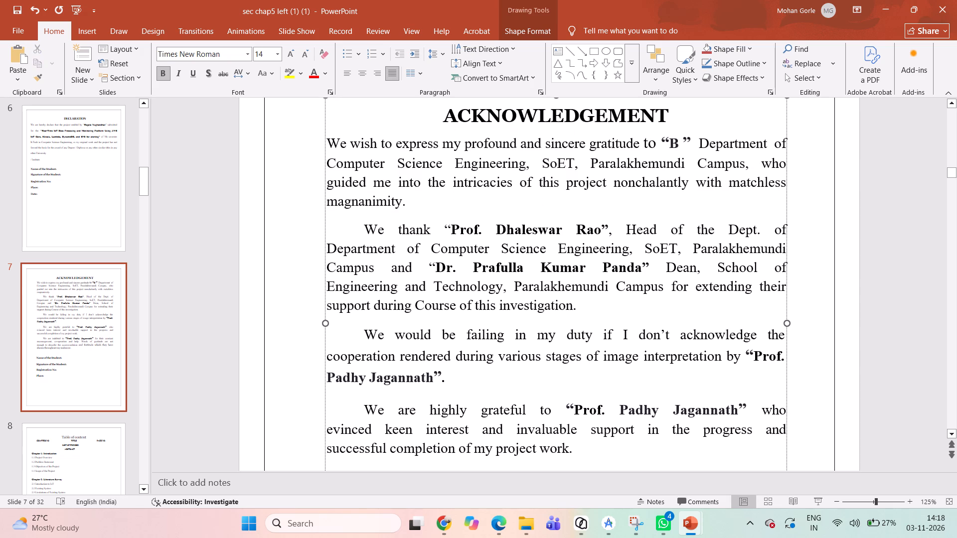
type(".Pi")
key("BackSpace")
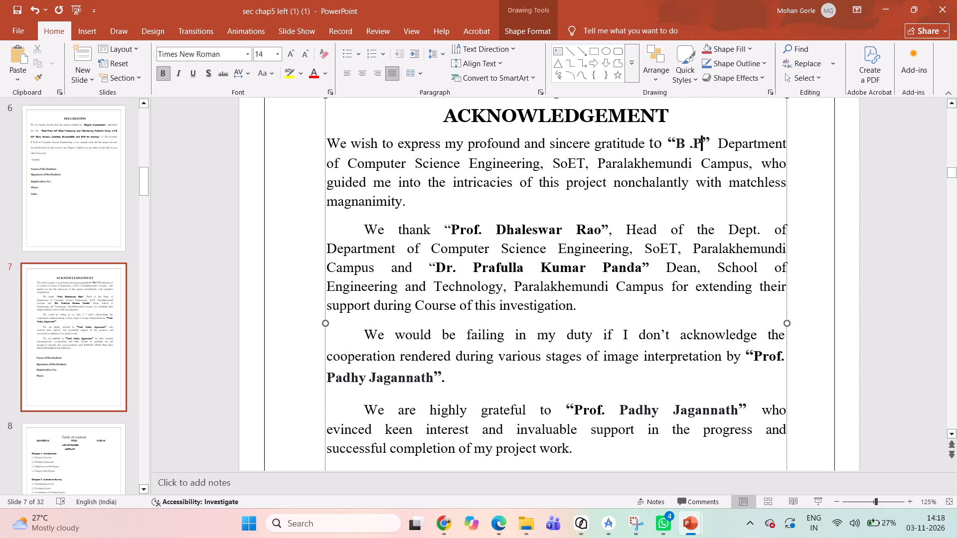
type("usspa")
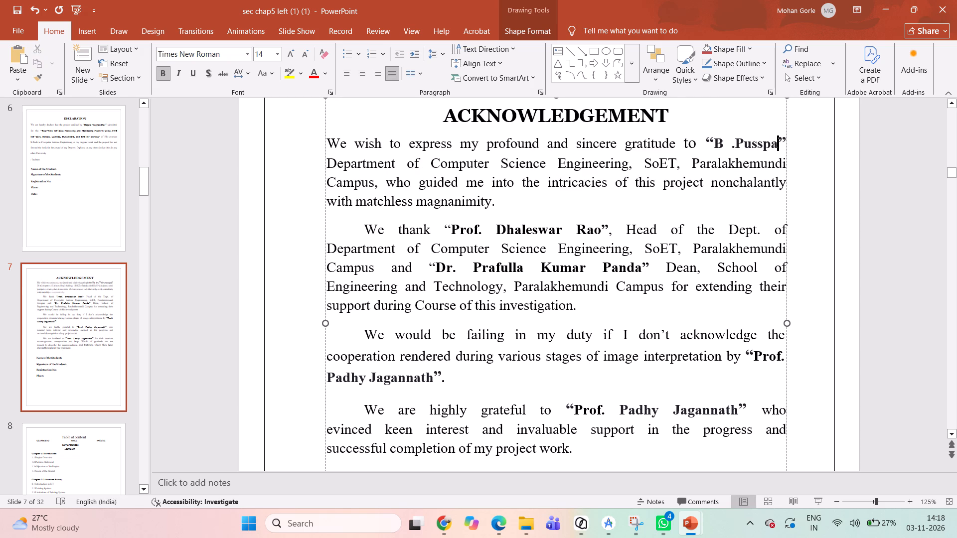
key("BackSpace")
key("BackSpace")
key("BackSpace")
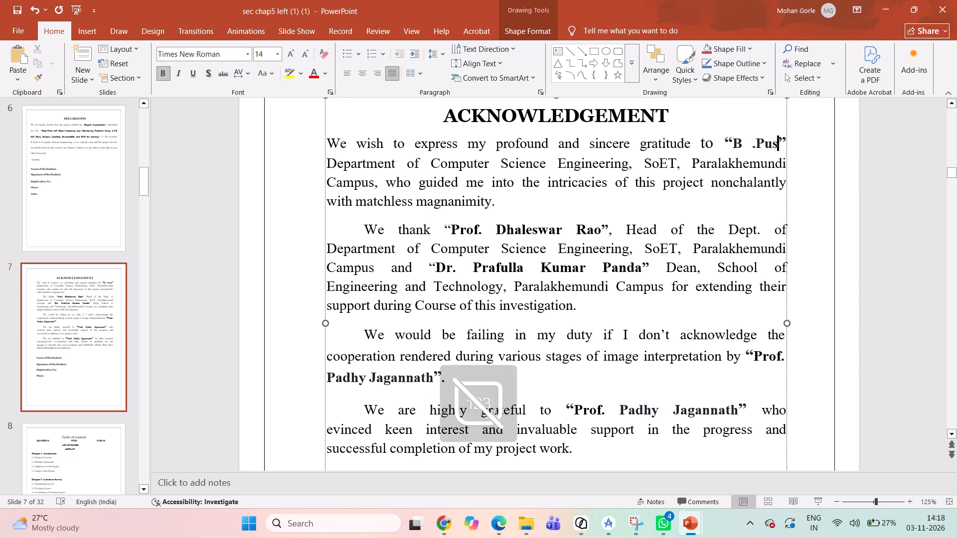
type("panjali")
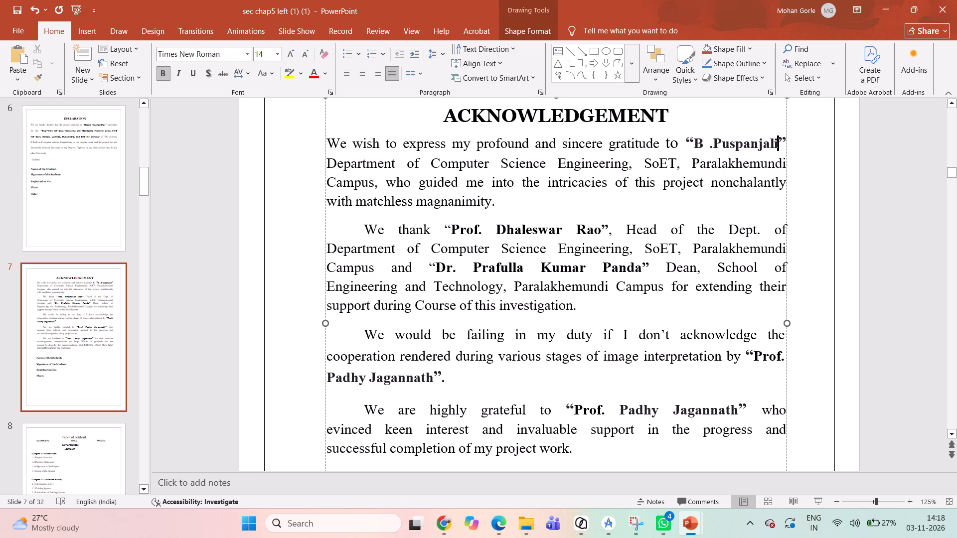
Copy the new guide's name over the old guide's name in the third, fourth and fifth Acknowledgement paragraphs.
left_click_drag(695, 147, 777, 142)
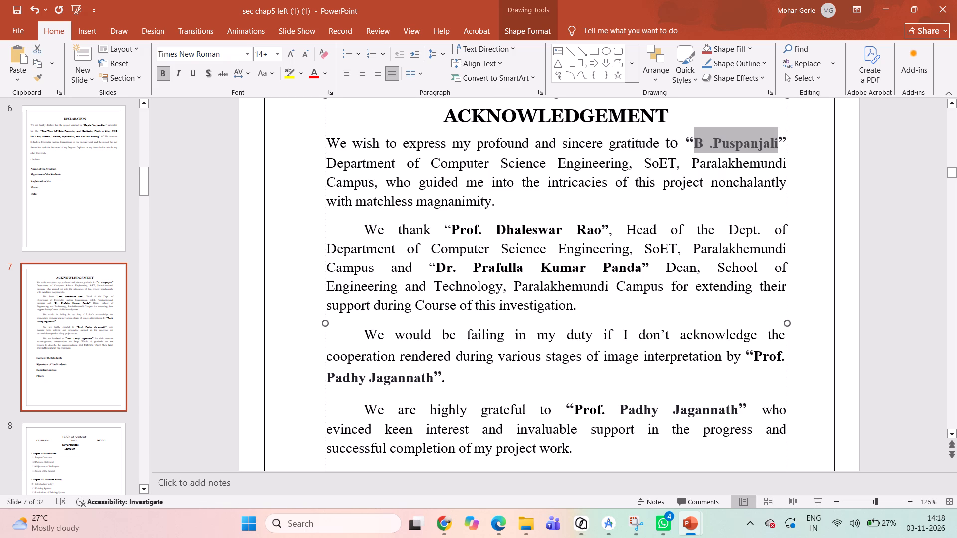
left_click_drag(777, 142, 776, 142)
key("ctrl+c")
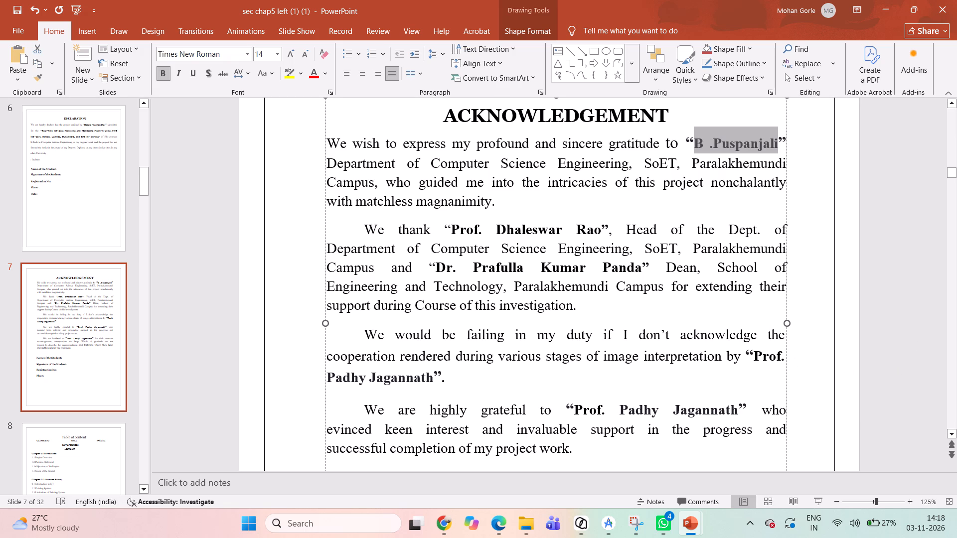
left_click_drag(753, 357, 422, 373)
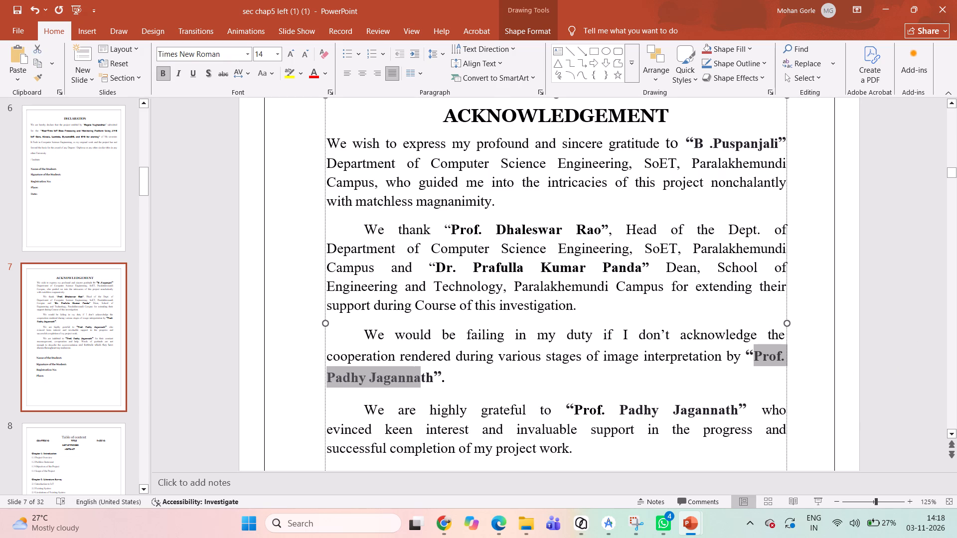
left_click_drag(422, 373, 435, 372)
key("ctrl+v")
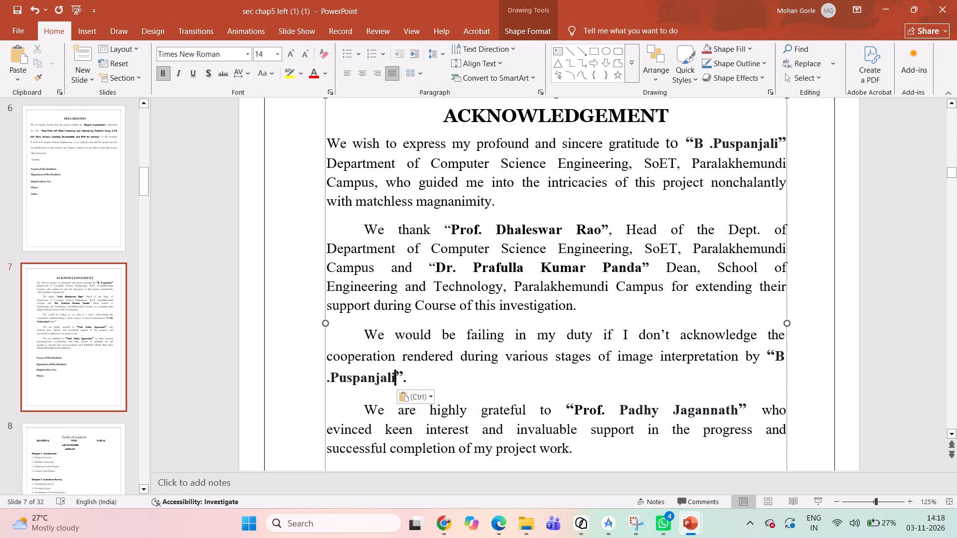
scroll(489, 408, "down", 1)
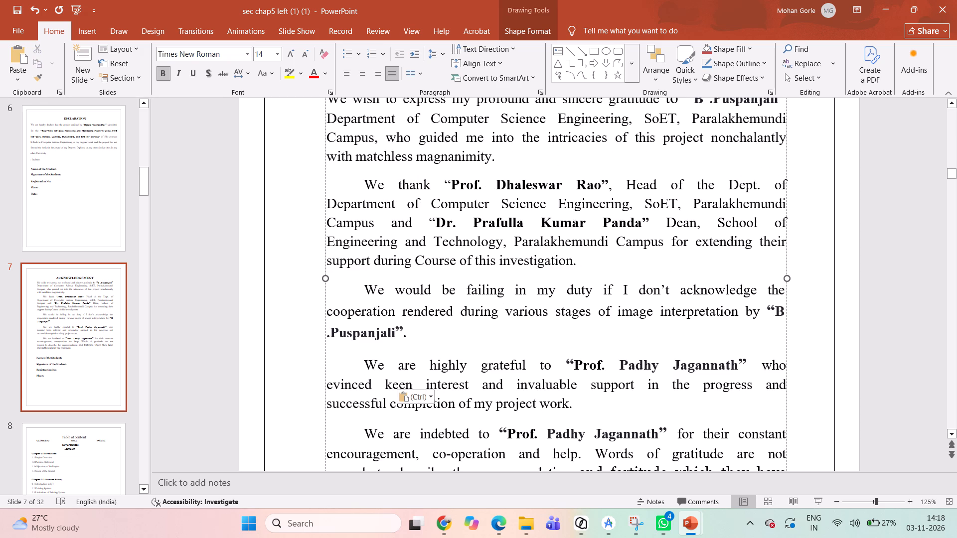
left_click_drag(575, 362, 731, 368)
key("ctrl+v")
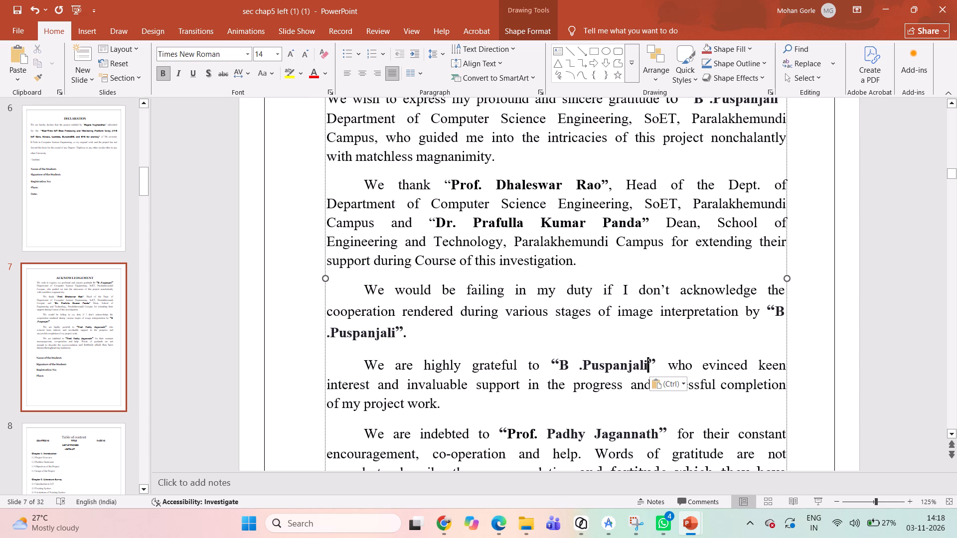
scroll(731, 368, "down", 1)
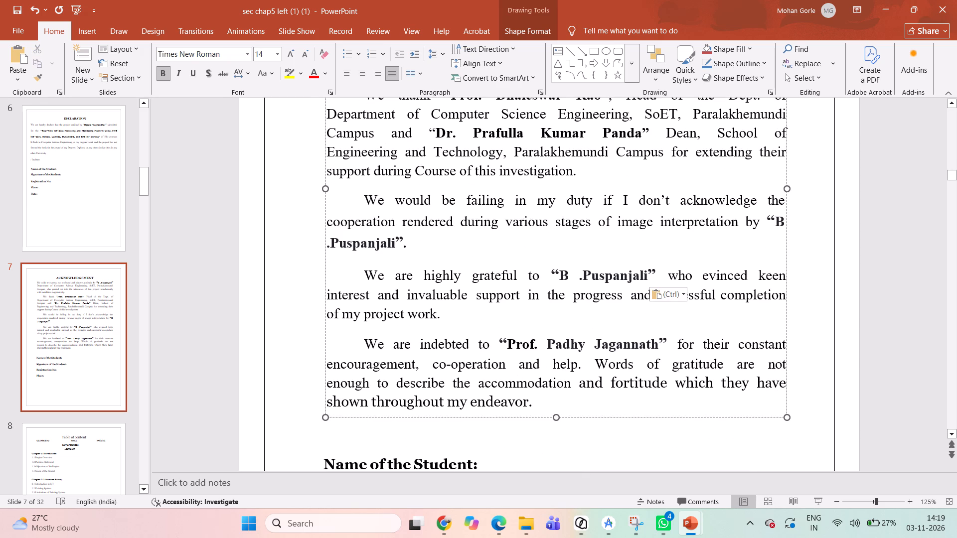
left_click_drag(504, 346, 651, 341)
key("ctrl+v")
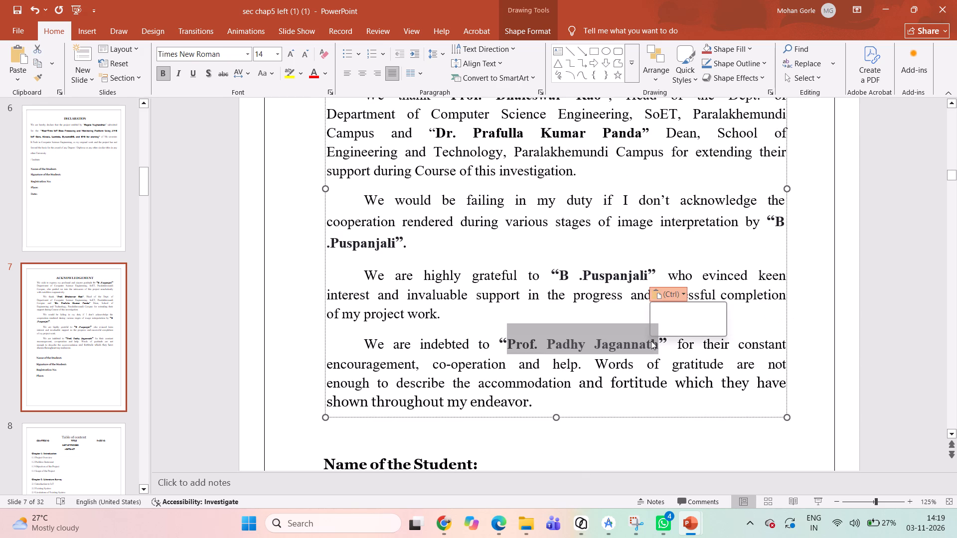
key("ctrl+v")
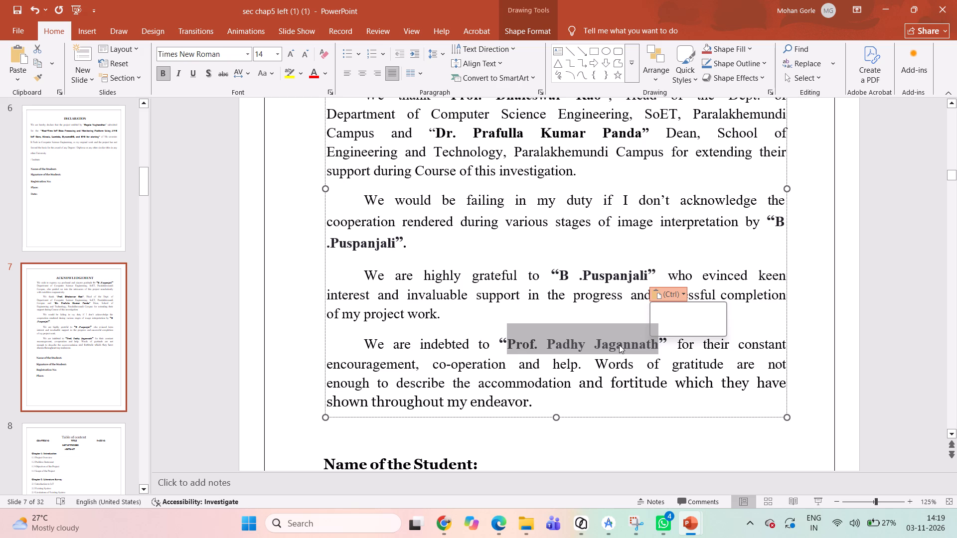
left_click(619, 345)
key("ctrl+v")
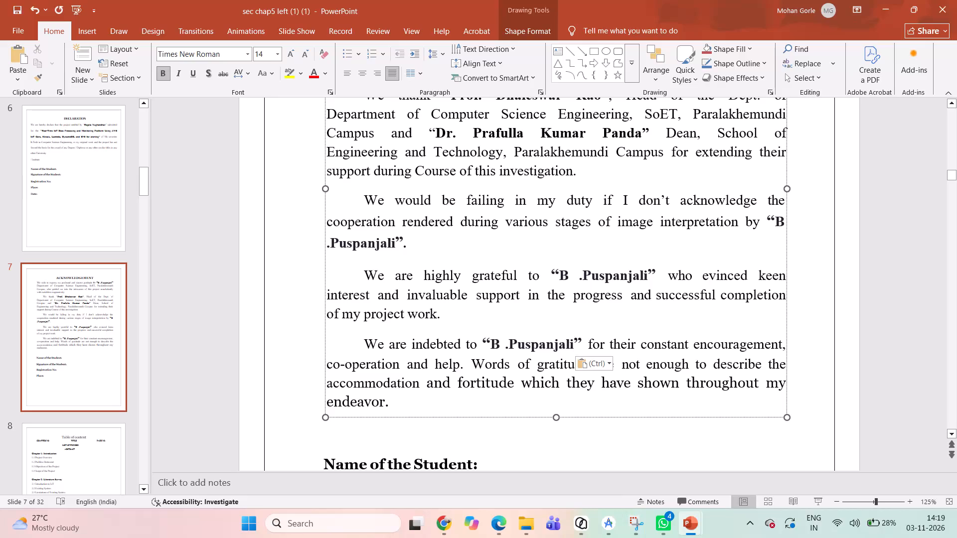
Place the text cursor directly before the guide's name in the last Acknowledgement paragraph, inside the opening quotation mark.
key("Left")
key("Left")
key("Left")
key("Left")
key("Left")
key("Left")
key("Left")
key("Left")
key("Left")
key("Left")
key("Left")
key("Left")
key("Left")
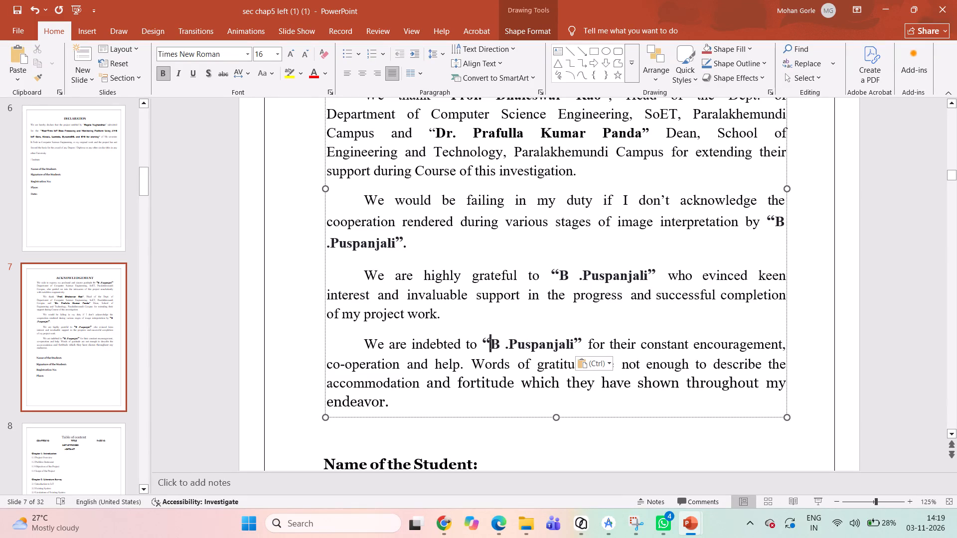
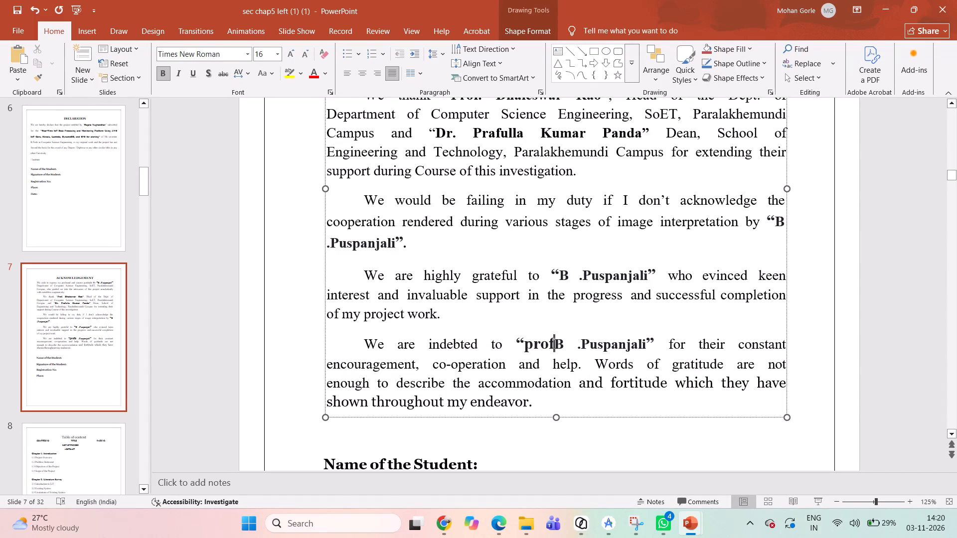
Undo the recent guide-name edits on the Acknowledgement slide, back to the partly typed name in the first paragraph.
left_click(198, 270)
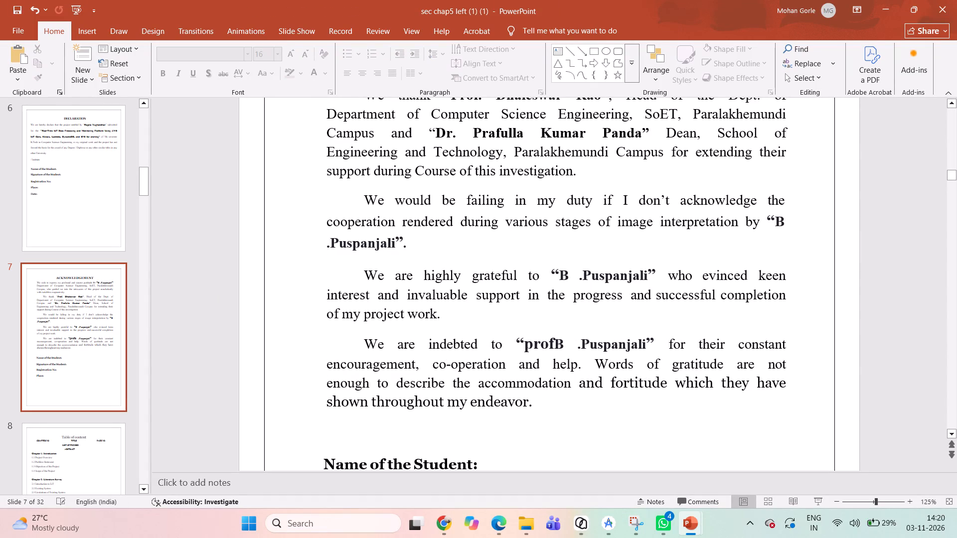
left_click(553, 347)
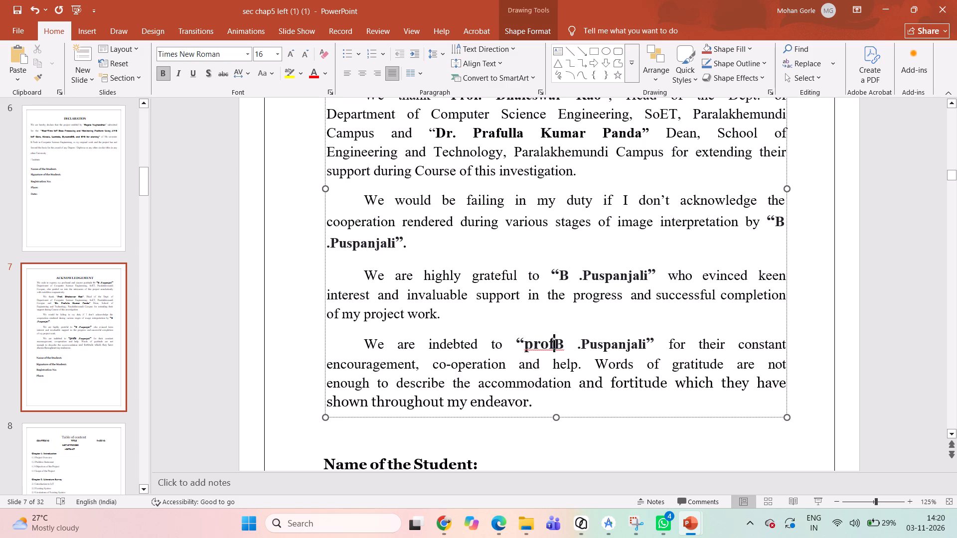
left_click(803, 285)
scroll(803, 285, "down", 3, "ctrl")
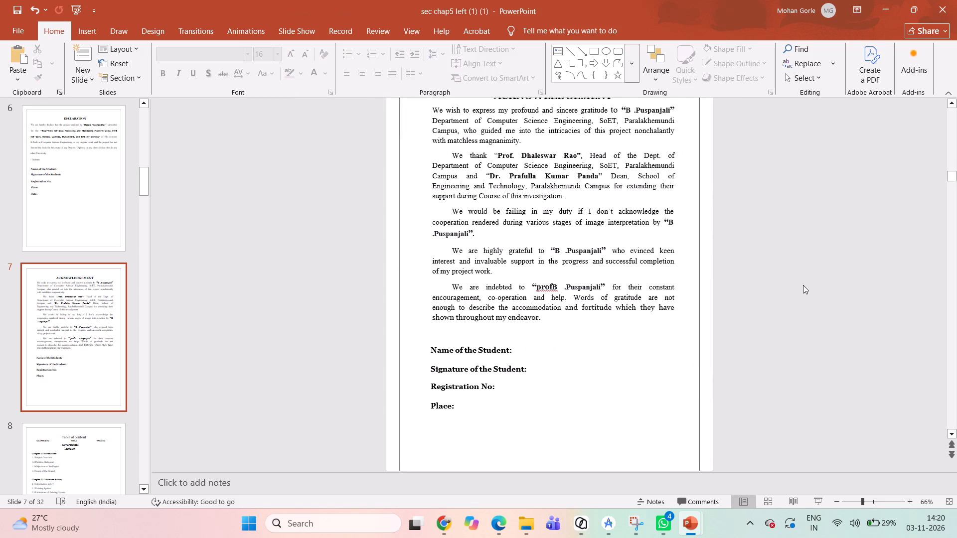
key("ctrl+z")
key("ctrl+z")
key("ctrl+z")
key("ctrl+z")
key("ctrl+z")
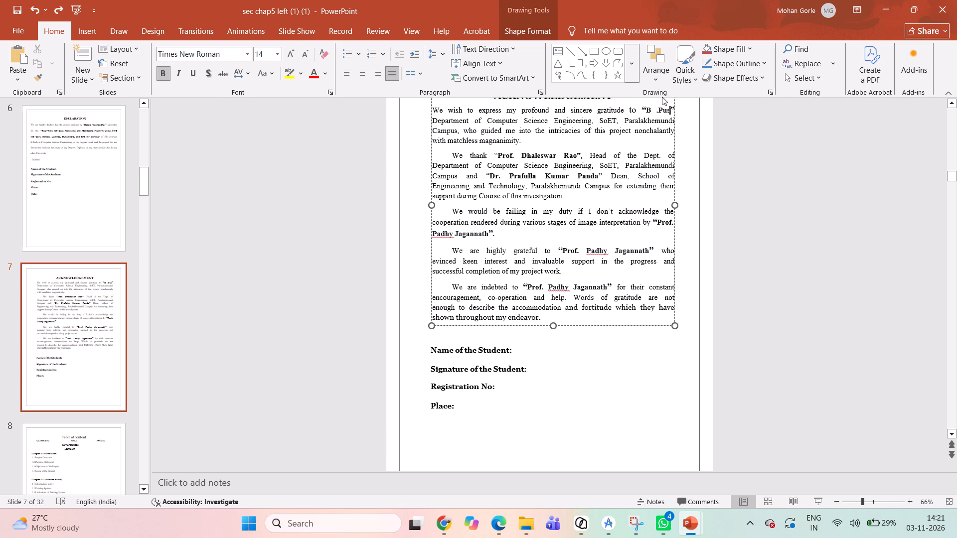
Right-align the first Acknowledgement paragraph.
key("ctrl+r")
key("ctrl+r")
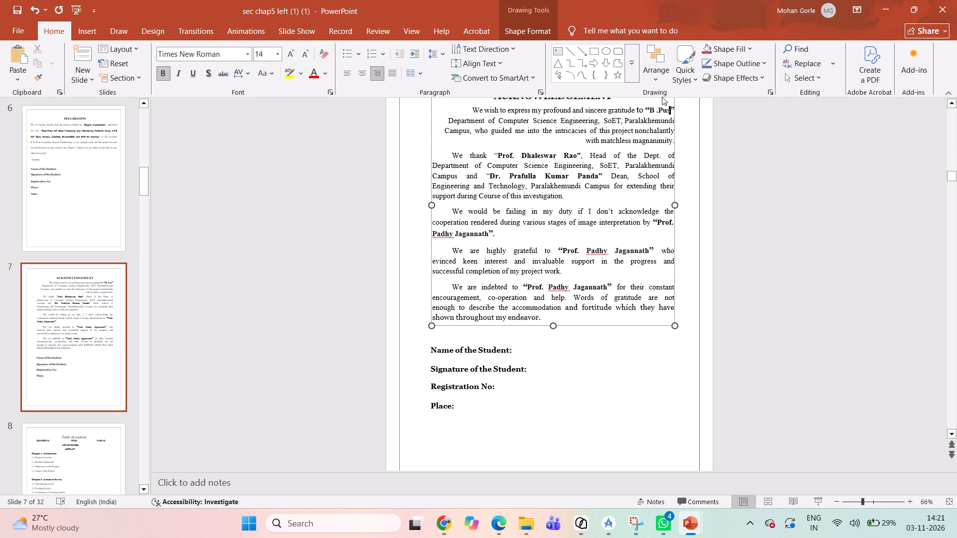
key("ctrl+r")
key("ctrl+r")
key("ctrl+r")
key("ctrl+r")
key("ctrl+r")
key("ctrl+r")
key("ctrl+r")
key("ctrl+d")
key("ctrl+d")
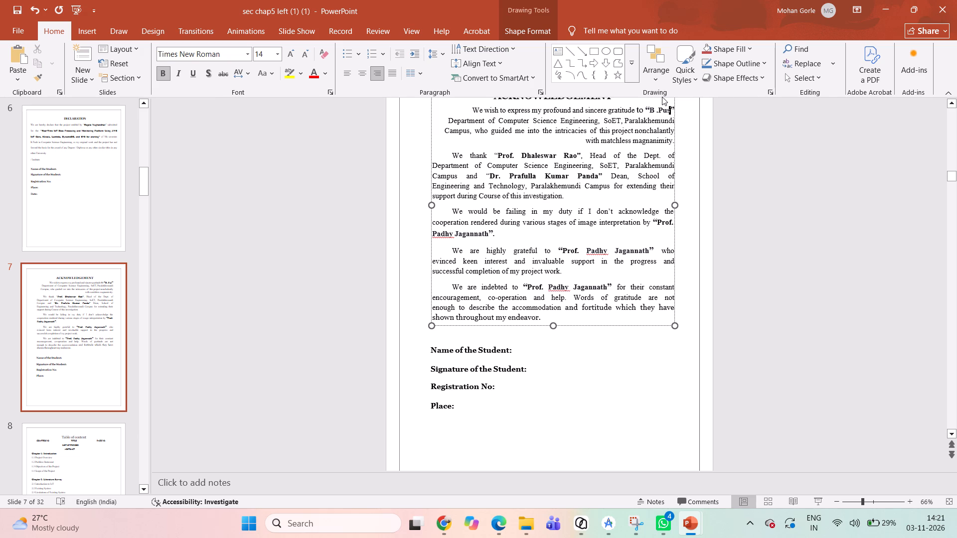
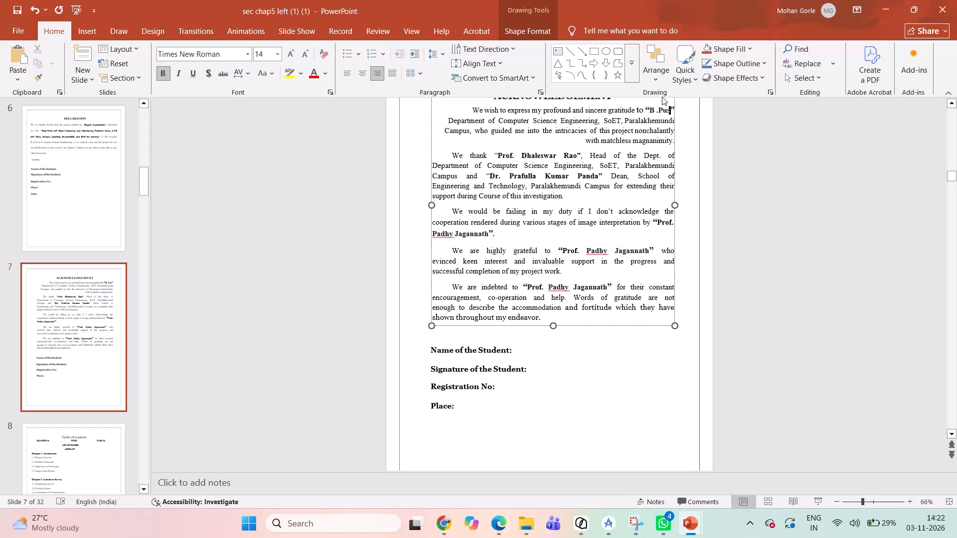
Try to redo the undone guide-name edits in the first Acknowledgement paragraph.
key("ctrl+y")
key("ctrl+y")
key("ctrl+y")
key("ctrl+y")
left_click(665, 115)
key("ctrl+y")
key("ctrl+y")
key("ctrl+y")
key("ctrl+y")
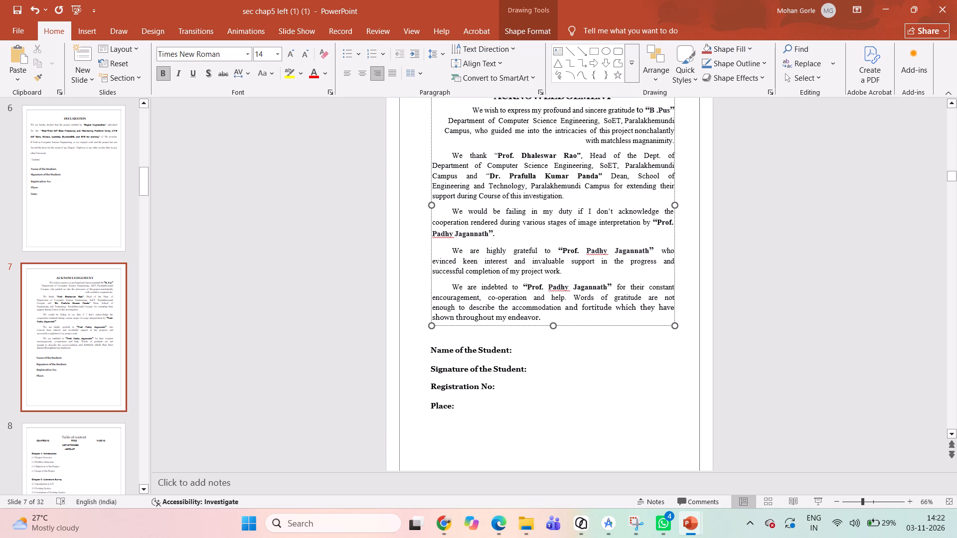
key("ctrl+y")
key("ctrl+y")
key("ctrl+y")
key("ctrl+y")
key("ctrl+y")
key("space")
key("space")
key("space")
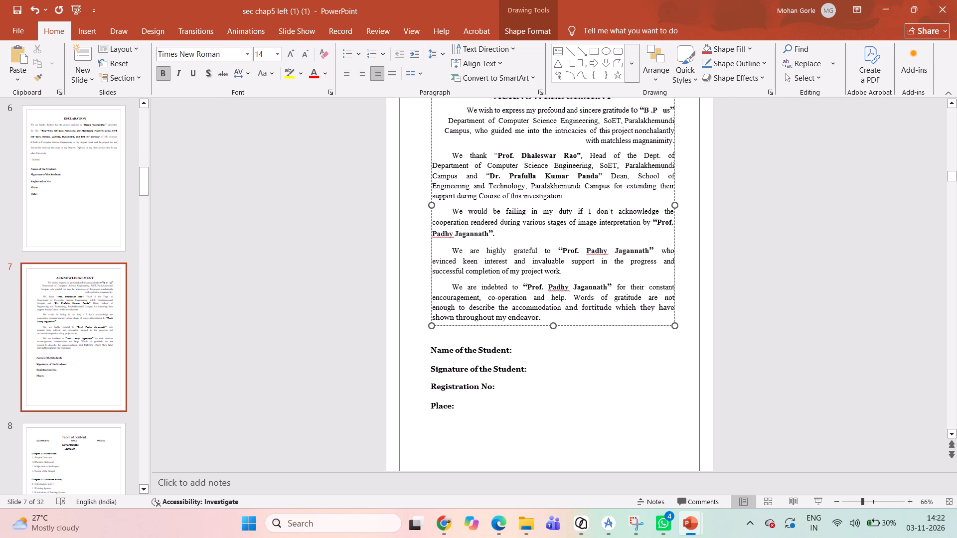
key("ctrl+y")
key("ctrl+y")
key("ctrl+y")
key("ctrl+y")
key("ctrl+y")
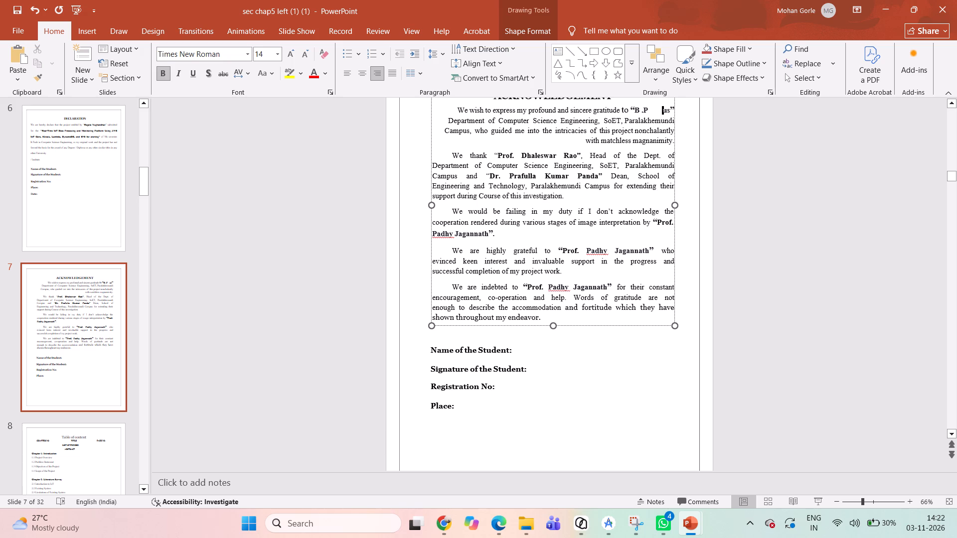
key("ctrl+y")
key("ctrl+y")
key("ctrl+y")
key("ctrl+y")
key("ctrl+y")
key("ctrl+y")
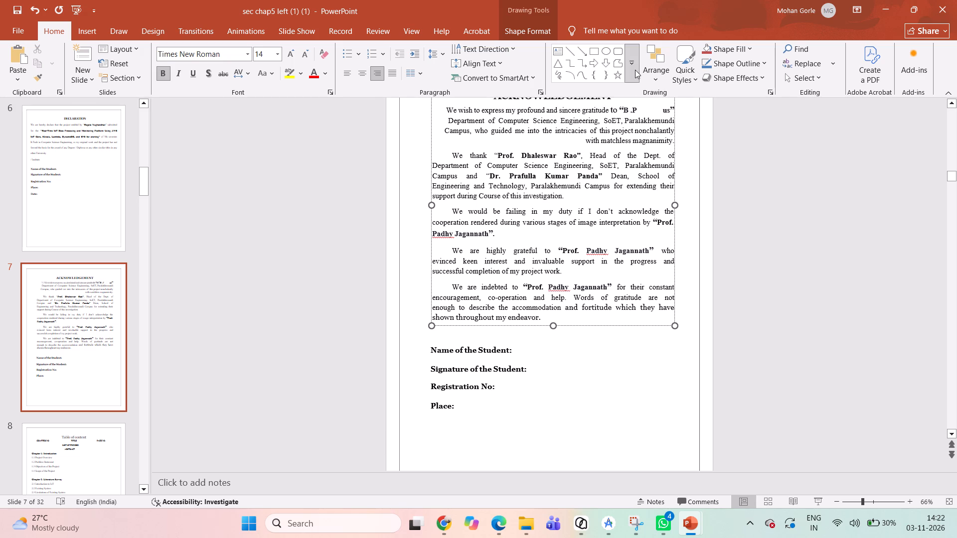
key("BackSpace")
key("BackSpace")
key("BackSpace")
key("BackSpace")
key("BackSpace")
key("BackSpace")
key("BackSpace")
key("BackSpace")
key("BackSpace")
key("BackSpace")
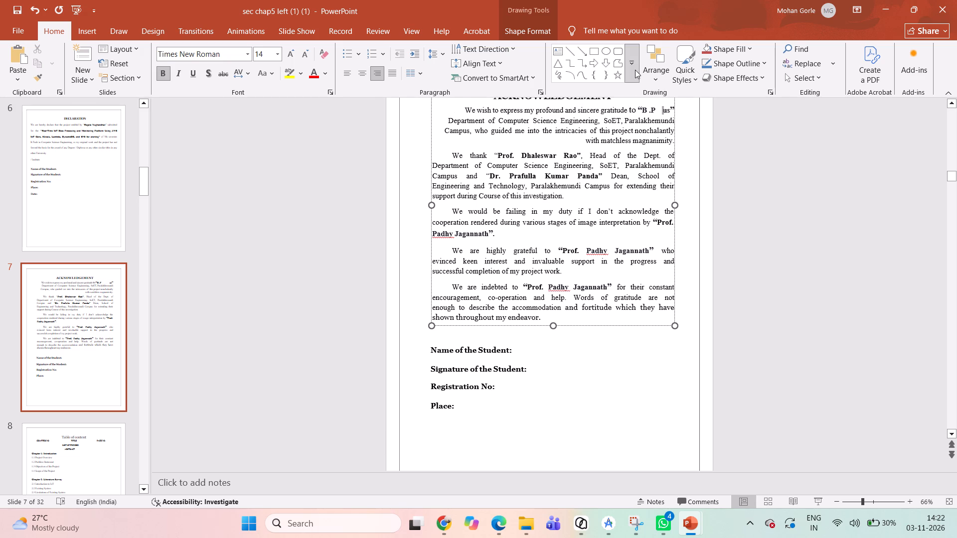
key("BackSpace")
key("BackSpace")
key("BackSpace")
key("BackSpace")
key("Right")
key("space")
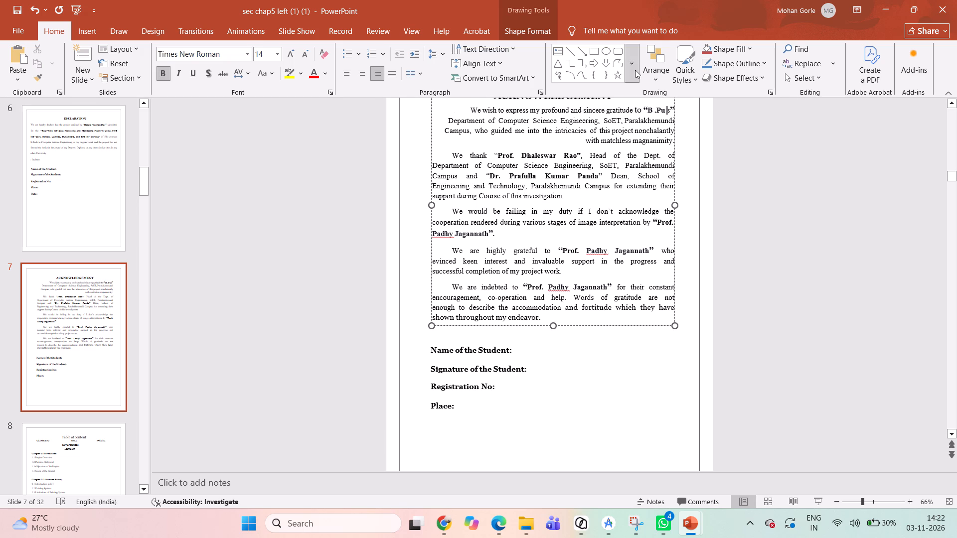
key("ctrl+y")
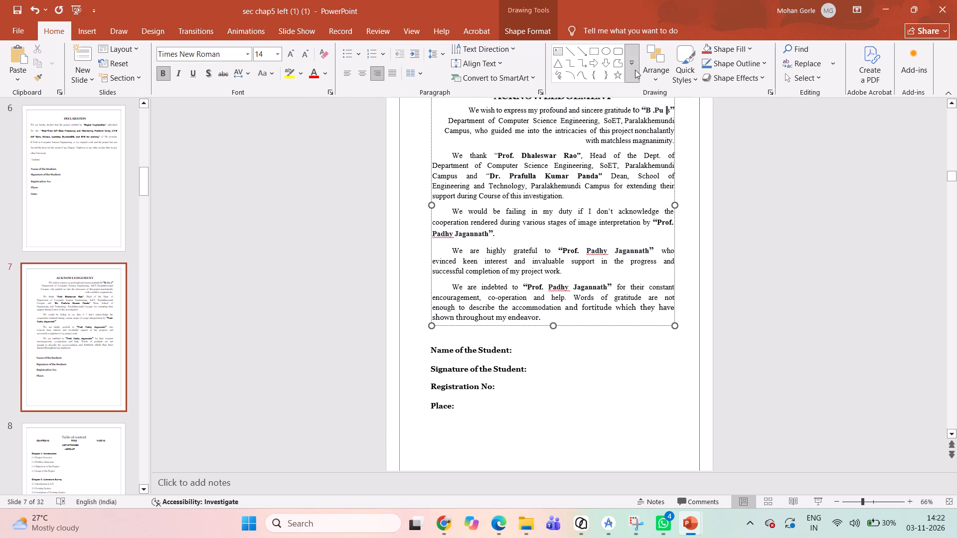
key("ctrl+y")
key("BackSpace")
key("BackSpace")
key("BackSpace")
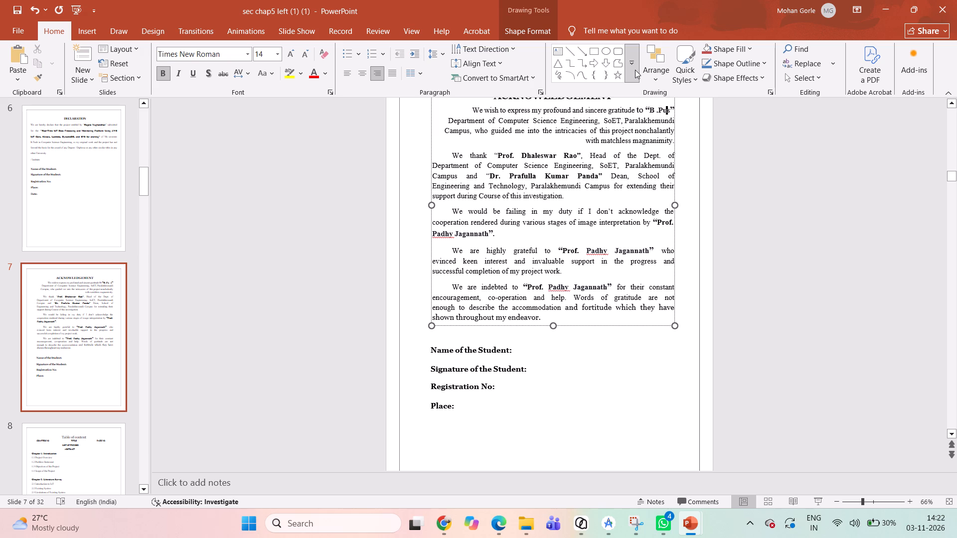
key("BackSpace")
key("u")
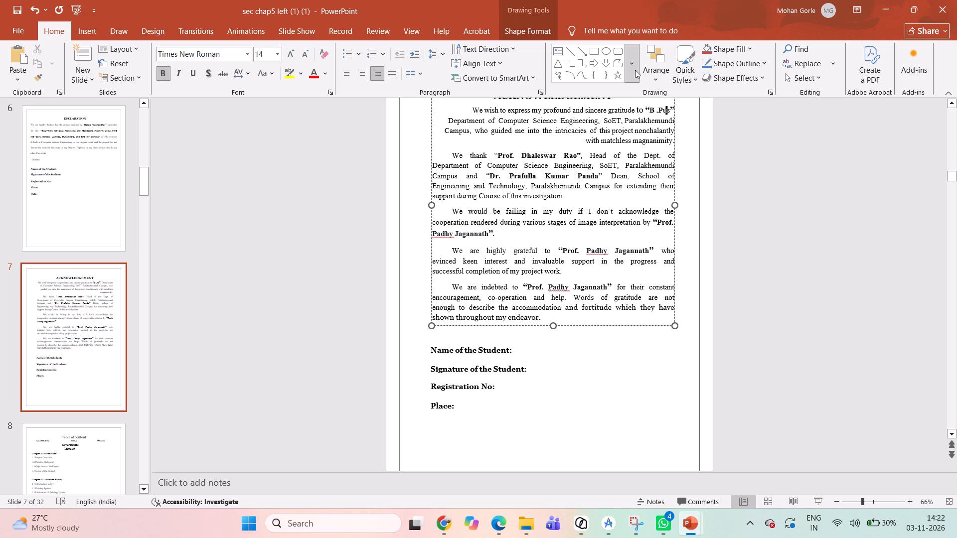
Replace the partly typed guide's name after the initial in the first Acknowledgement paragraph with the complete name.
key("Left")
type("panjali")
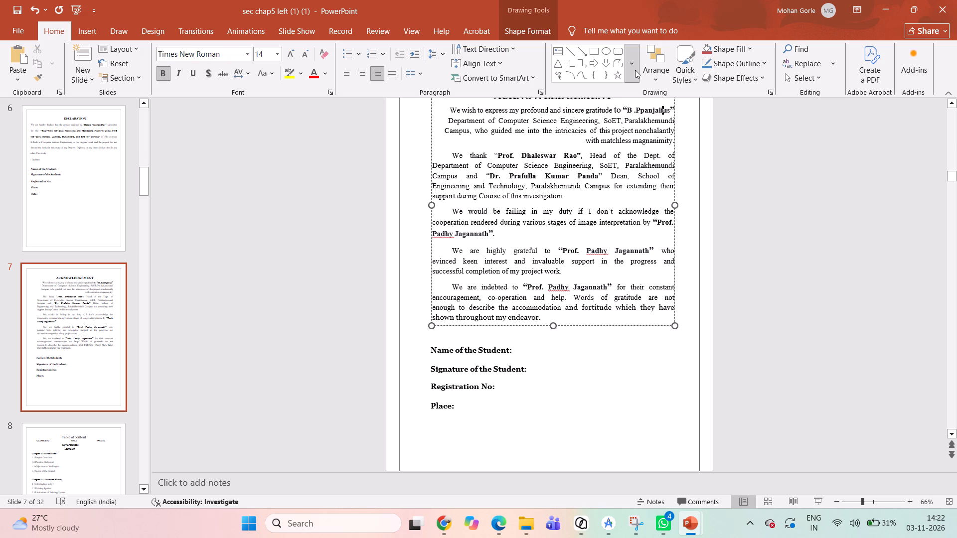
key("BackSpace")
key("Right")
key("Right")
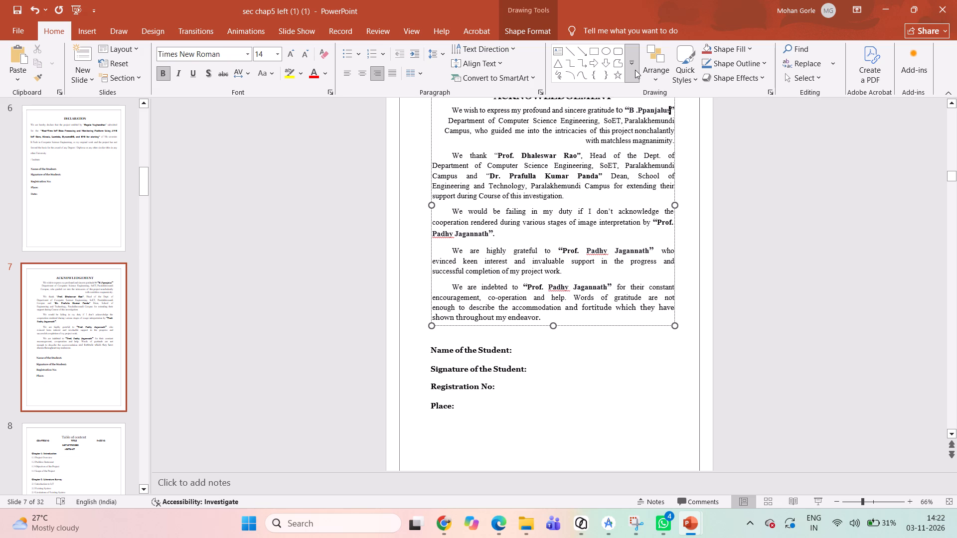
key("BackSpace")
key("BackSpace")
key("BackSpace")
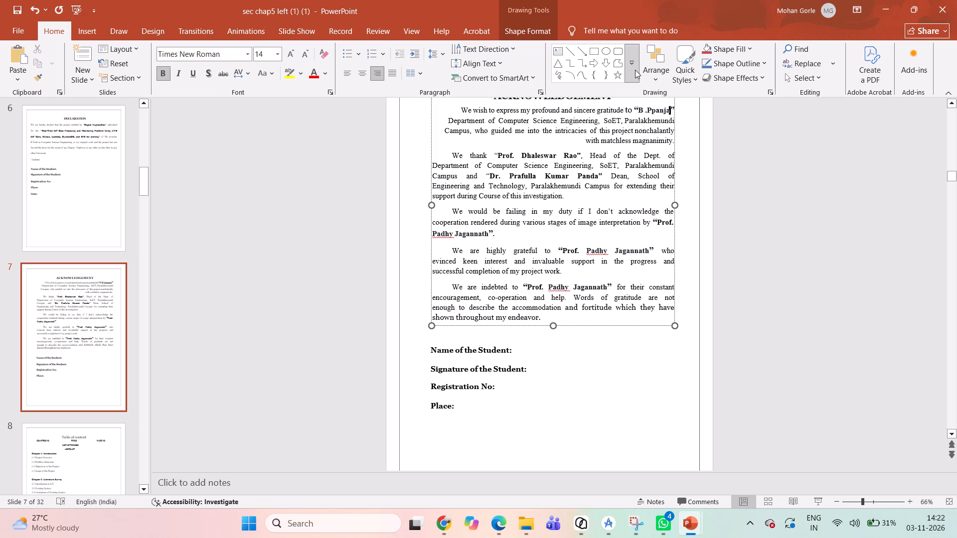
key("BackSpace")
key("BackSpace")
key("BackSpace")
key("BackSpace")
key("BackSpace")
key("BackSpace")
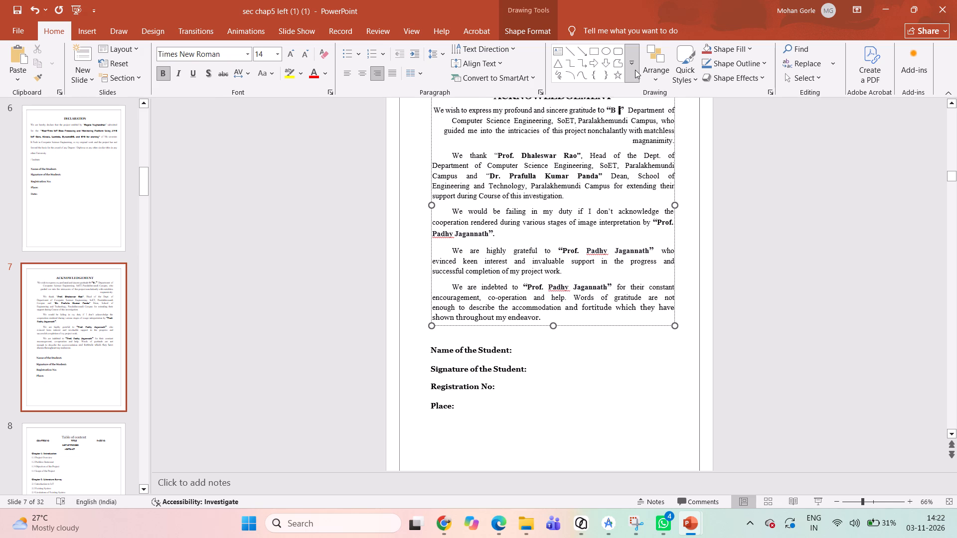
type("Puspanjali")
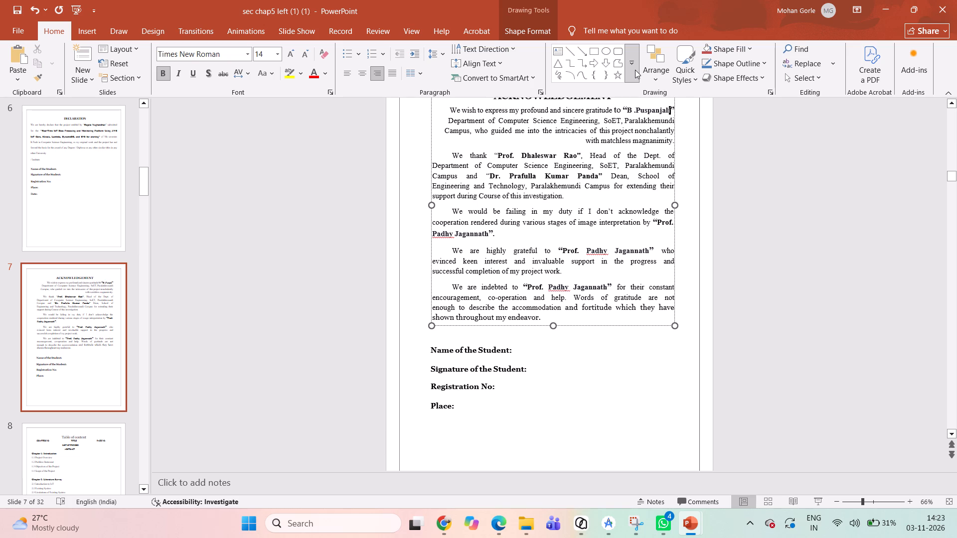
Add the title "Prof." and a space before the guide's name in the first Acknowledgement paragraph.
left_click(629, 107)
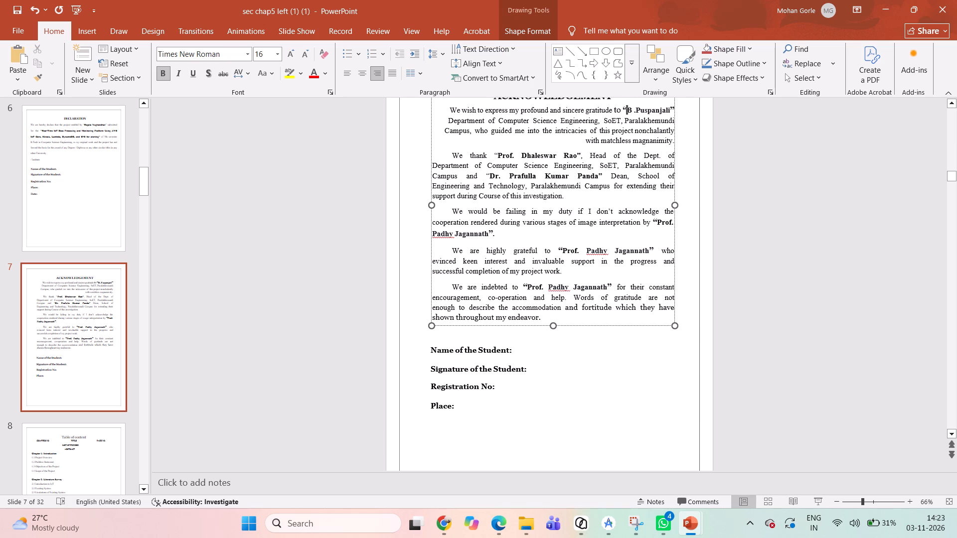
type("Prof")
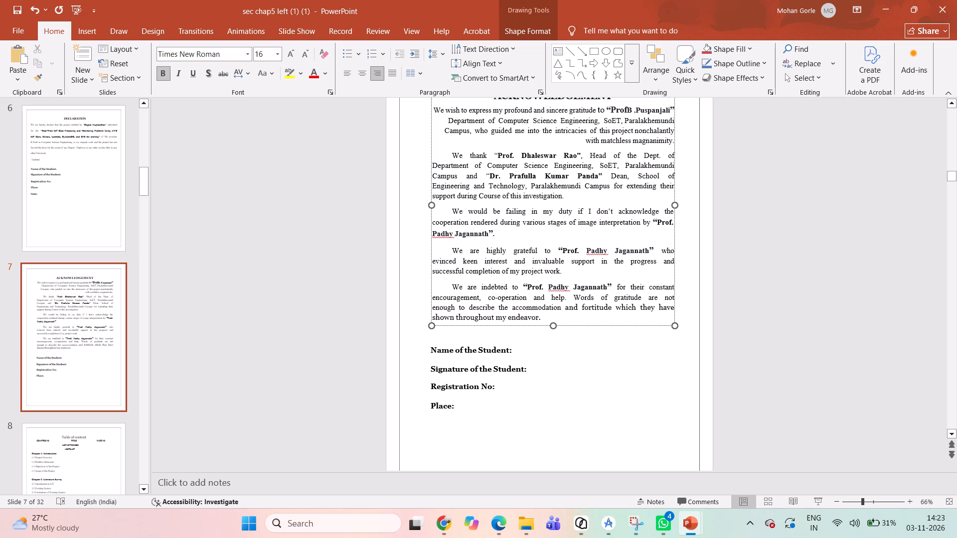
type(".")
key("space")
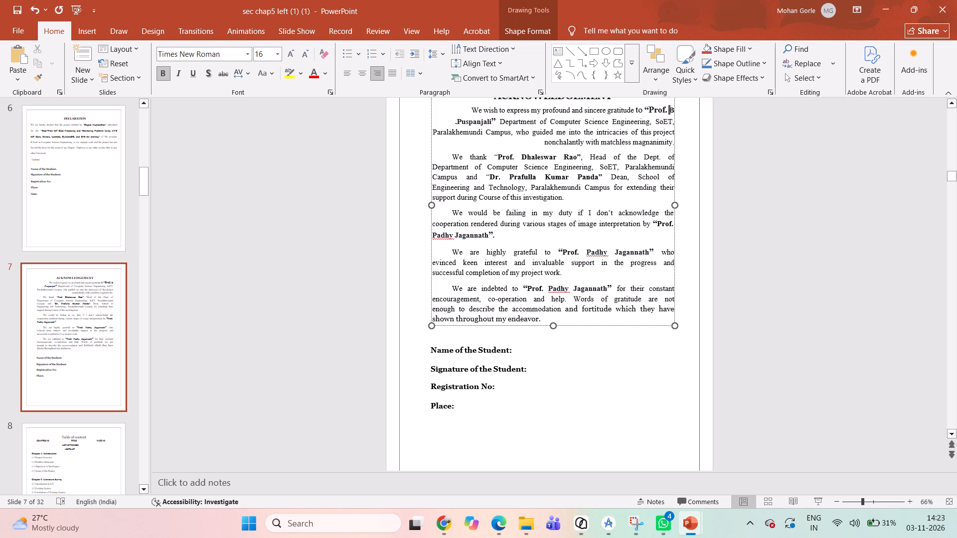
Copy the guide's name together with its "Prof." title from the first Acknowledgement paragraph.
left_click_drag(649, 106, 484, 121)
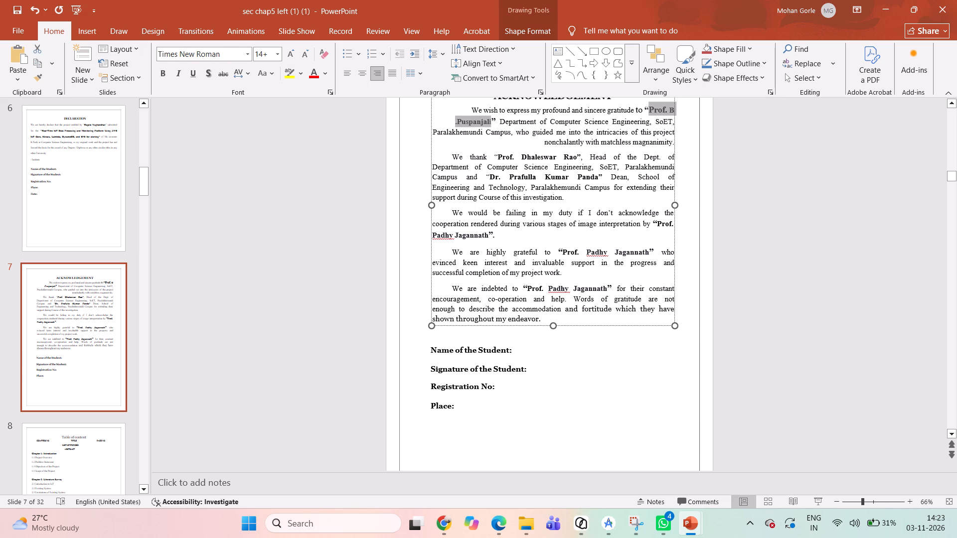
left_click_drag(484, 121, 490, 124)
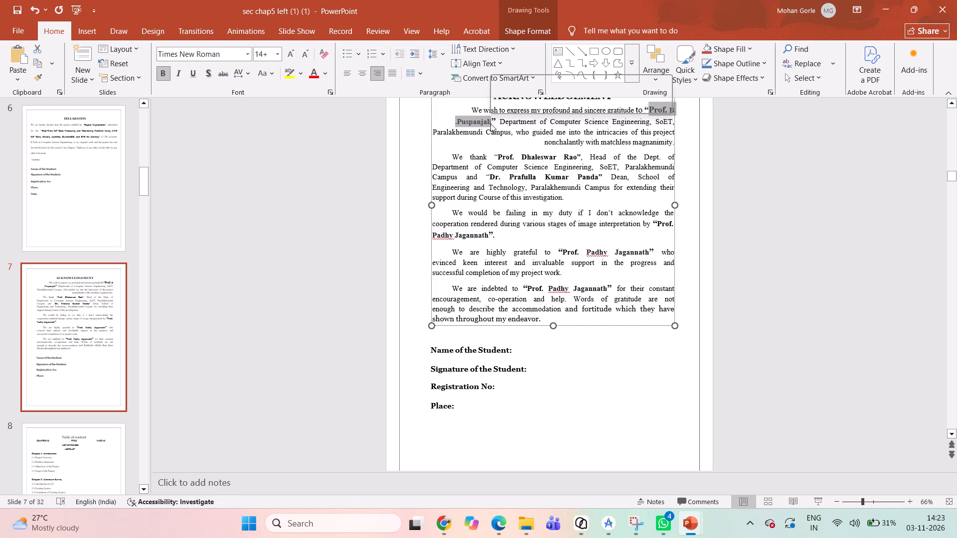
key("ctrl+c")
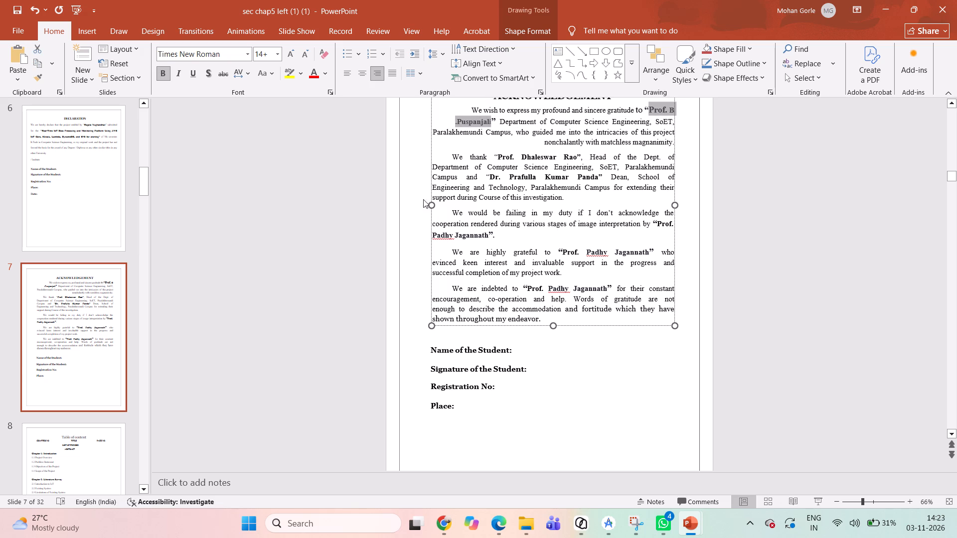
Widen the Acknowledgement text box on both sides so it nearly fills the width inside the page border.
left_click_drag(429, 203, 409, 213)
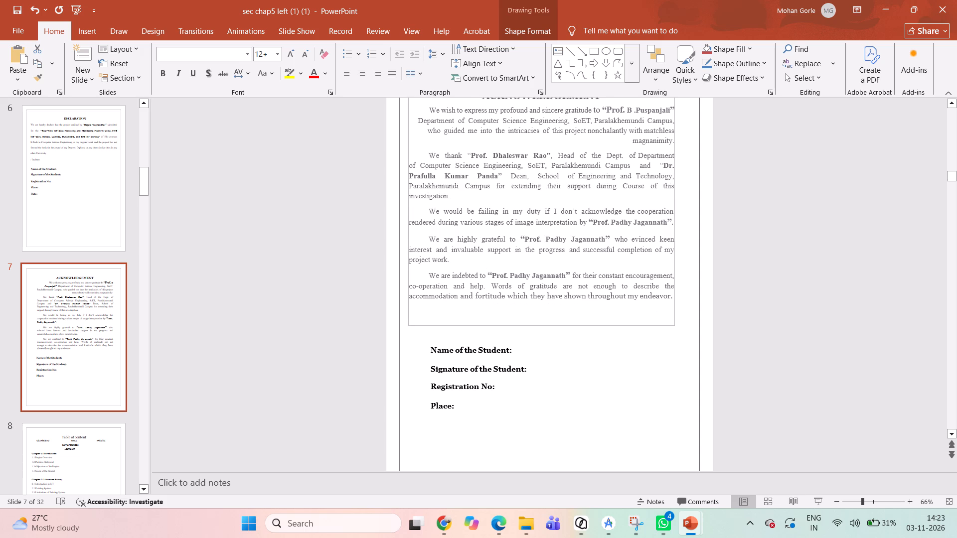
left_click_drag(409, 213, 411, 215)
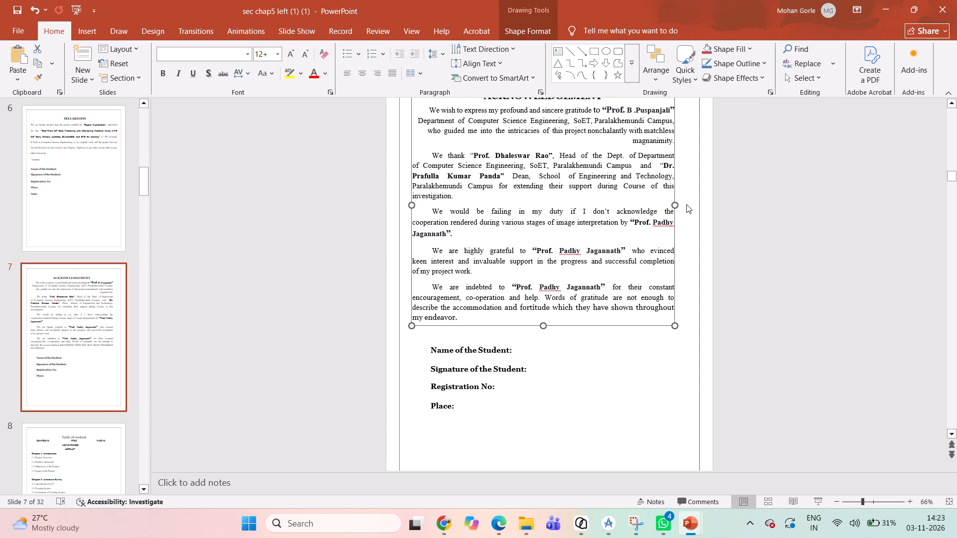
left_click_drag(674, 205, 691, 207)
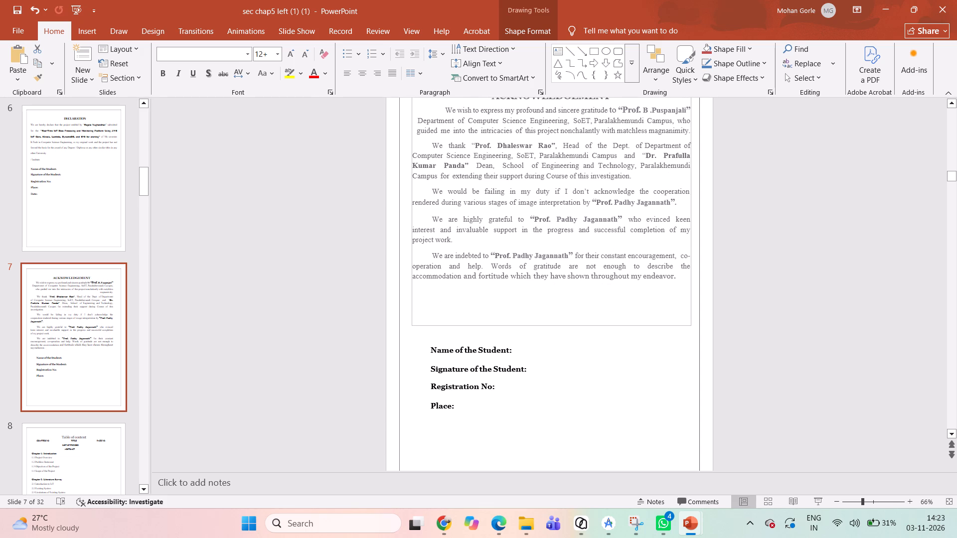
left_click_drag(691, 207, 691, 208)
left_click(516, 331)
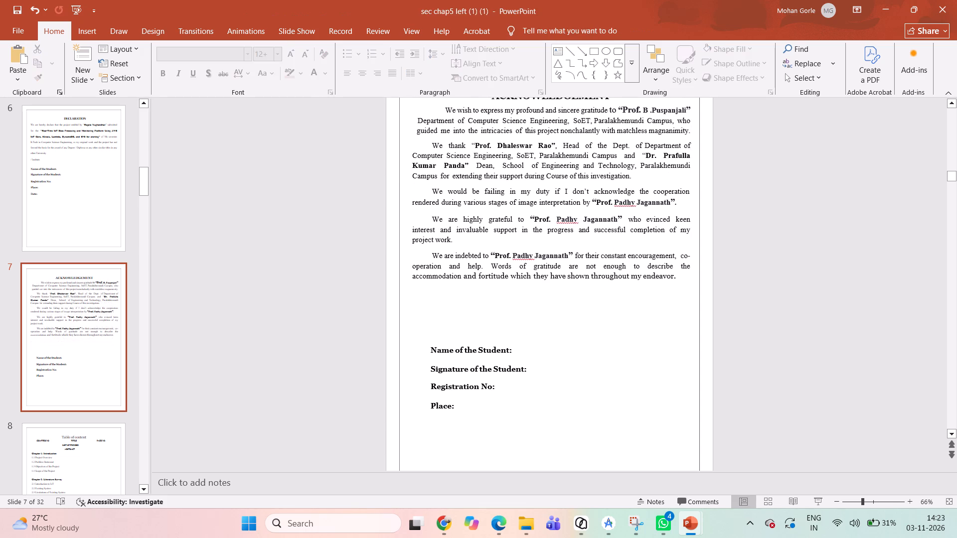
Move the student name, signature, registration and place block up and left, close beneath the Acknowledgement text's left edge.
left_click(495, 341)
left_click(494, 345)
left_click_drag(494, 345, 485, 329)
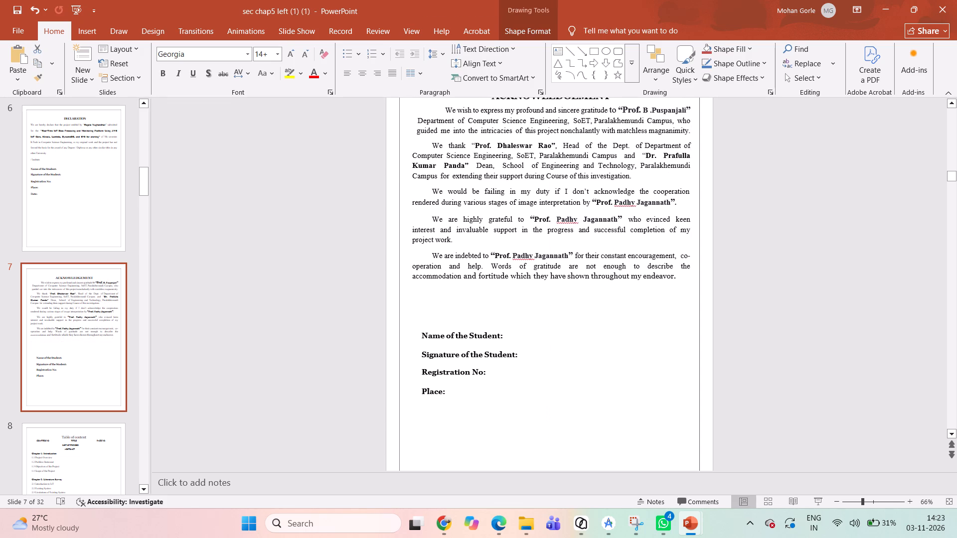
left_click_drag(485, 329, 479, 311)
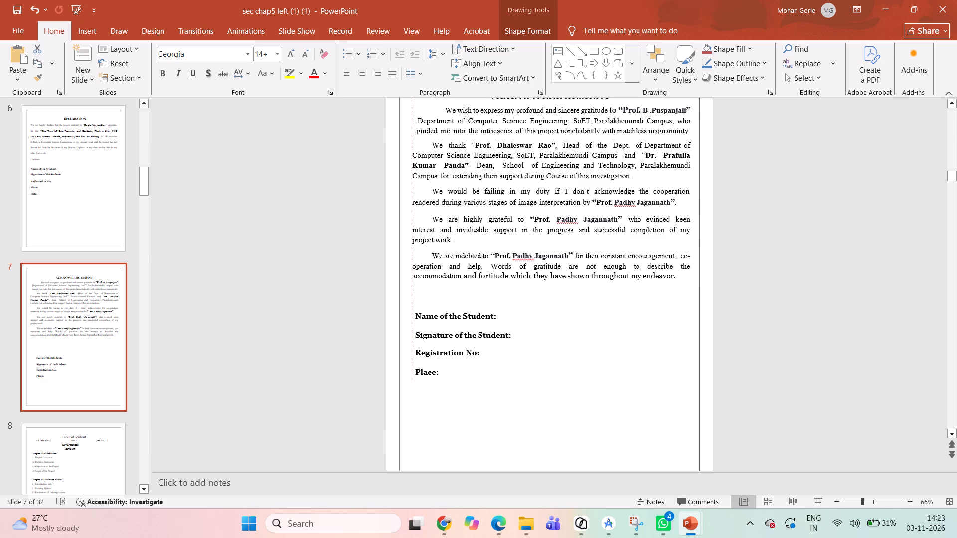
left_click_drag(479, 311, 479, 307)
left_click(345, 274)
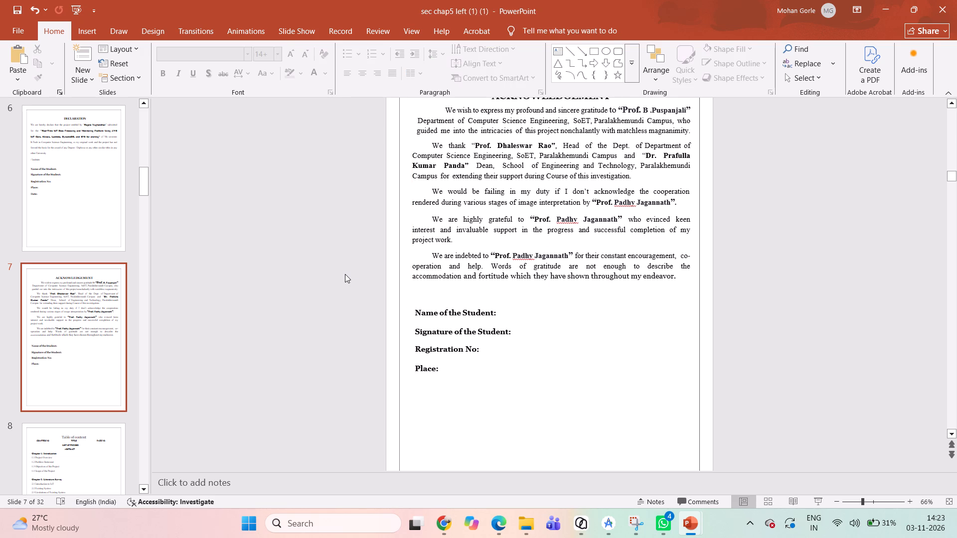
Select the professor's name at the end of the third Acknowledgement paragraph.
scroll(290, 276, "down", 1, "ctrl")
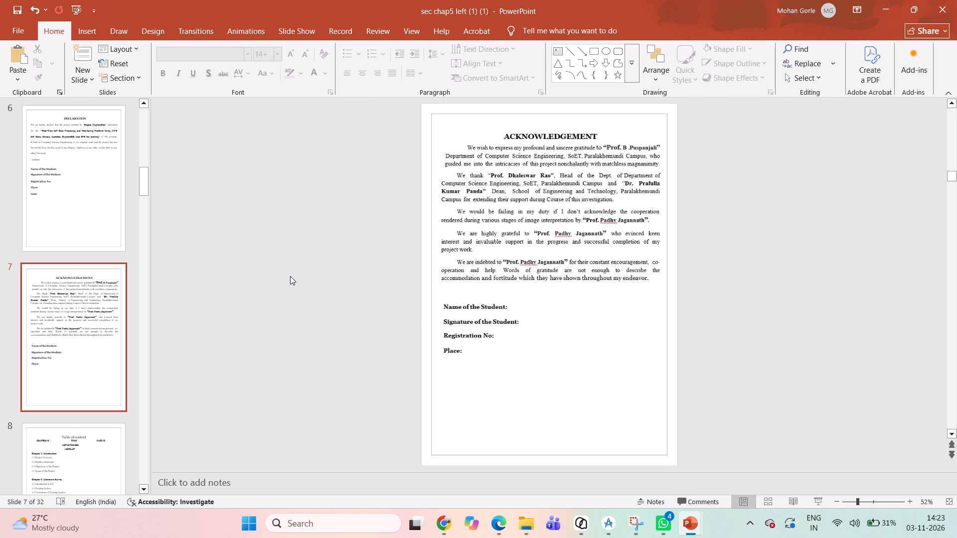
scroll(290, 276, "down", 1, "ctrl")
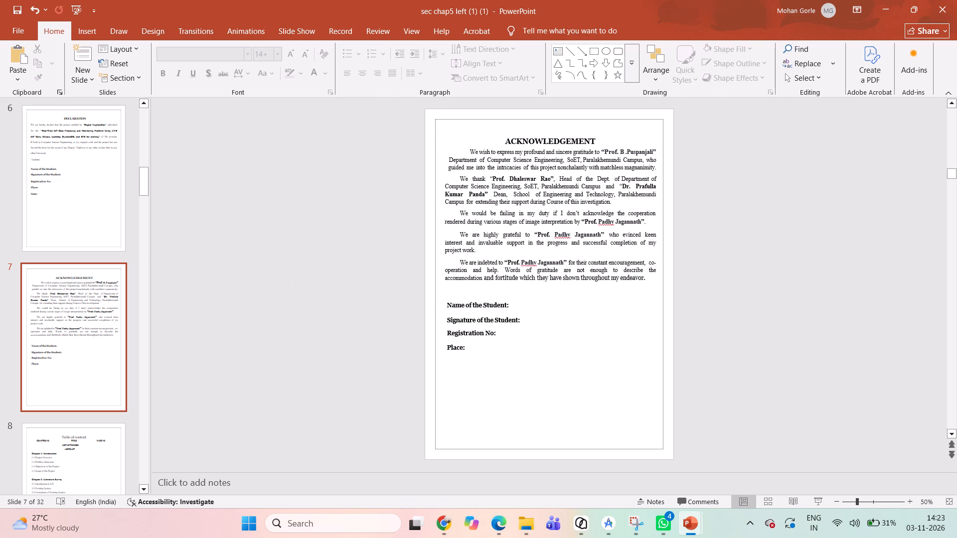
left_click_drag(583, 222, 639, 221)
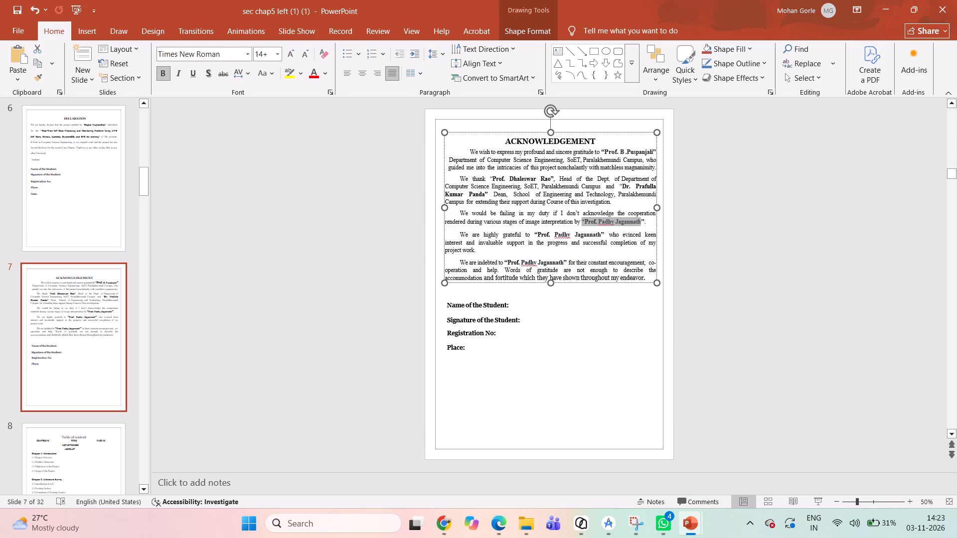
left_click(641, 226)
left_click_drag(641, 226, 628, 225)
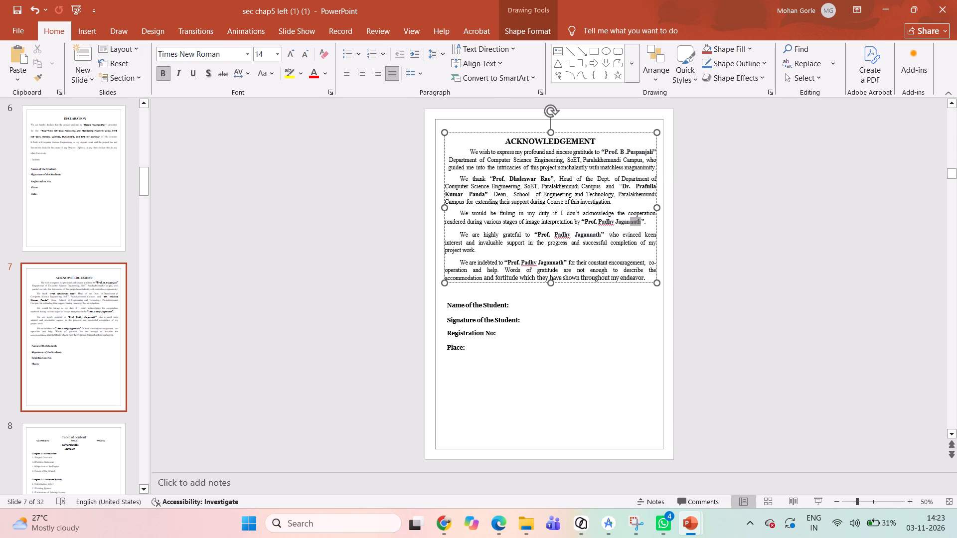
Replace the professor's name and title in the third, fourth and fifth Acknowledgement paragraphs with the copied guide's name and title.
left_click_drag(628, 225, 586, 220)
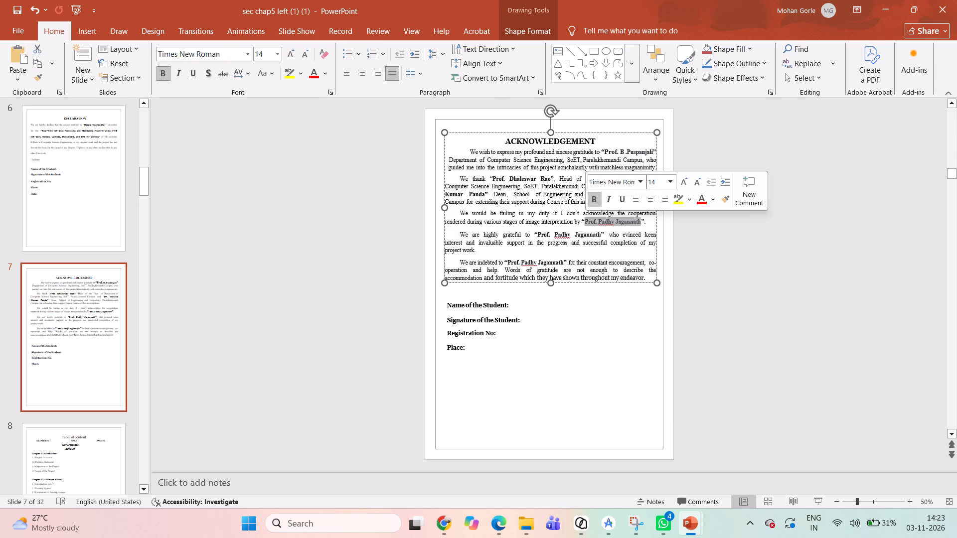
key("ctrl+v")
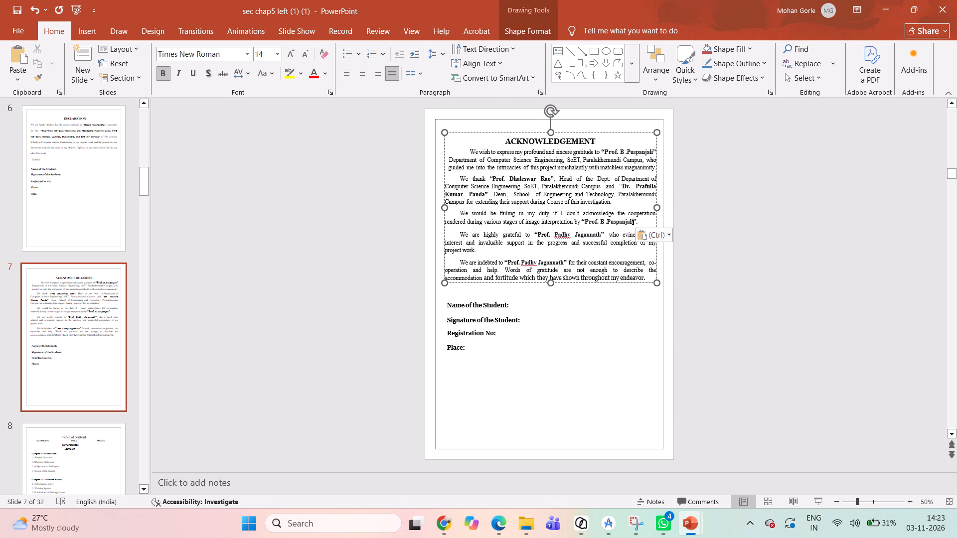
left_click_drag(600, 236, 537, 226)
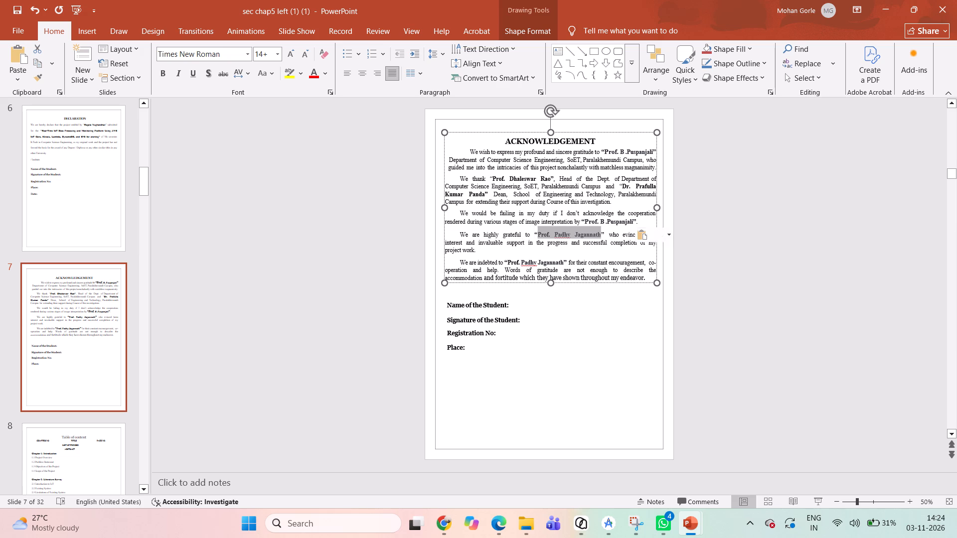
left_click_drag(537, 226, 539, 227)
key("ctrl+v")
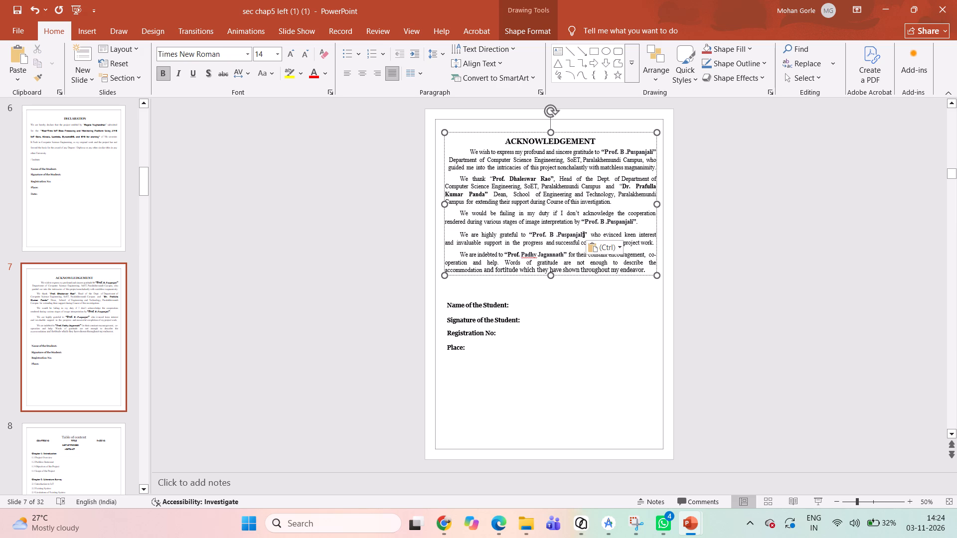
left_click_drag(564, 256, 516, 253)
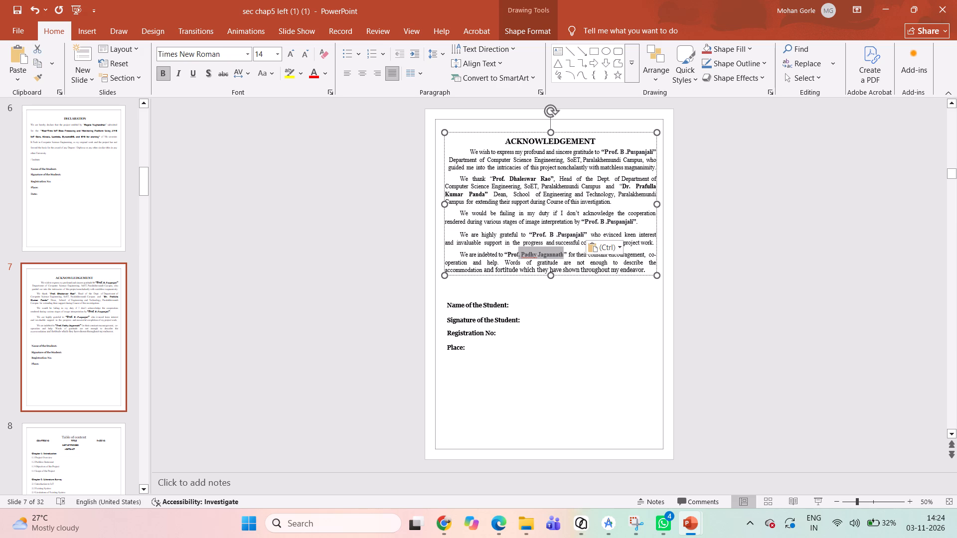